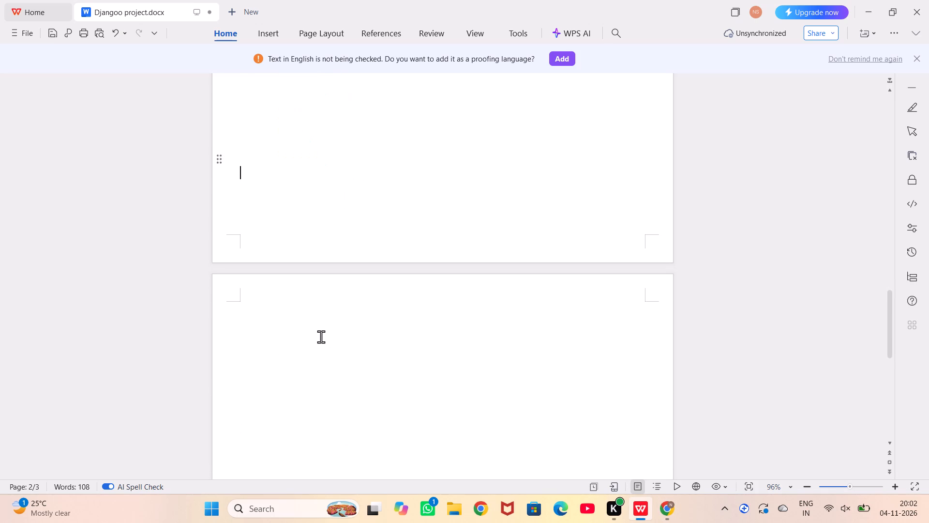
key(Return)
key(Return)
key(Return)
key(Return)
key(Return)
key(Return)
key(space)
key(ctrl+v)
Set the font of all pasted text, from Abstract to the three-layer architecture sentence, to Times New Roman.
scroll(321, 337, up, 13)
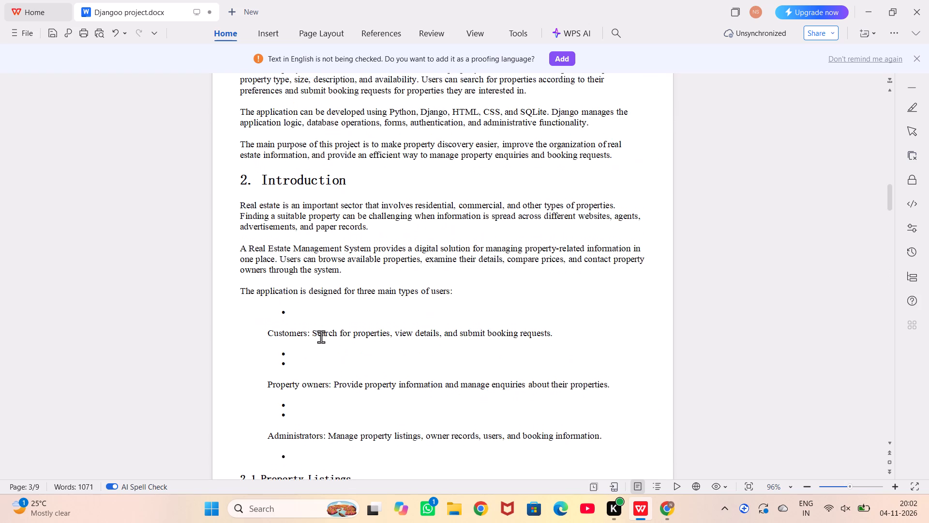
scroll(321, 337, up, 7)
drag(246, 320, 448, 522)
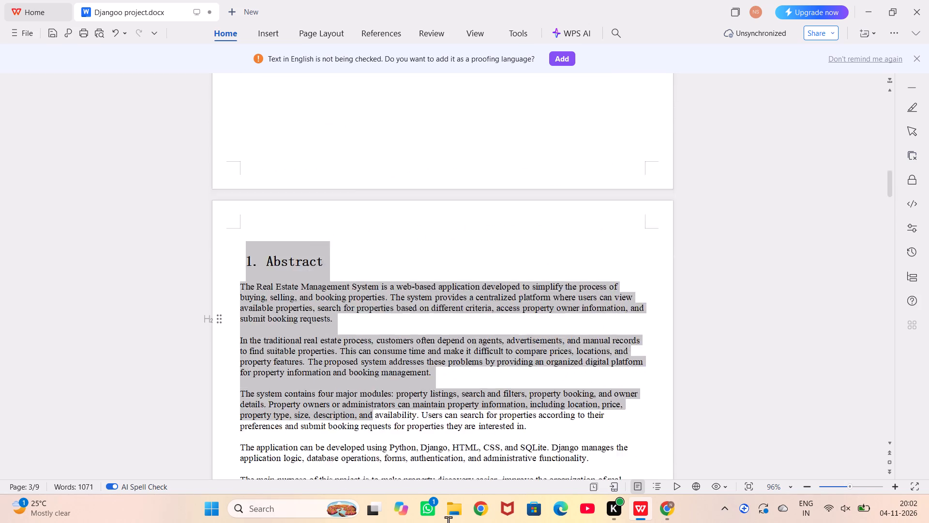
drag(448, 522, 404, 481)
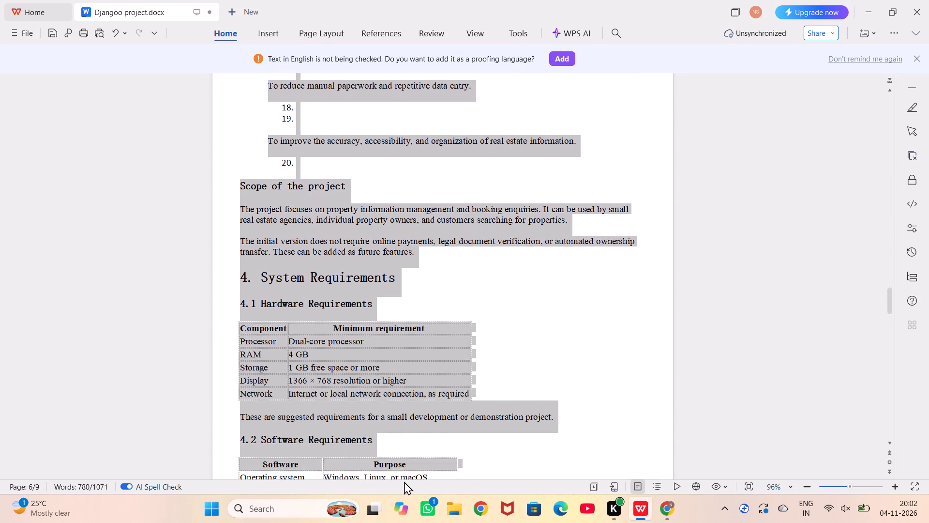
drag(404, 481, 454, 98)
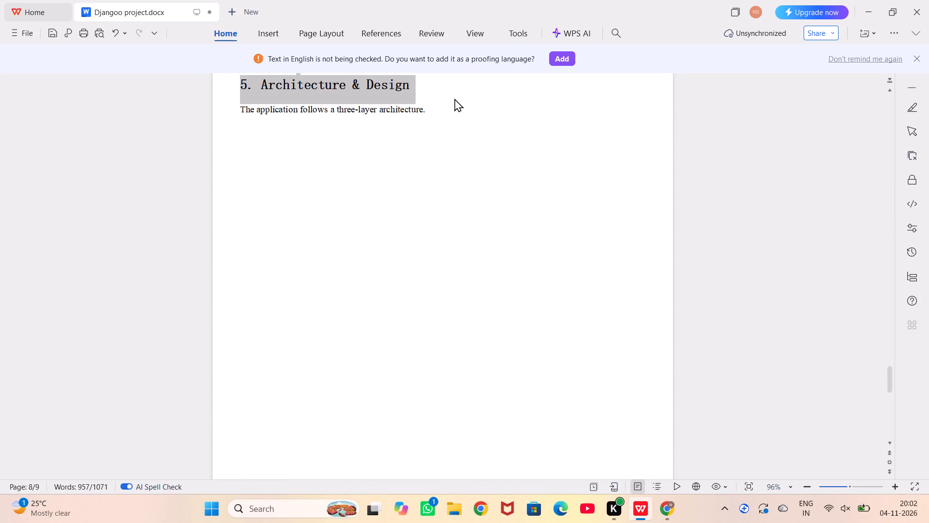
drag(454, 98, 451, 117)
click(403, 136)
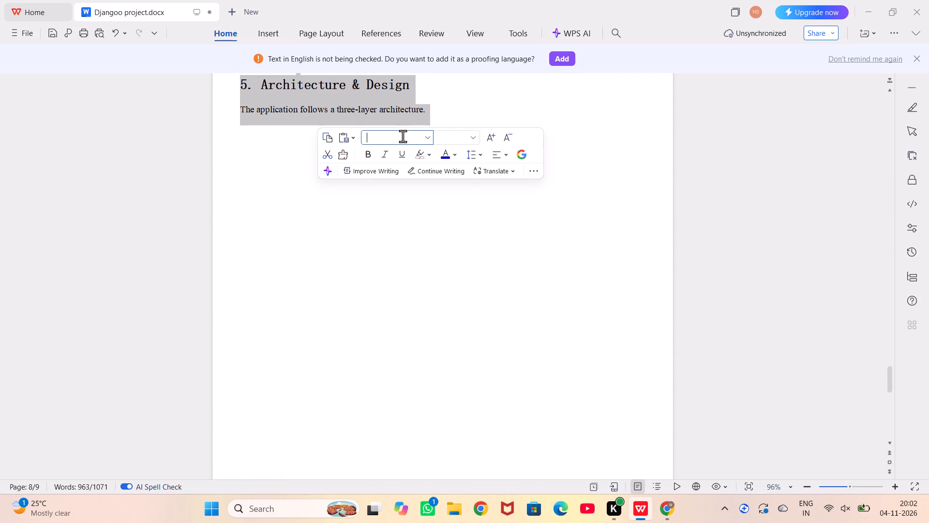
key(t)
click(404, 155)
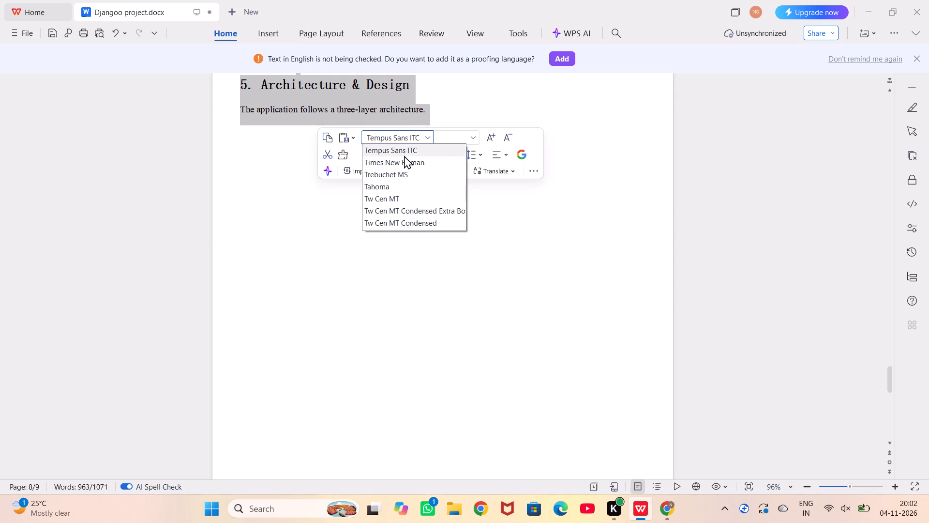
click(392, 141)
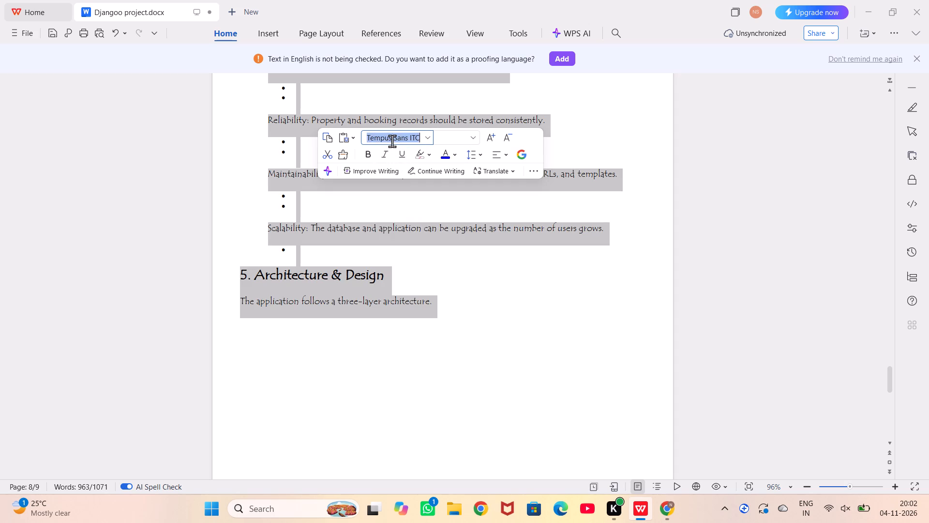
key(BackSpace)
text(tim)
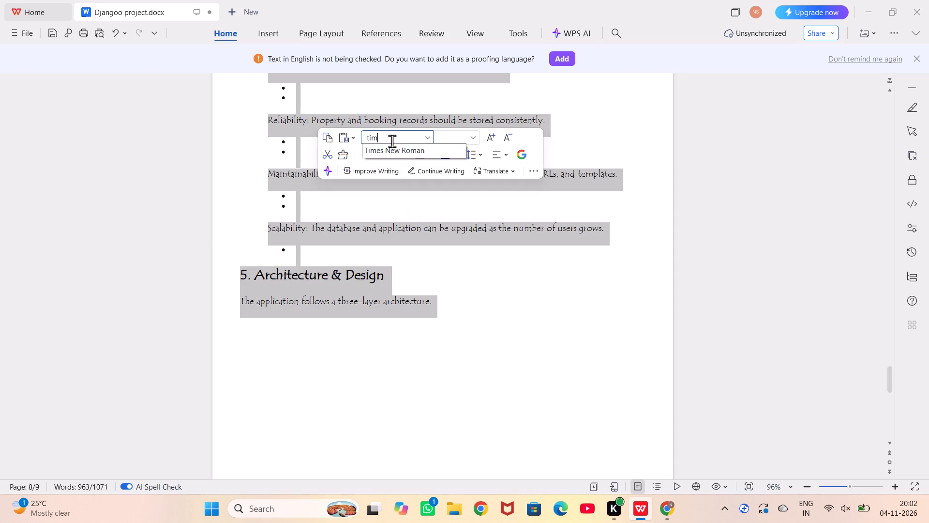
click(392, 147)
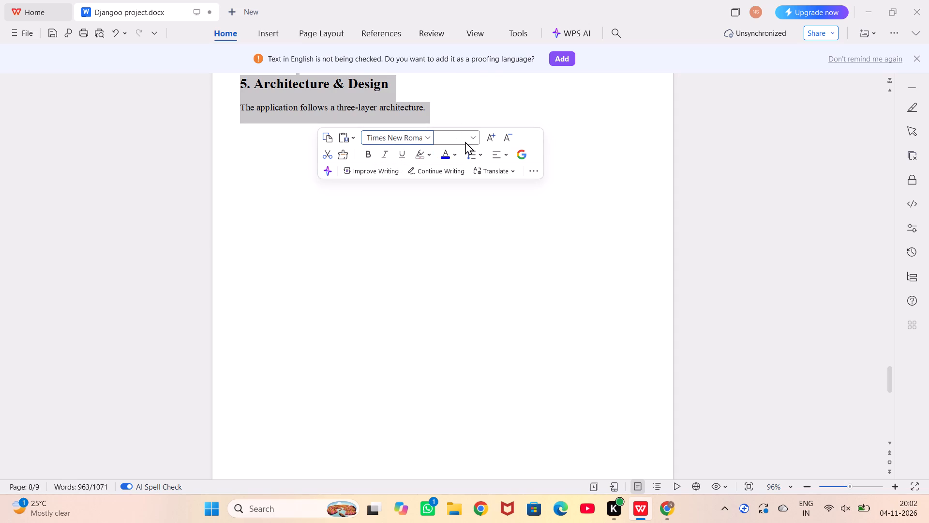
Set the font size of all the pasted report text to 14.
click(465, 141)
click(476, 135)
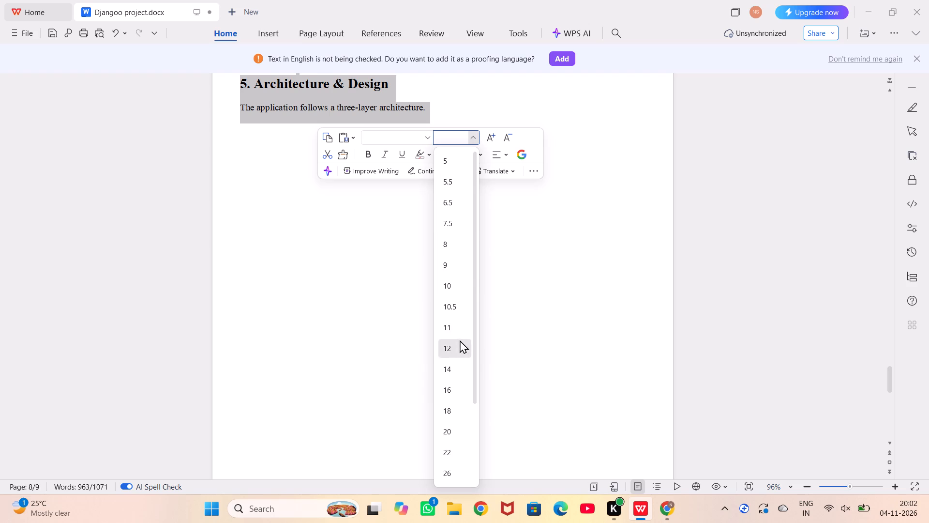
click(456, 372)
click(383, 398)
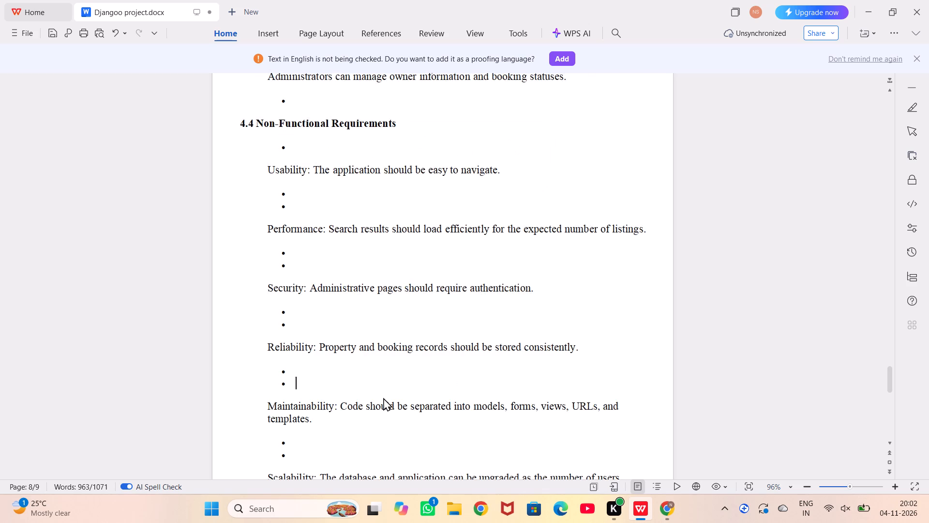
Format the "5. Architecture & Design" heading with font size 18 and the blue theme colour.
scroll(383, 398, down, 4)
drag(364, 270, 341, 269)
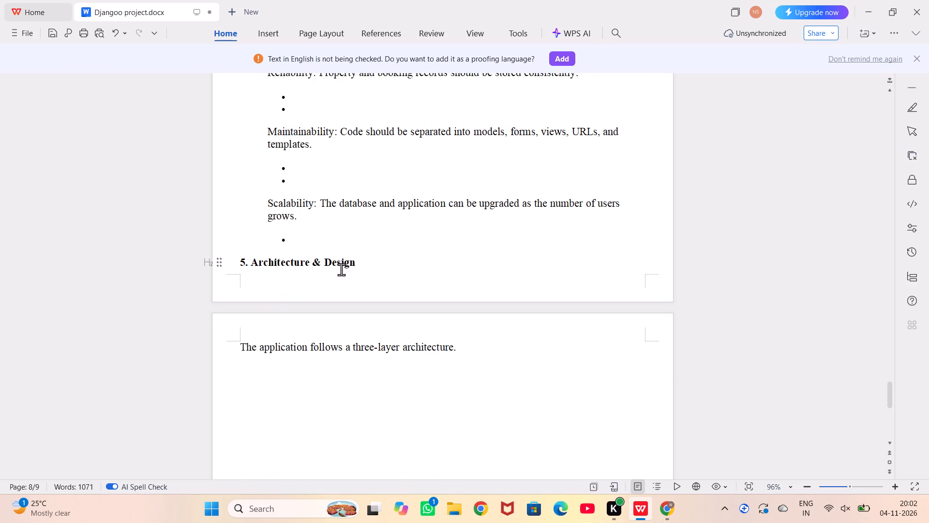
drag(341, 269, 226, 254)
click(342, 188)
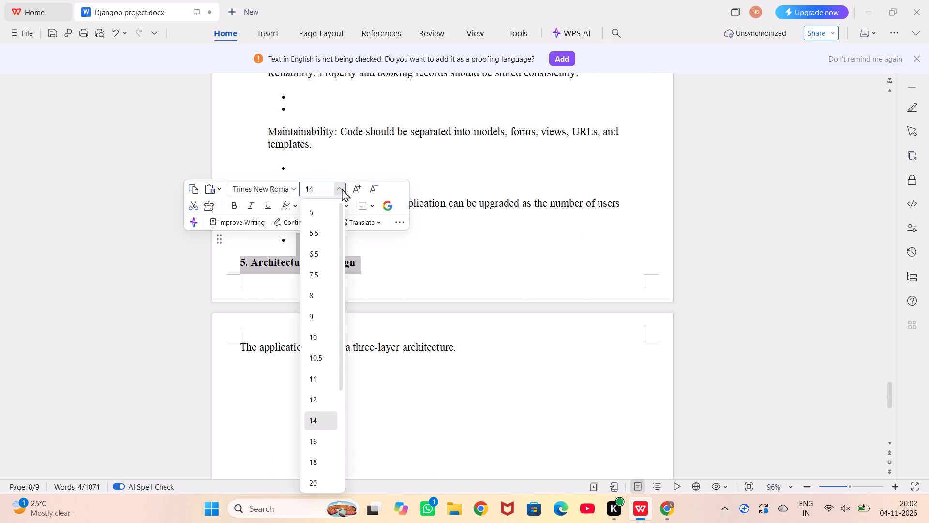
click(310, 457)
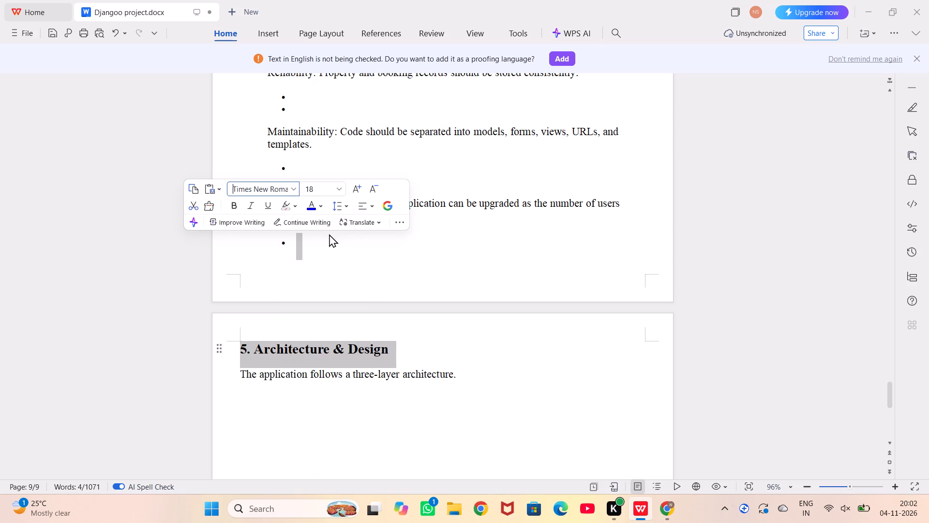
click(321, 209)
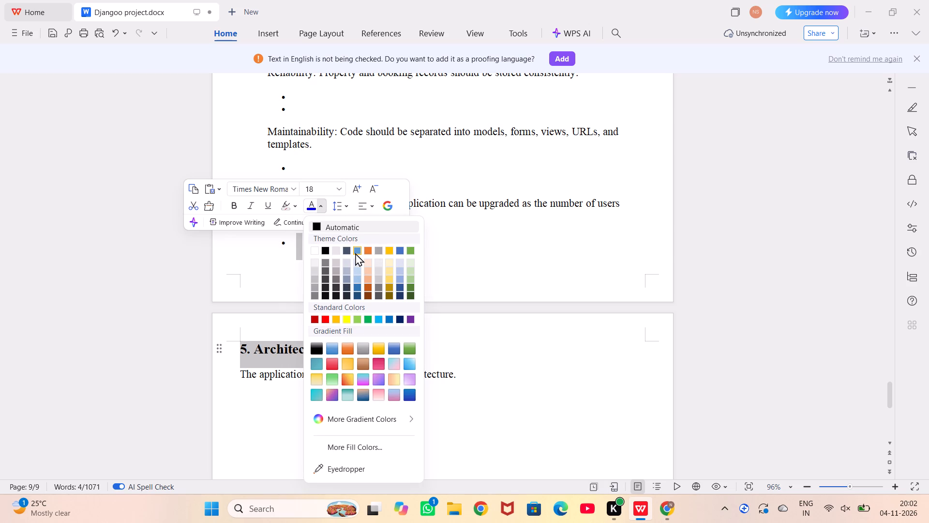
click(355, 253)
Delete the empty bullets directly below and above the Scalability item in section 4.4.
click(355, 257)
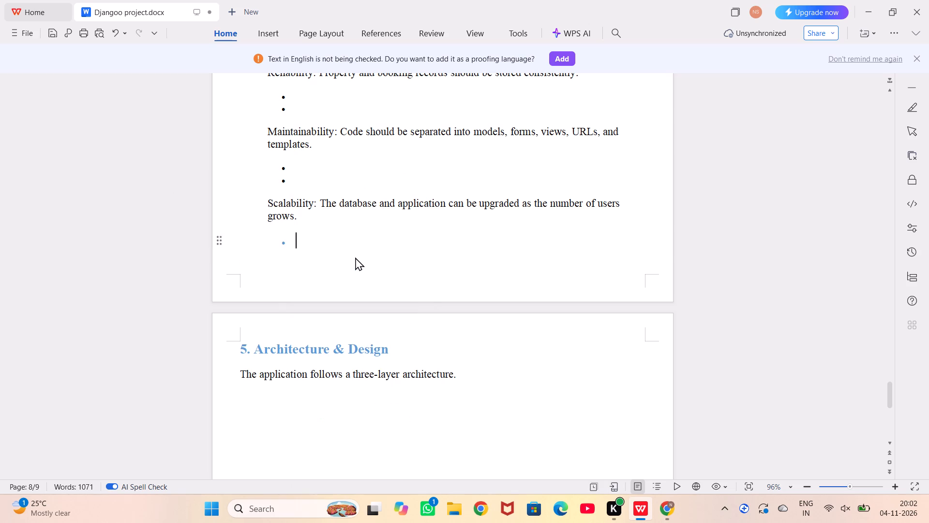
key(BackSpace)
key(BackSpace)
key(BackSpace)
click(310, 190)
key(BackSpace)
key(BackSpace)
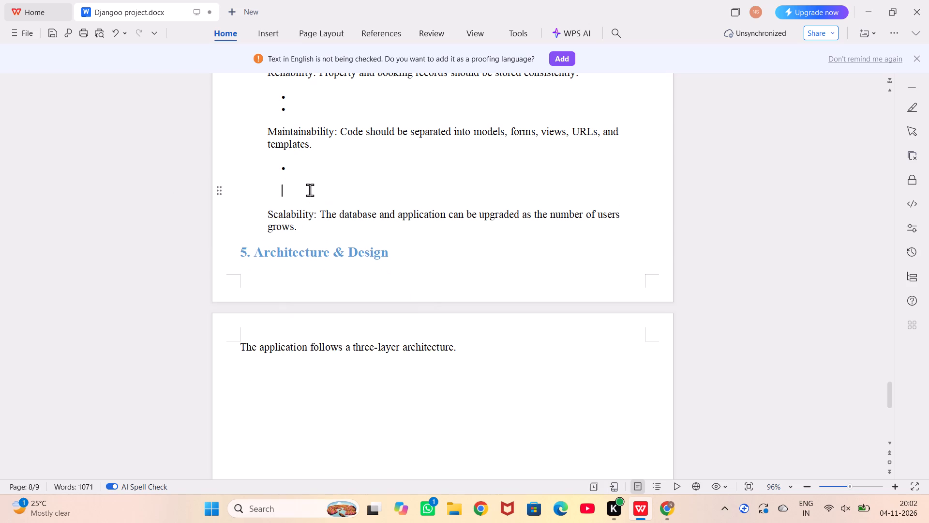
key(BackSpace)
key(BackSpace)
Delete the empty bullets between the Security, Reliability and Maintainability items in section 4.4.
scroll(310, 190, up, 1)
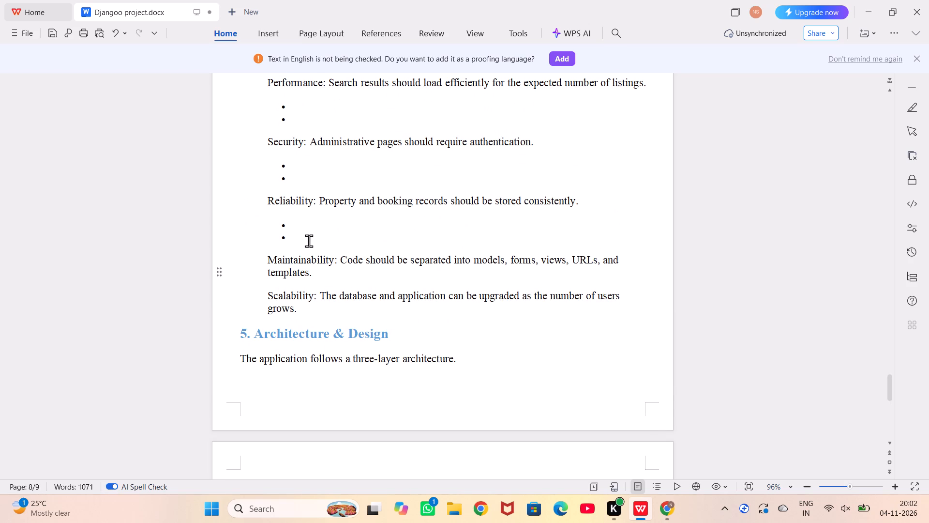
click(309, 239)
key(BackSpace)
key(BackSpace)
key(BackSpace)
key(BackSpace)
key(BackSpace)
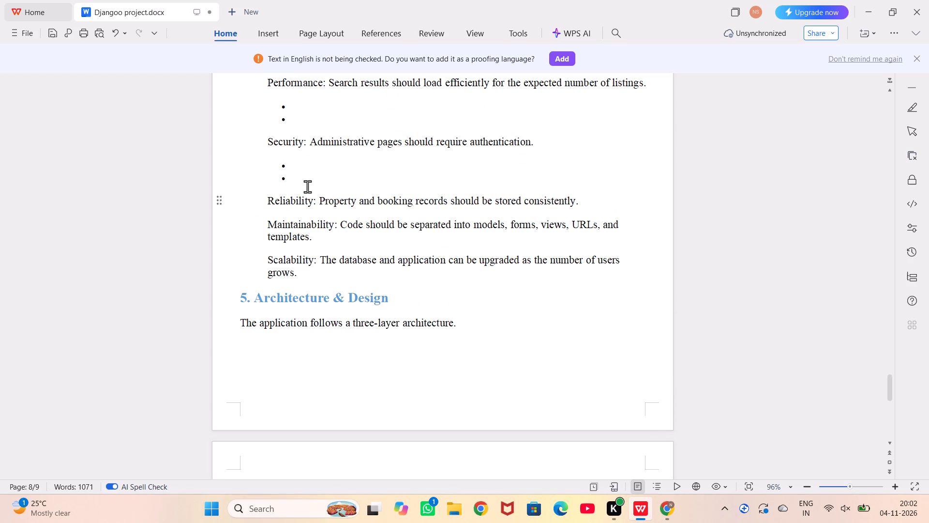
click(307, 186)
key(BackSpace)
key(BackSpace)
key(BackSpace)
key(BackSpace)
Delete the empty bullets between the Usability, Performance and Security items in section 4.4.
scroll(307, 186, up, 1)
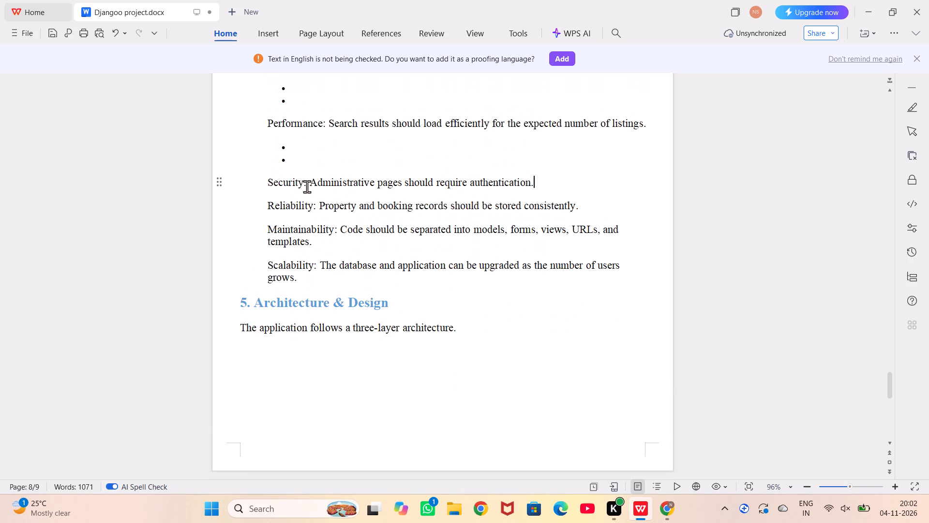
scroll(307, 186, up, 1)
click(307, 186)
key(BackSpace)
key(BackSpace)
key(BackSpace)
key(BackSpace)
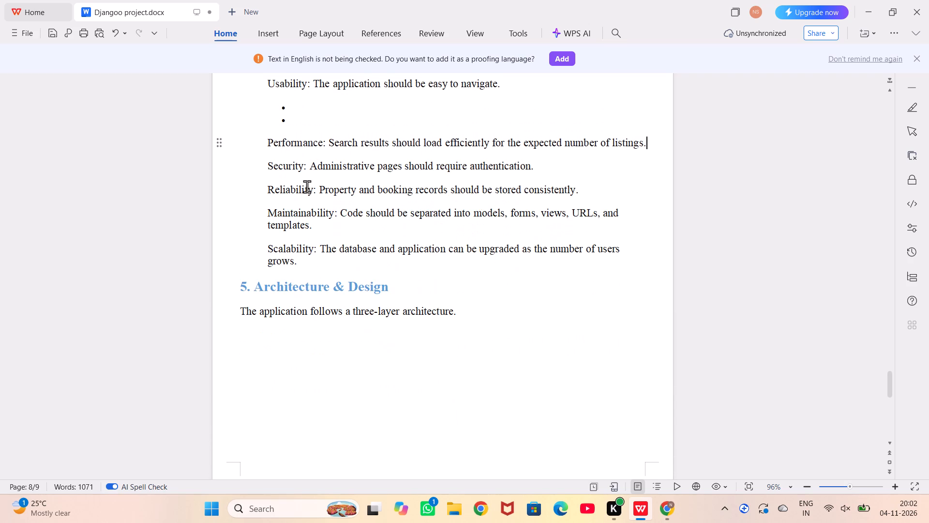
click(311, 119)
key(BackSpace)
key(BackSpace)
key(BackSpace)
key(BackSpace)
Delete the empty bullets directly below and above the "4.4 Non-Functional Requirements" heading.
scroll(311, 119, up, 1)
click(311, 196)
key(BackSpace)
key(BackSpace)
key(BackSpace)
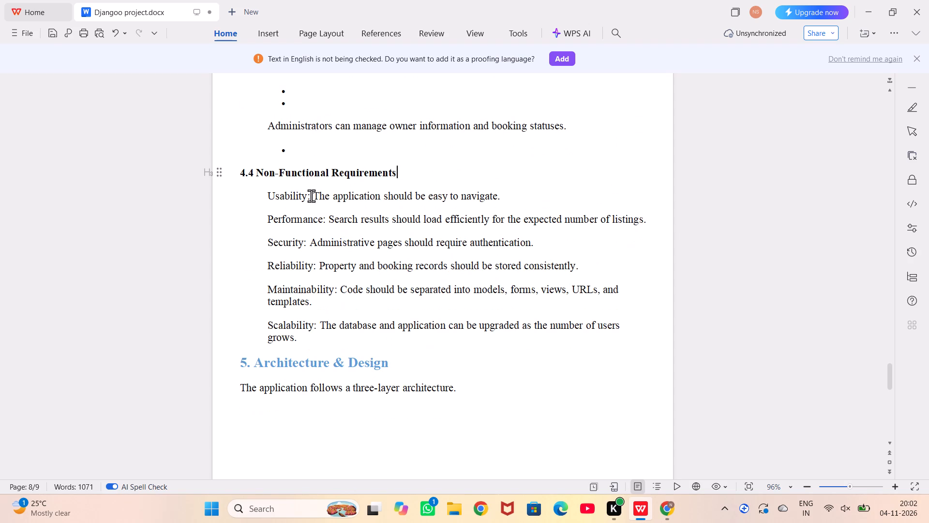
click(312, 152)
key(BackSpace)
key(BackSpace)
key(BackSpace)
scroll(312, 152, up, 1)
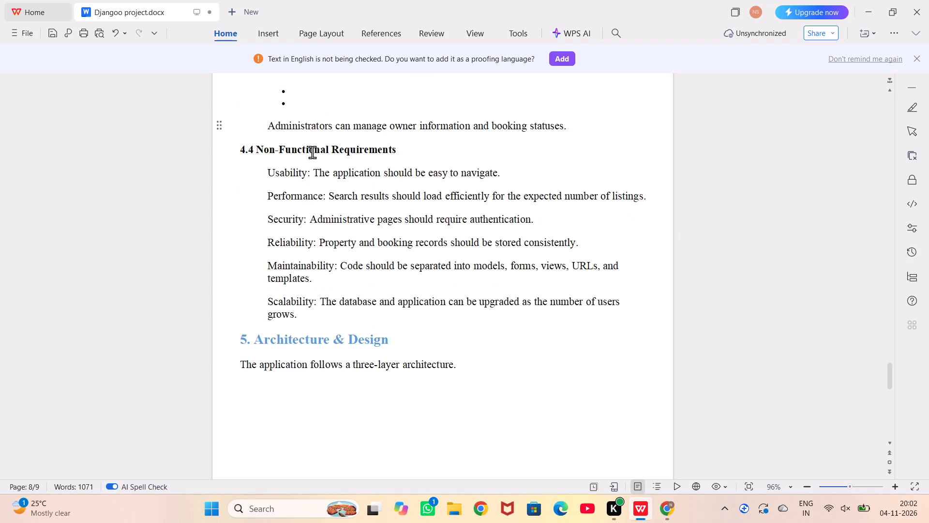
Delete the empty bullets above the two Administrators items (manage owner information; add, update, and delete records) in section 4.3.
scroll(312, 152, up, 1)
click(298, 183)
key(BackSpace)
key(BackSpace)
key(BackSpace)
key(BackSpace)
key(BackSpace)
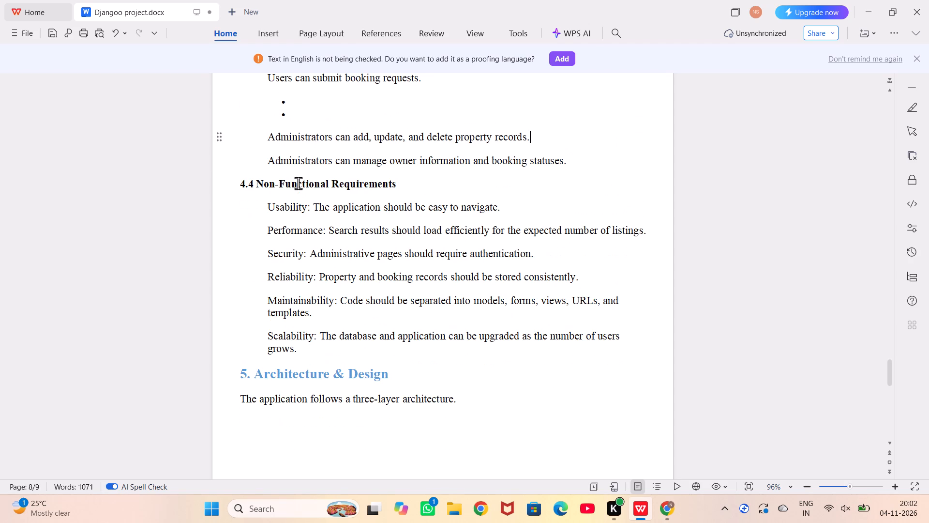
click(308, 108)
key(BackSpace)
key(BackSpace)
key(BackSpace)
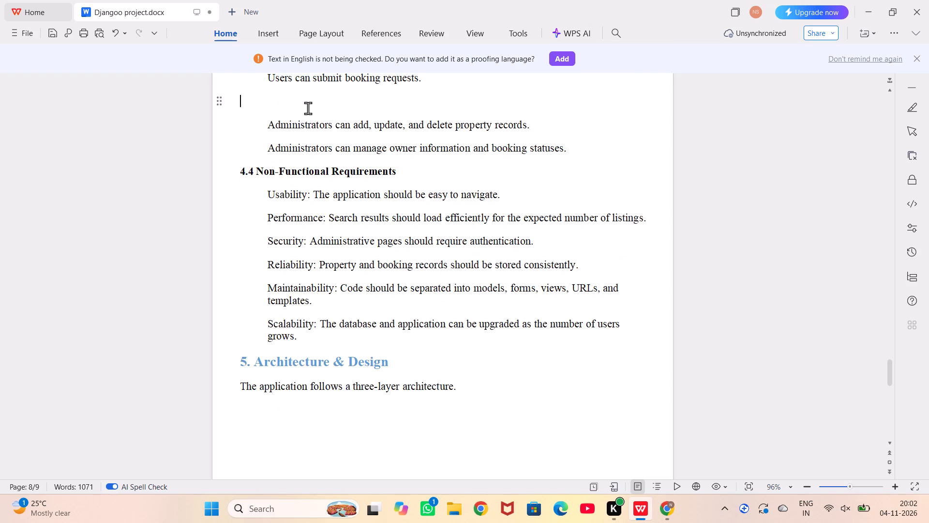
key(BackSpace)
Delete the empty bullets between the filter listings, view property details and submit booking requests items in section 4.3.
scroll(308, 108, up, 2)
click(305, 116)
key(BackSpace)
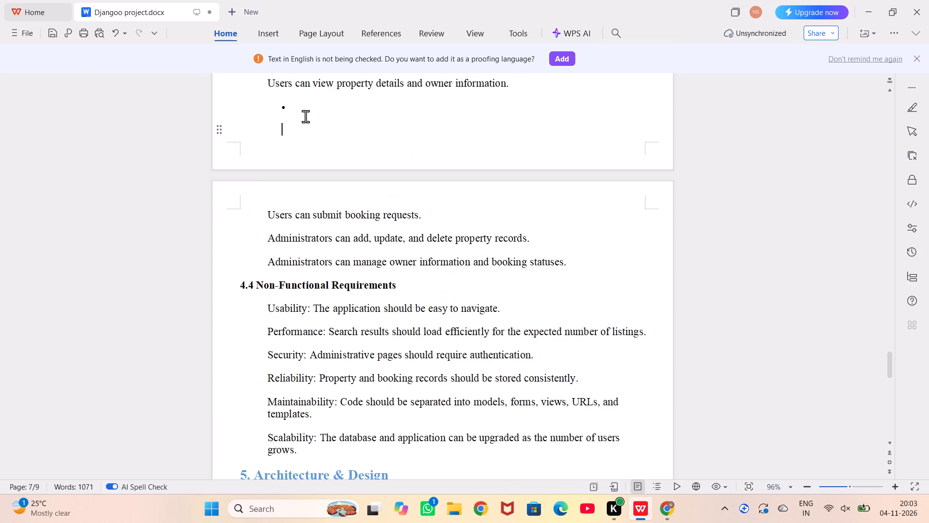
key(BackSpace)
key(BackSpace)
key(BackSpace)
scroll(305, 116, up, 1)
click(298, 166)
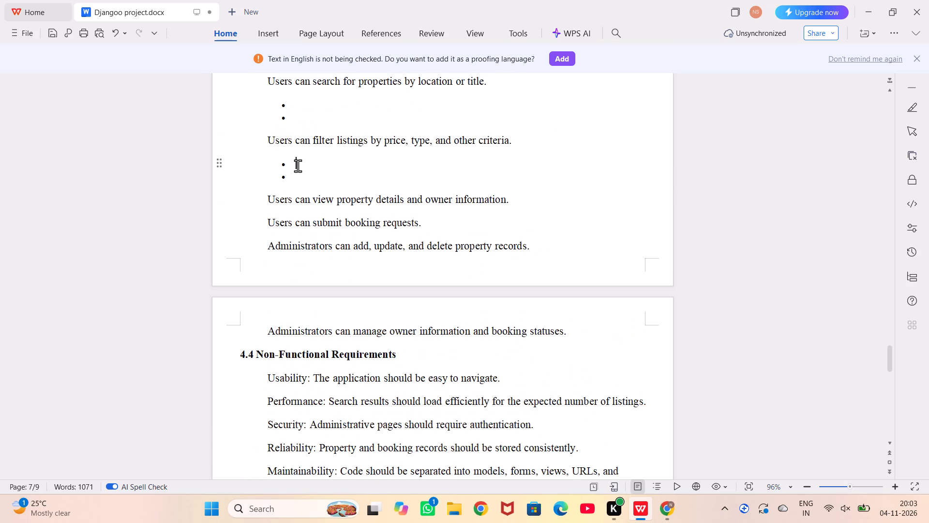
key(BackSpace)
key(BackSpace)
key(BackSpace)
click(298, 166)
key(BackSpace)
key(BackSpace)
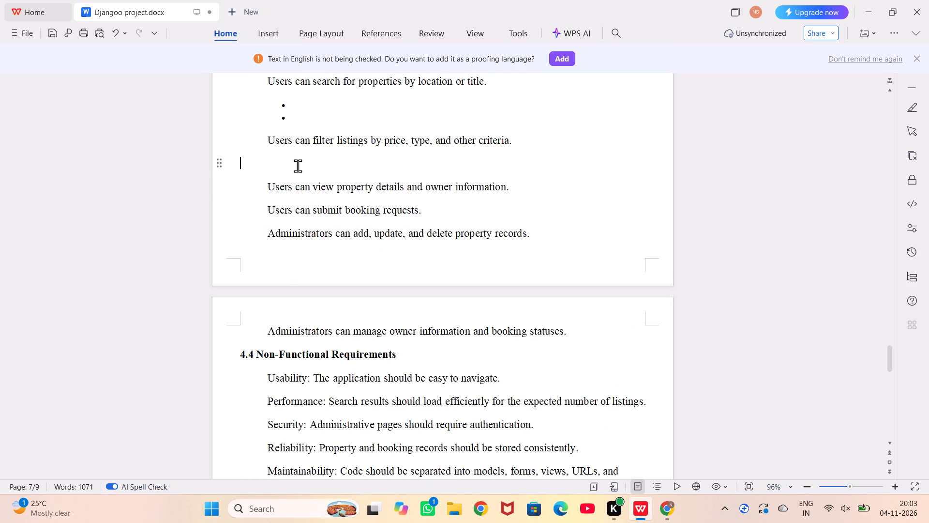
key(BackSpace)
Delete the empty bullets between the view property listings, search for properties and filter listings items in section 4.3.
click(324, 123)
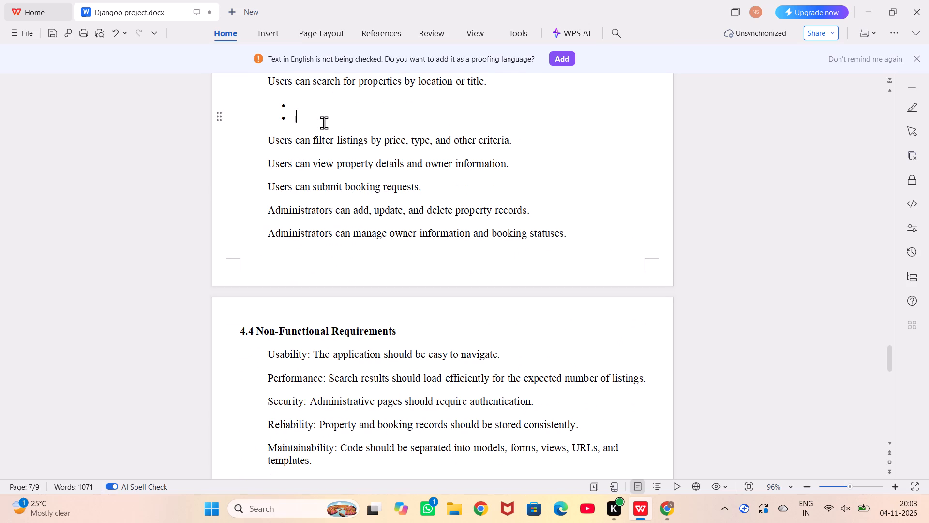
key(BackSpace)
key(BackSpace)
key(BackSpace)
key(BackSpace)
scroll(324, 123, up, 2)
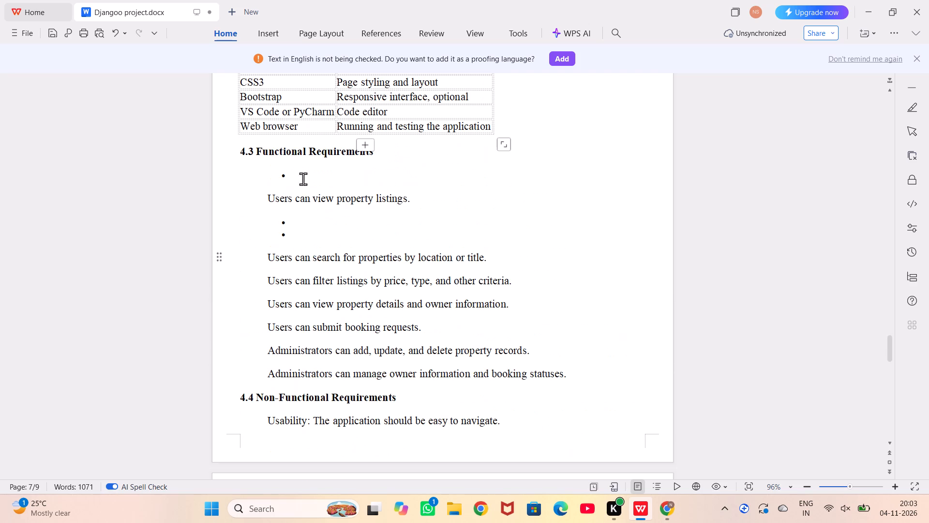
click(311, 235)
key(BackSpace)
key(BackSpace)
key(BackSpace)
key(BackSpace)
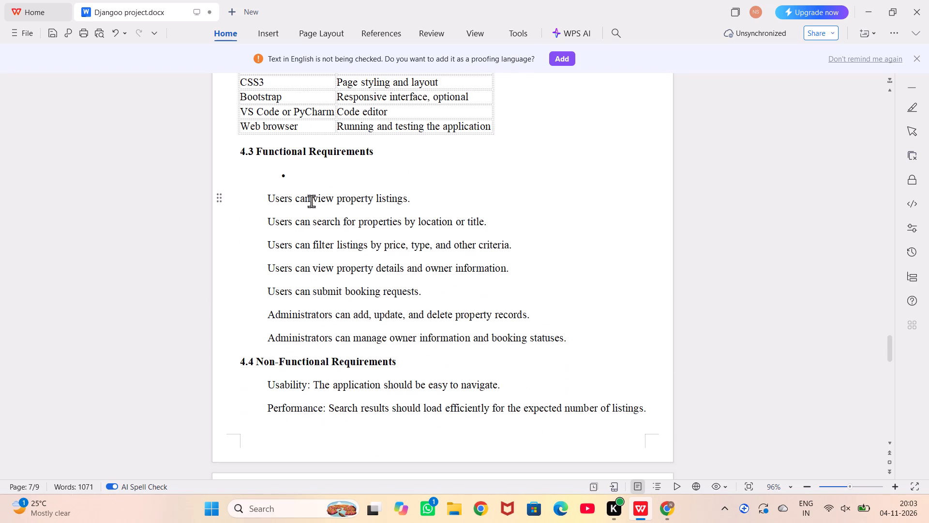
Delete the empty bullet directly below the "4.3 Functional Requirements" heading.
click(314, 174)
key(BackSpace)
key(BackSpace)
key(BackSpace)
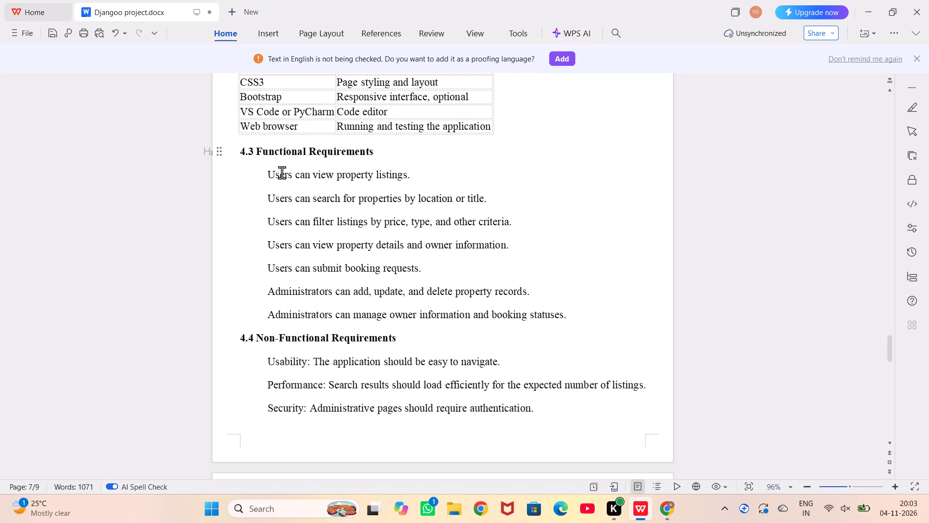
Number the first three functional requirements in section 4.3 as "1.", "2." and "3.", with a space after each number.
click(267, 172)
text(1.)
key(space)
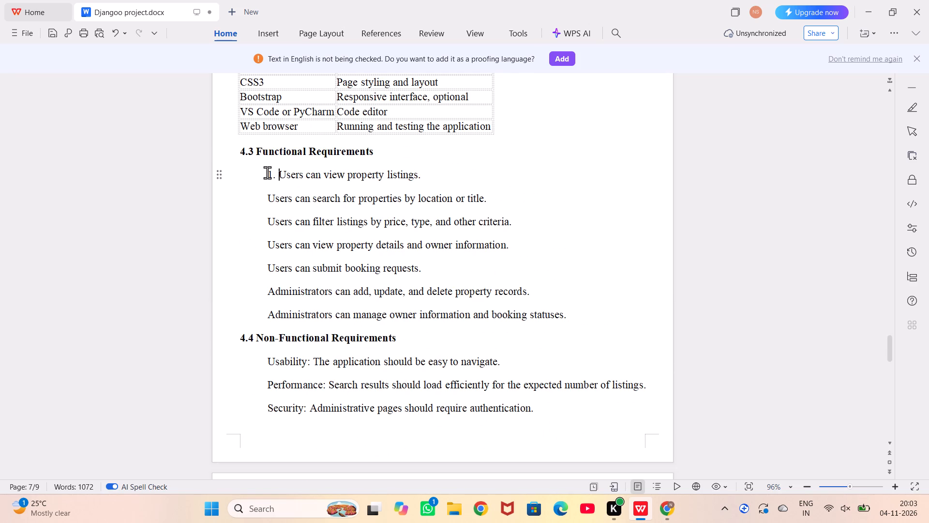
click(268, 196)
key(BackSpace)
key(BackSpace)
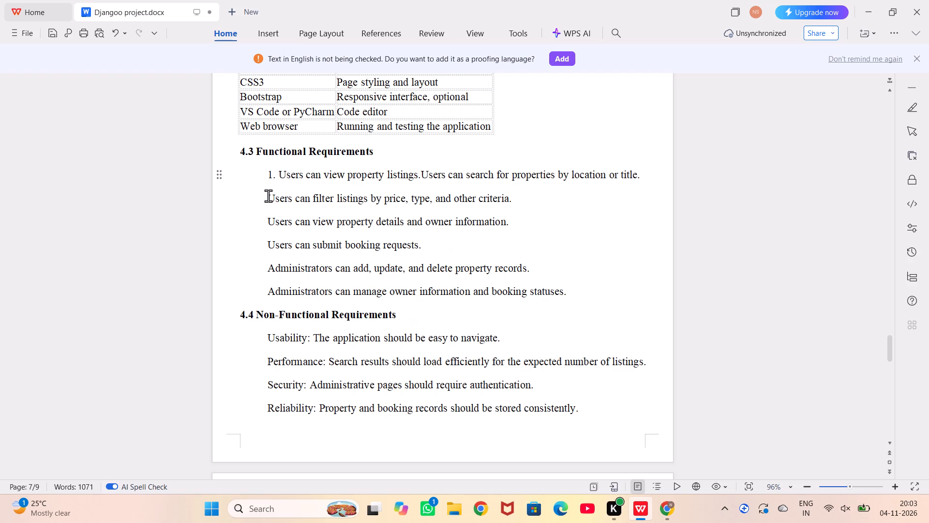
key(Return)
text(2.)
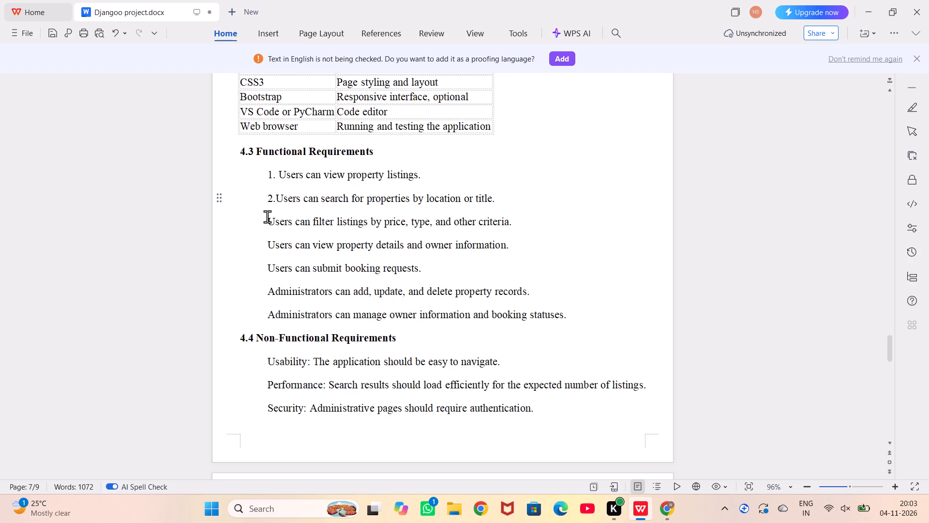
key(space)
click(267, 216)
text(3.)
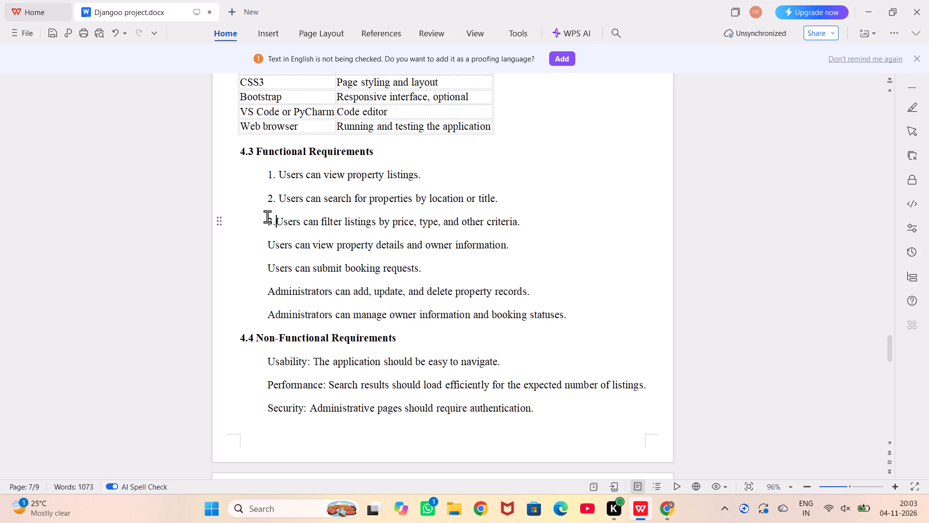
key(space)
Number the remaining four functional requirements in section 4.3 as "4." to "7.", with a space after each number.
click(267, 250)
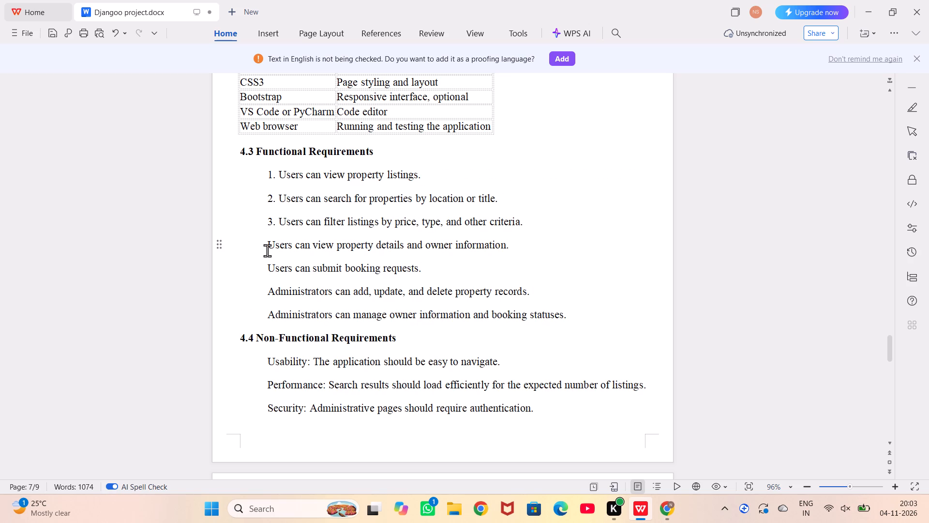
text(4.)
key(space)
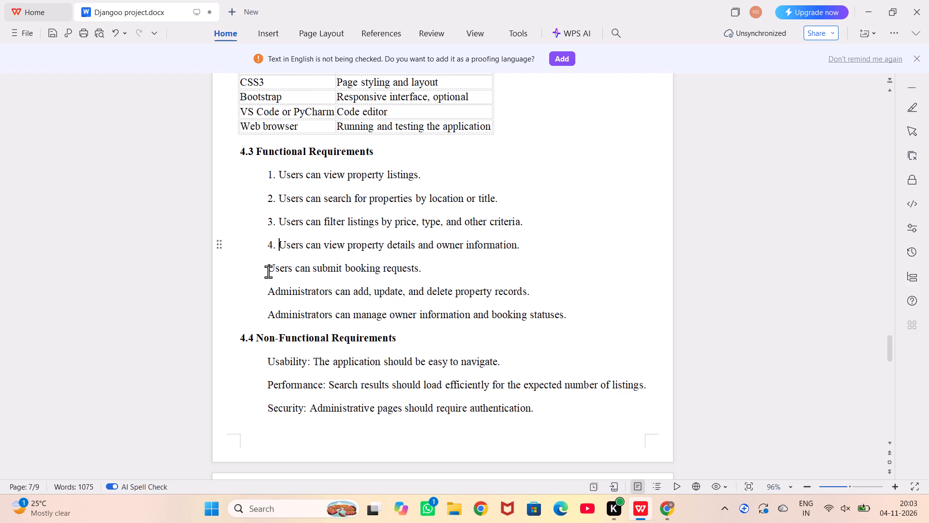
click(268, 272)
text(5.)
key(space)
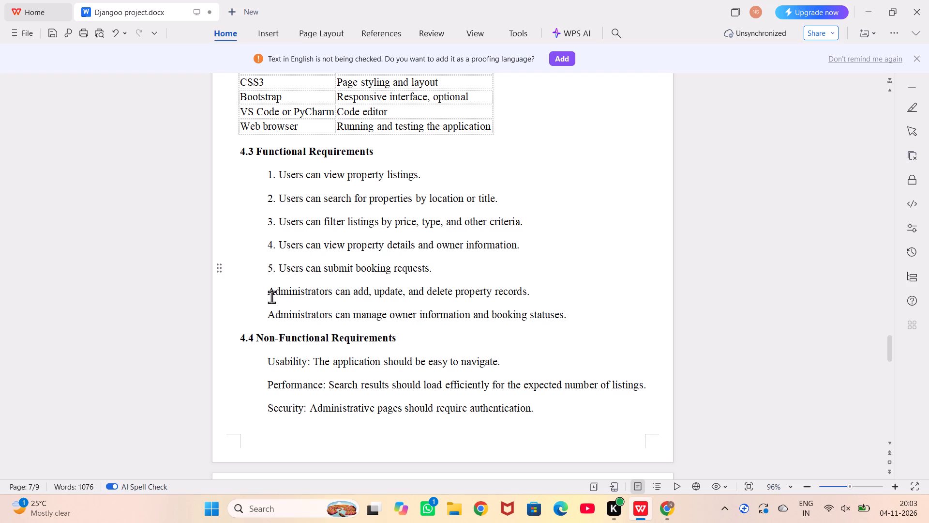
click(271, 297)
text(6.)
key(space)
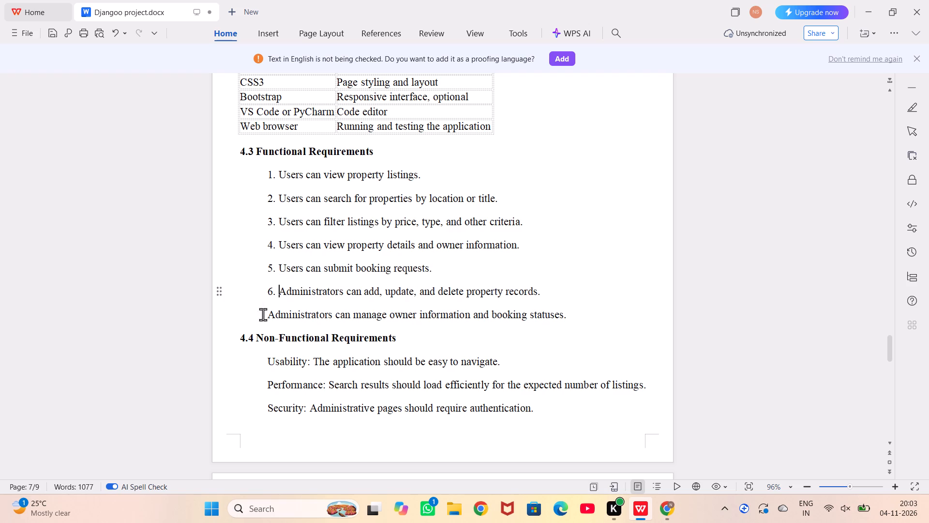
click(265, 316)
text(7.)
key(space)
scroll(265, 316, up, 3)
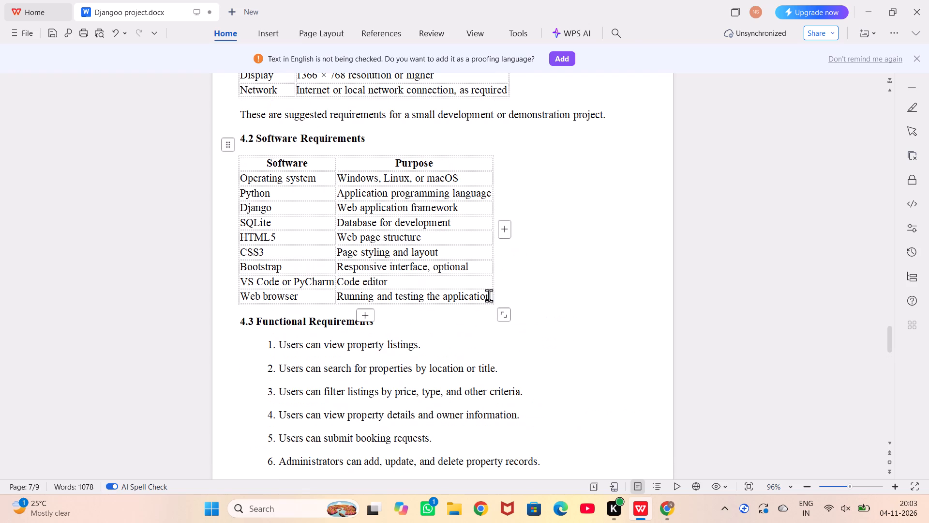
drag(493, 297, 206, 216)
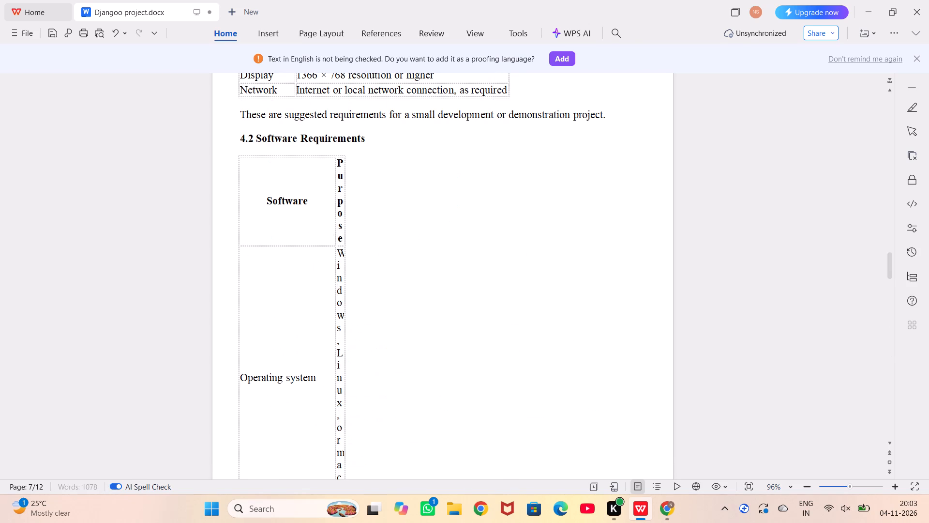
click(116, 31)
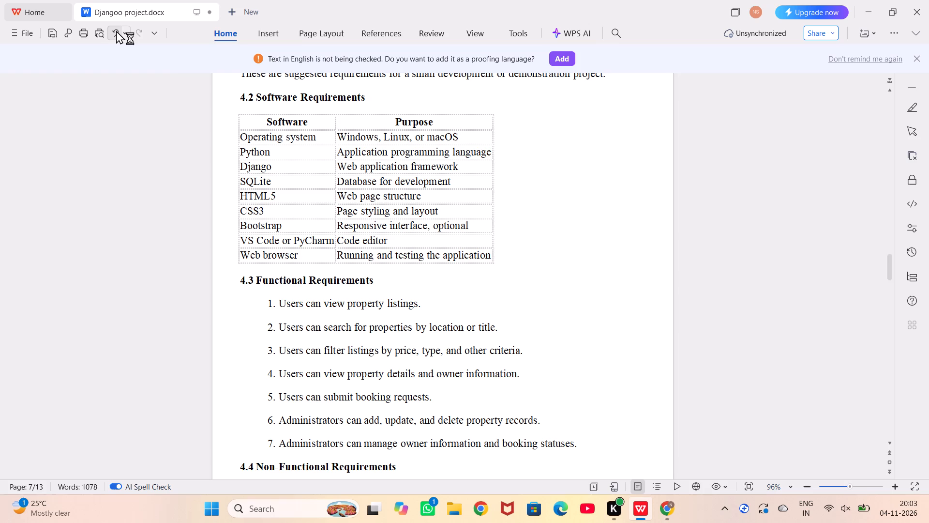
Apply All Borders to the whole Software and Purpose table in section 4.2.
click(238, 117)
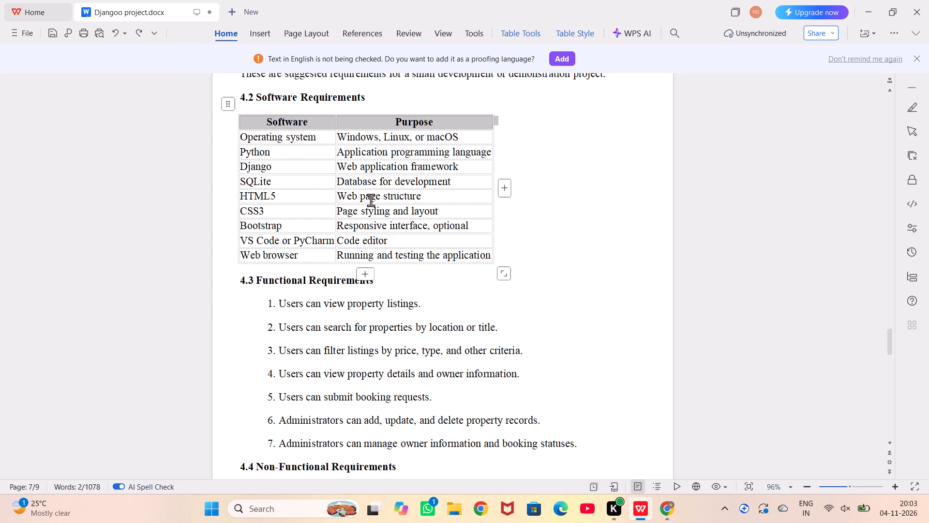
drag(494, 263, 239, 120)
click(387, 102)
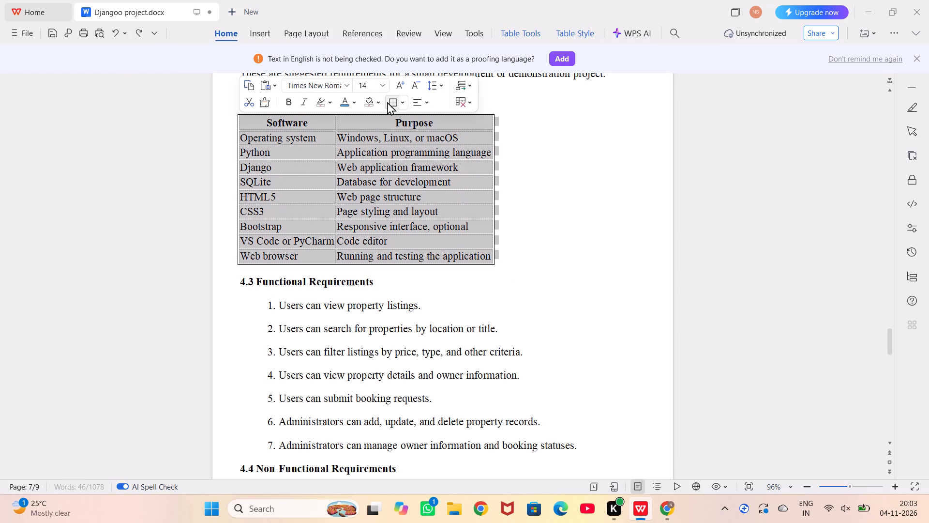
click(405, 104)
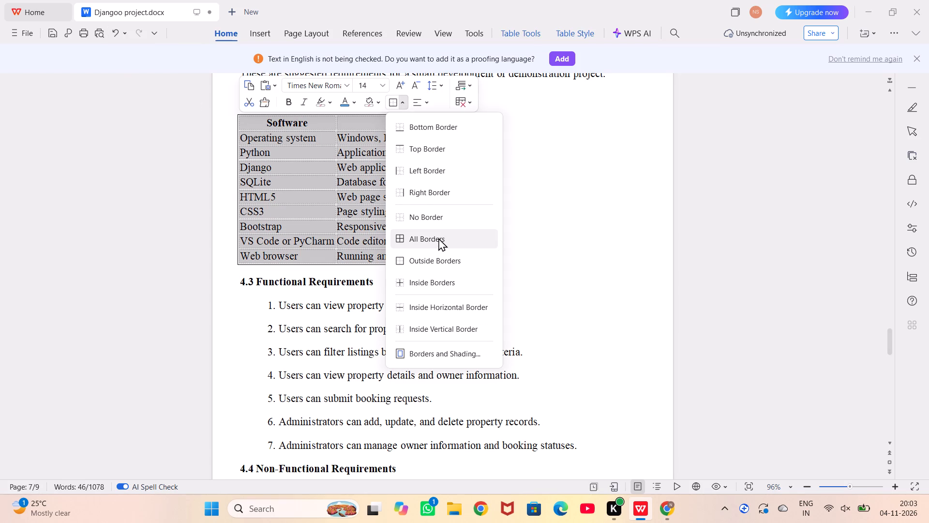
click(438, 238)
click(575, 227)
Apply All Borders to the whole Component and Minimum requirement table in section 4.1.
scroll(575, 227, up, 4)
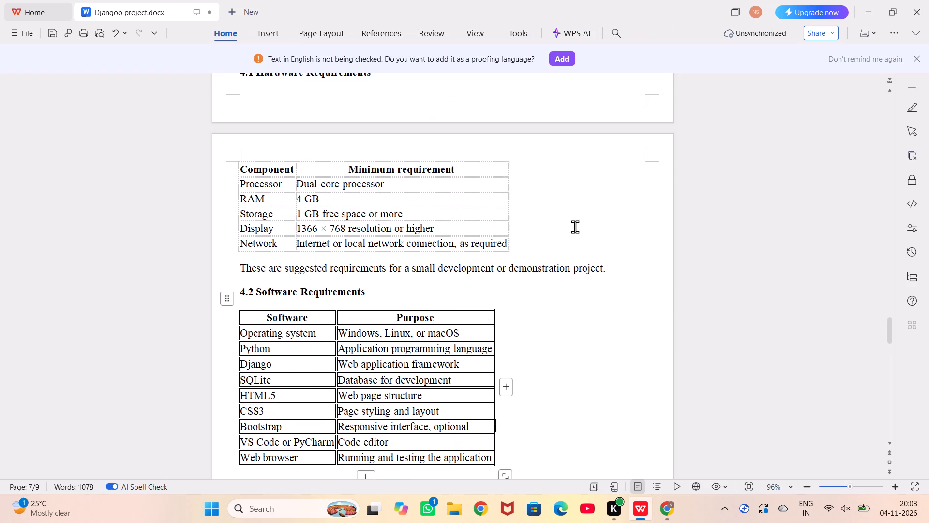
scroll(501, 267, up, 1)
drag(509, 277, 474, 271)
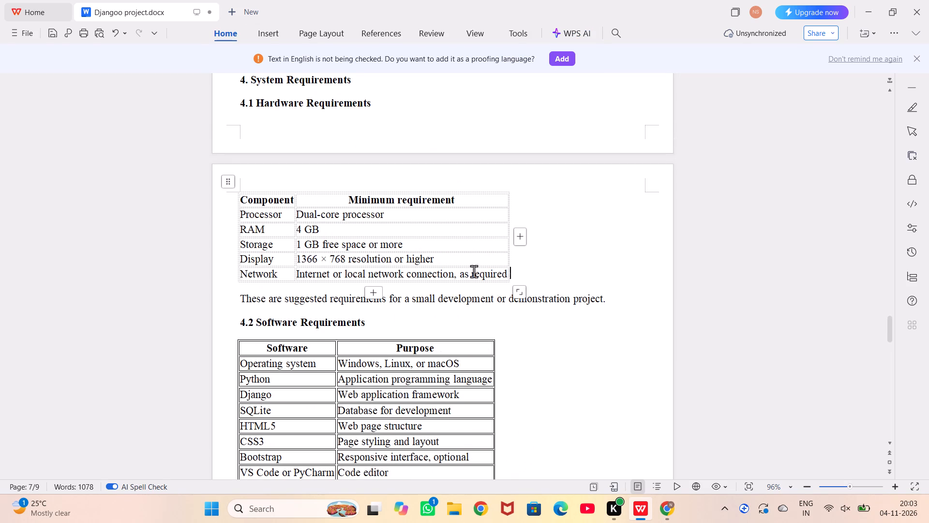
drag(474, 271, 240, 200)
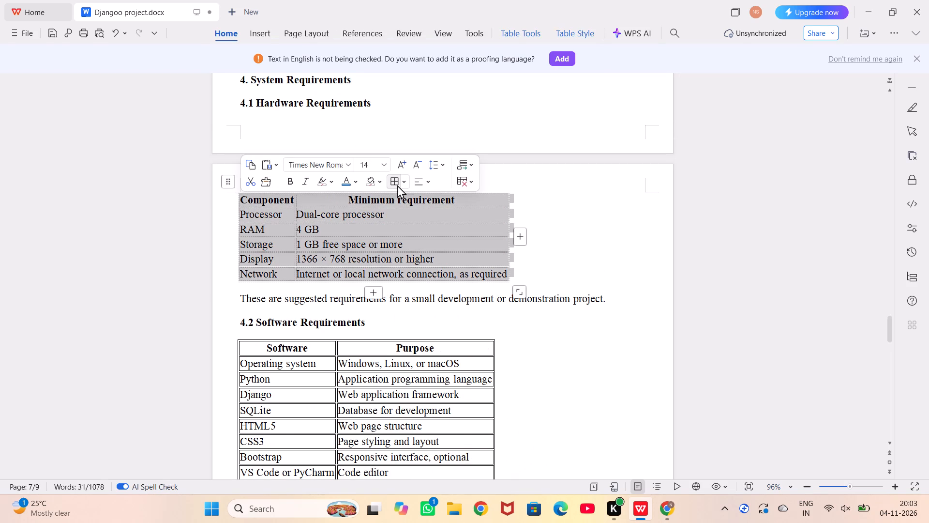
click(396, 185)
click(612, 226)
Format the "4. System Requirements" heading in size 18 with the blue font colour.
scroll(612, 226, up, 1)
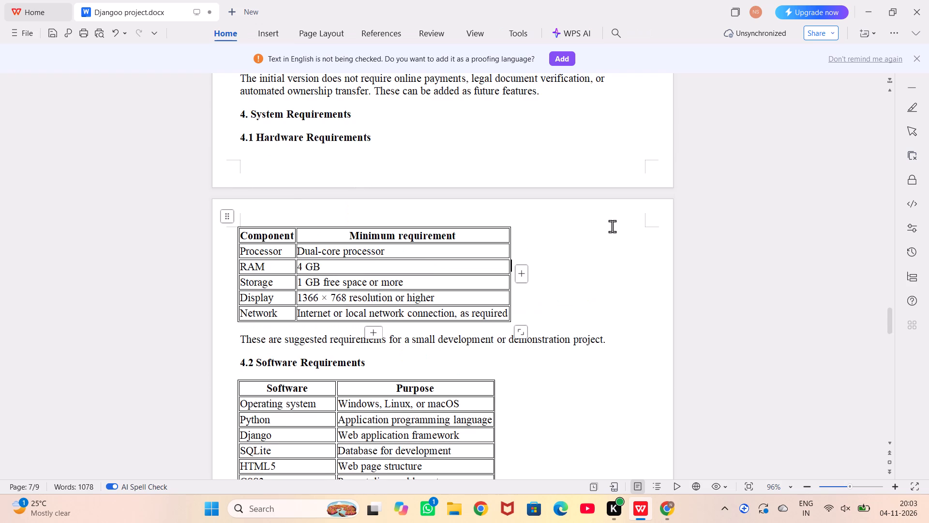
scroll(612, 226, up, 2)
drag(361, 342, 234, 338)
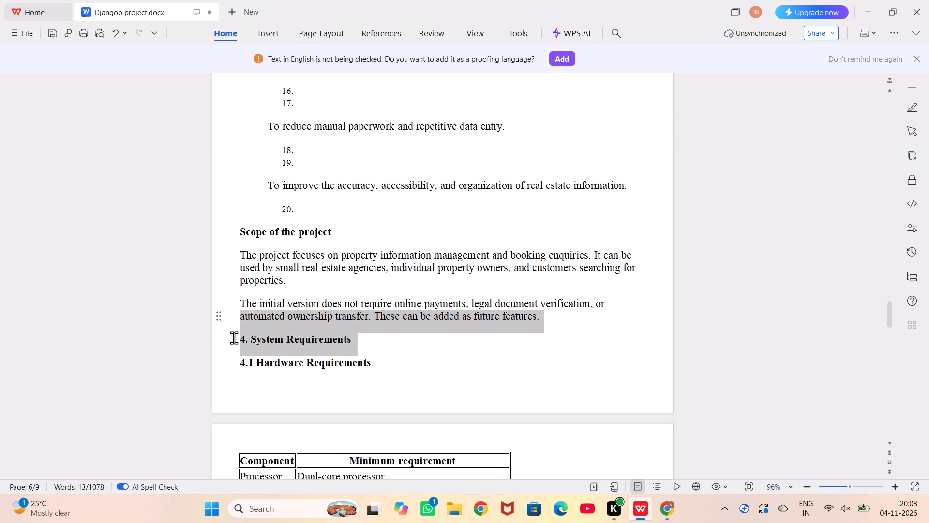
drag(234, 338, 231, 339)
click(285, 289)
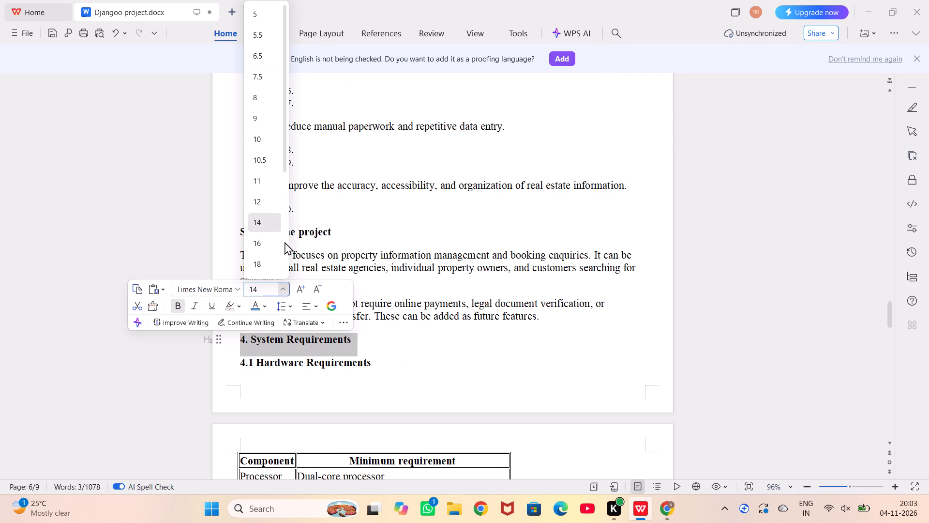
click(268, 258)
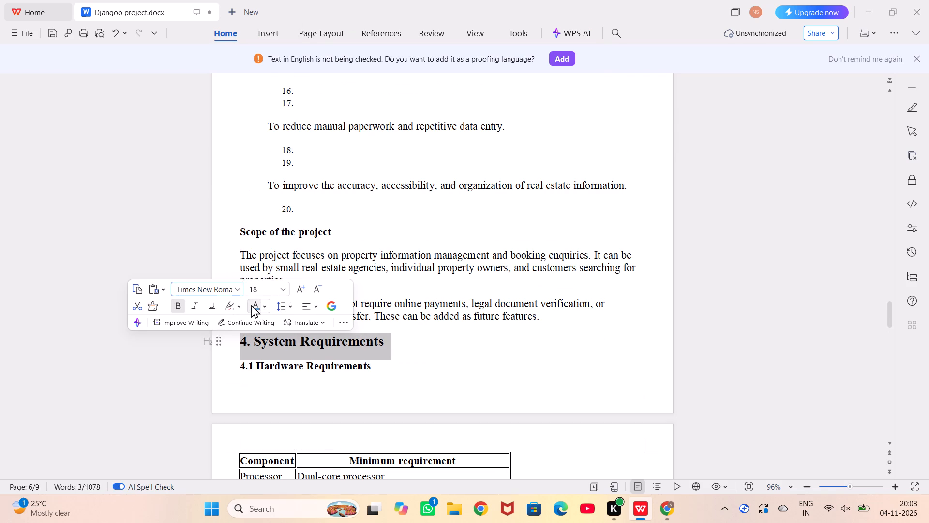
click(251, 305)
Delete the empty numbered lines directly below and above the objective about improving accuracy, accessibility, and organization.
click(317, 203)
key(BackSpace)
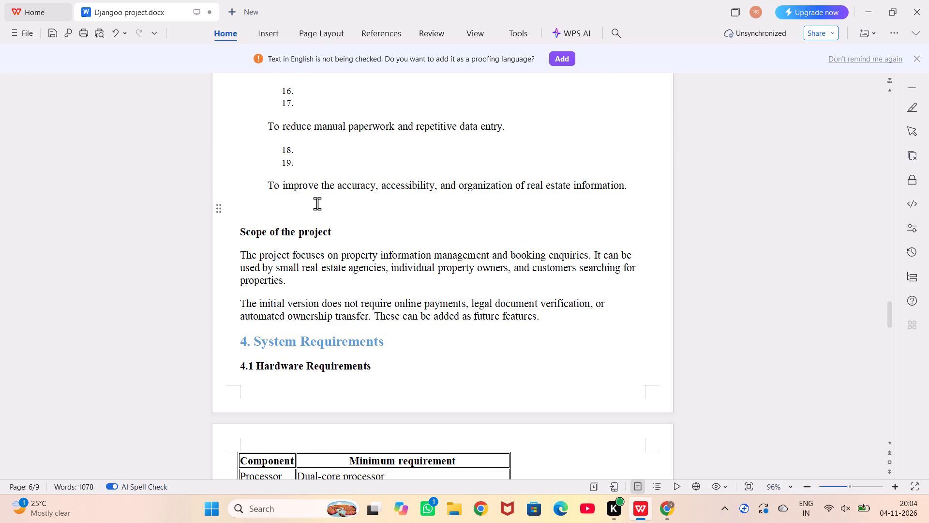
key(BackSpace)
key(BackSpace)
click(302, 164)
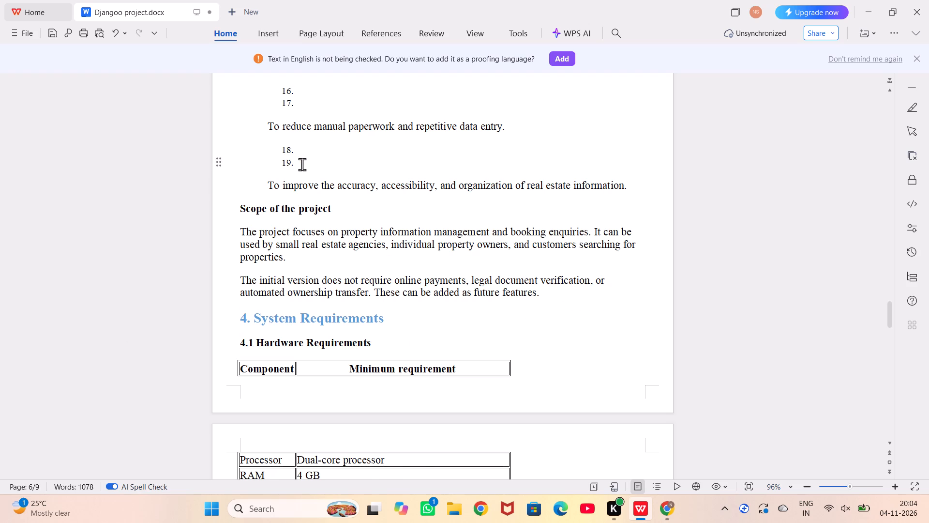
key(BackSpace)
key(BackSpace)
key(BackSpace)
key(BackSpace)
Delete the empty numbered lines between the objectives about helping administrators and reducing manual paperwork.
scroll(292, 118, up, 1)
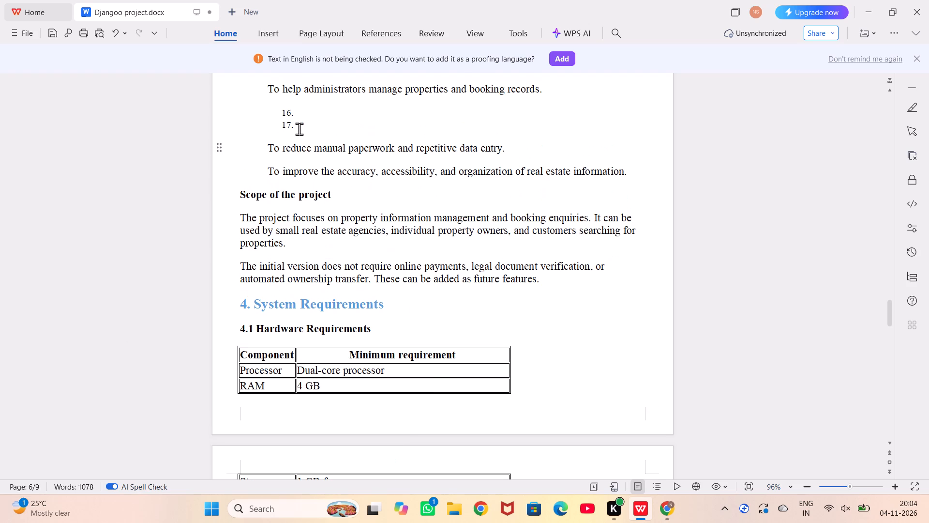
click(303, 129)
key(BackSpace)
key(BackSpace)
key(BackSpace)
key(BackSpace)
key(BackSpace)
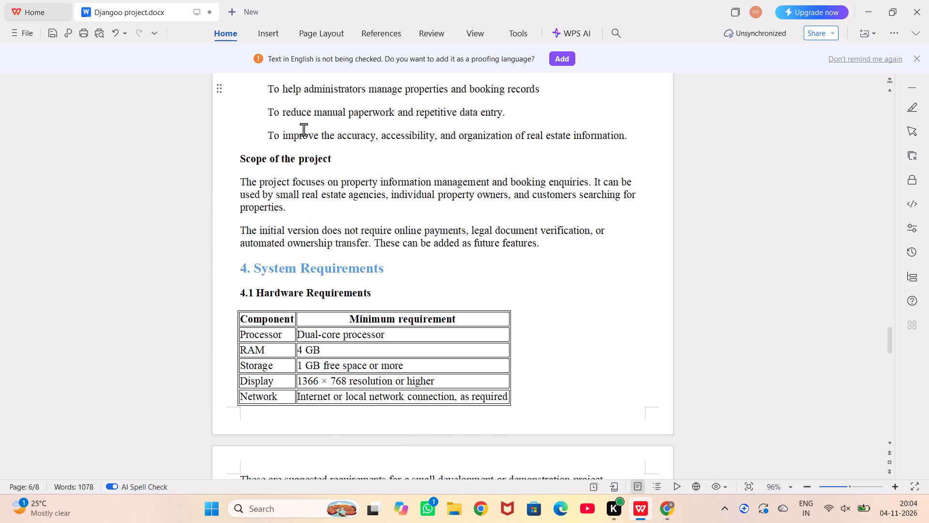
Delete the empty numbered lines between the objectives about maintaining property owner details and helping administrators.
scroll(303, 129, up, 1)
click(303, 129)
key(BackSpace)
key(BackSpace)
key(BackSpace)
key(BackSpace)
key(BackSpace)
key(BackSpace)
key(BackSpace)
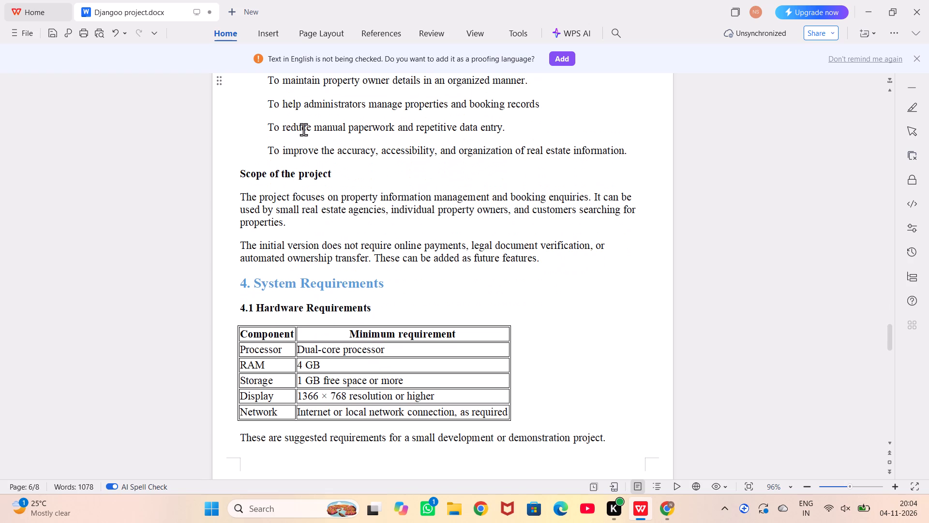
Delete the empty numbered lines between the objectives about customer booking requests and maintaining property owner details.
scroll(303, 129, up, 1)
click(303, 129)
key(BackSpace)
key(BackSpace)
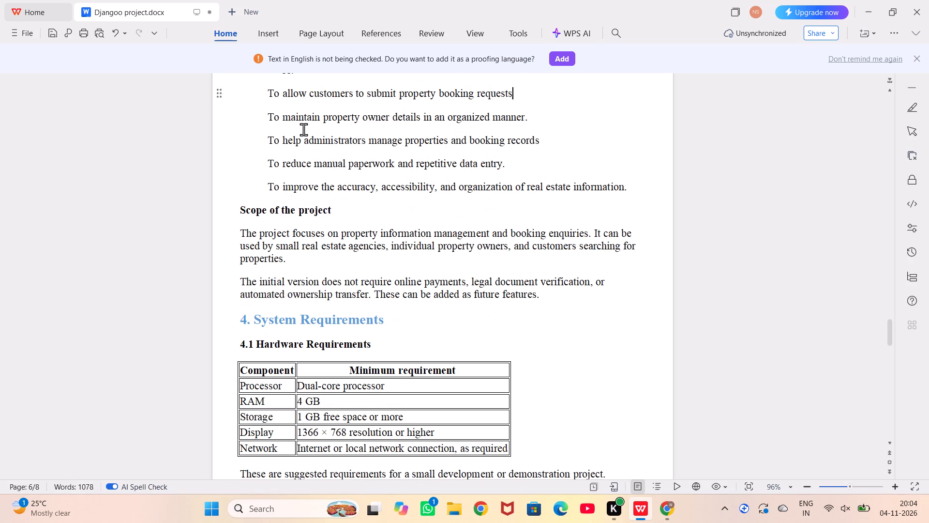
Delete the empty numbered lines between the objectives about price, property type, and area filters and customer booking requests.
scroll(303, 129, up, 1)
click(302, 138)
key(BackSpace)
key(BackSpace)
key(BackSpace)
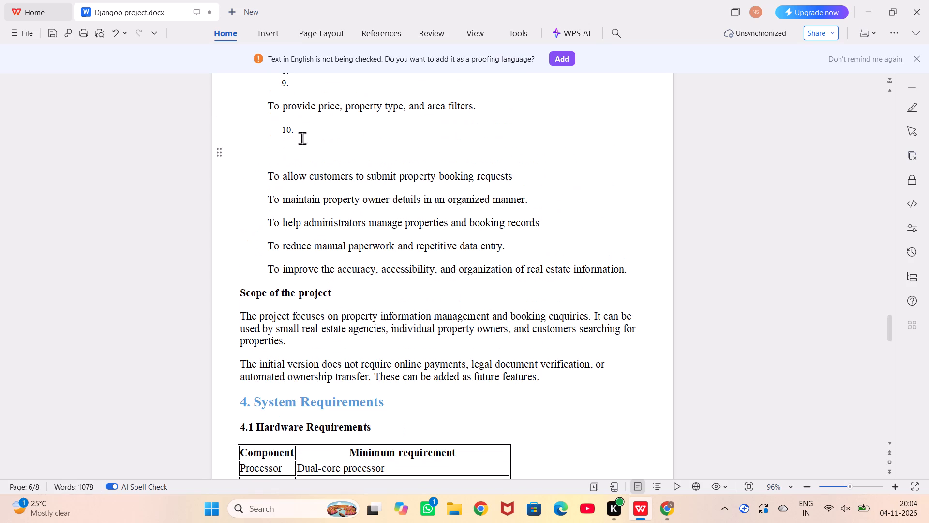
key(BackSpace)
key(BackSpace)
key(BackSpace)
key(BackSpace)
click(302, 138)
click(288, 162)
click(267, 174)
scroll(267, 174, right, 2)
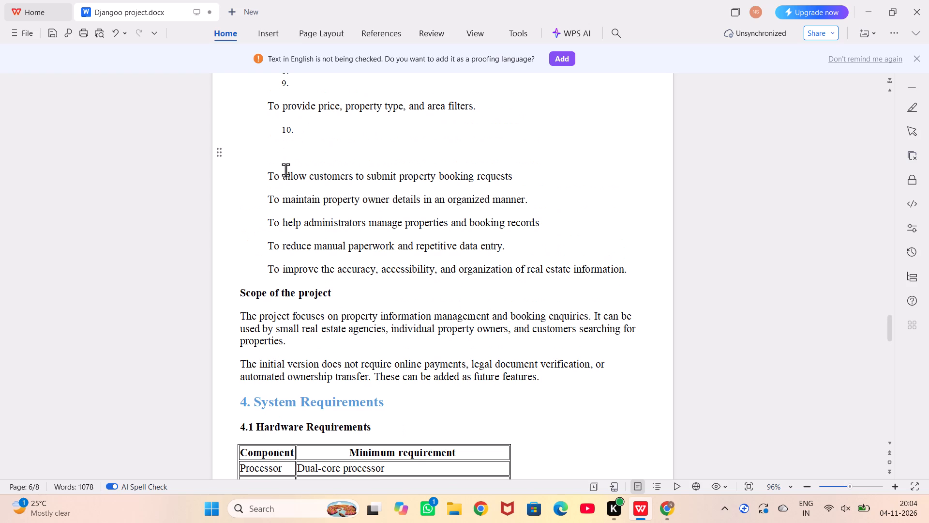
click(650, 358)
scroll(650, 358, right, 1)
Delete the empty numbered lines between the objectives about search functionality and price, property type, and area filters.
scroll(650, 358, up, 5)
scroll(396, 277, up, 2)
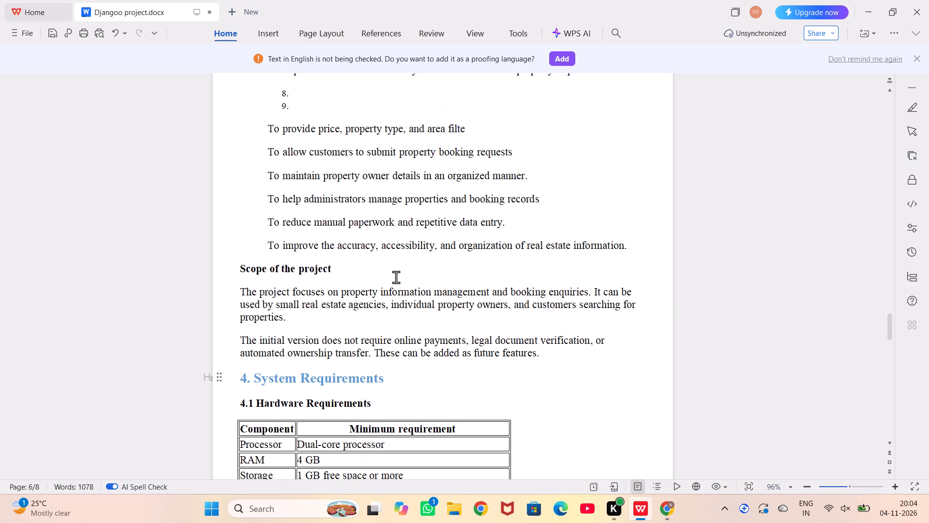
scroll(396, 277, up, 1)
click(315, 164)
key(BackSpace)
key(BackSpace)
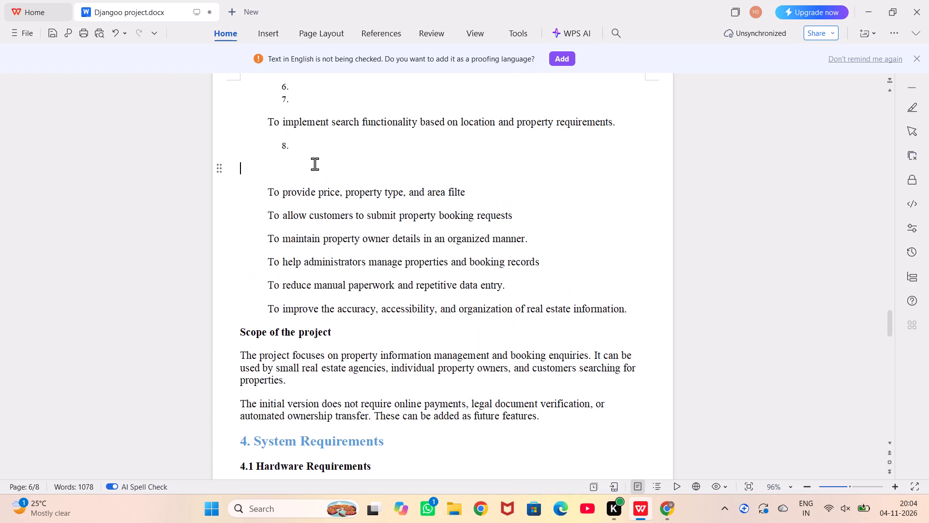
key(BackSpace)
key(BackSpace)
Delete the empty numbered lines between the objectives about browsing residential and commercial properties and implementing search functionality.
scroll(315, 164, up, 1)
click(327, 148)
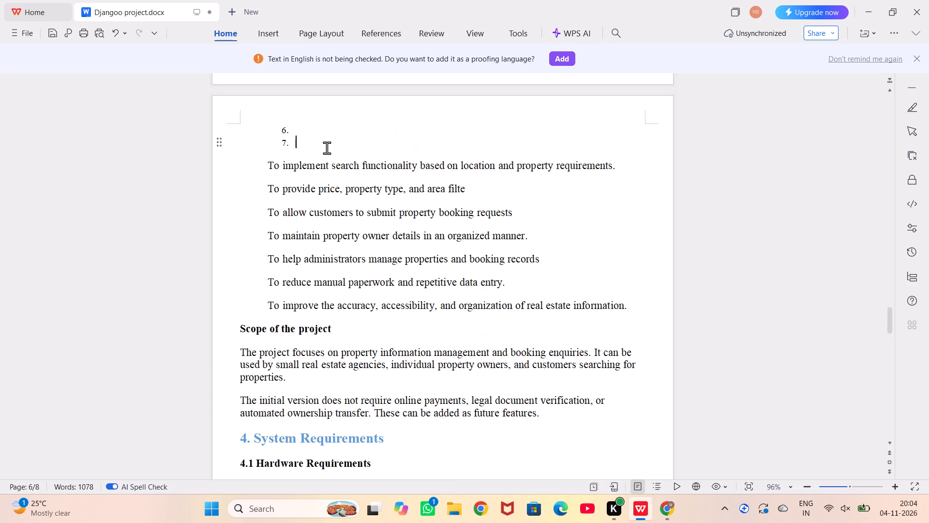
key(BackSpace)
key(BackSpace)
key(BackSpace)
key(BackSpace)
Delete the empty numbered lines between the objectives about the centralized database and browsing residential and commercial properties.
scroll(327, 148, up, 2)
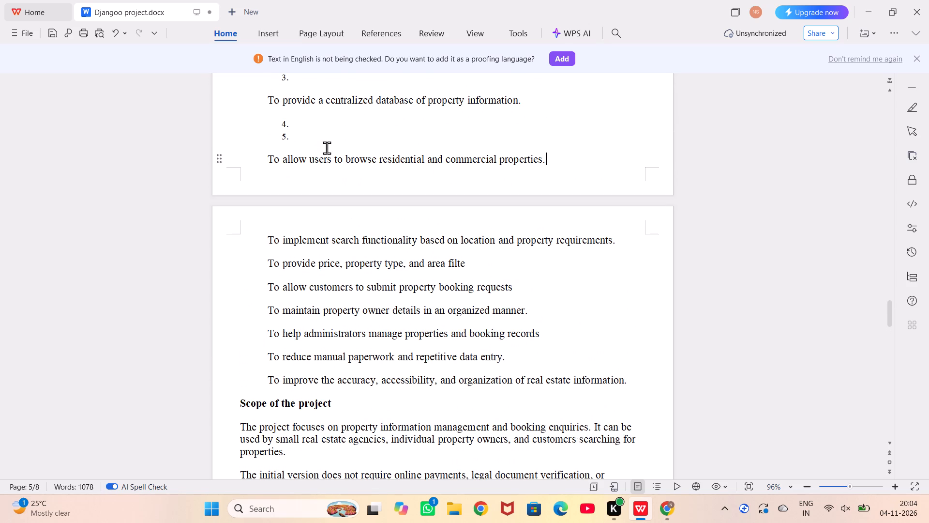
click(329, 141)
key(BackSpace)
key(BackSpace)
key(BackSpace)
key(BackSpace)
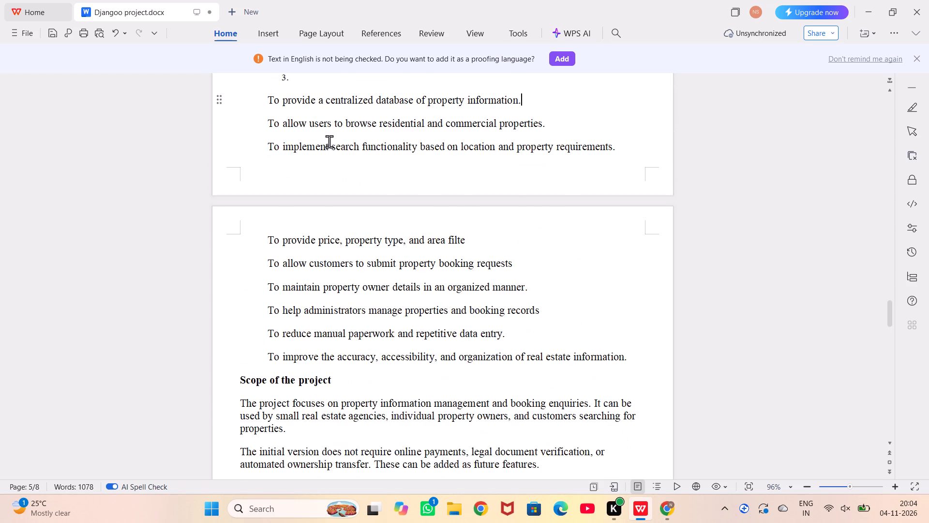
Delete the empty numbered lines between the objectives about developing a user-friendly web application and providing a centralized database.
scroll(329, 141, up, 2)
click(313, 188)
key(BackSpace)
key(BackSpace)
key(BackSpace)
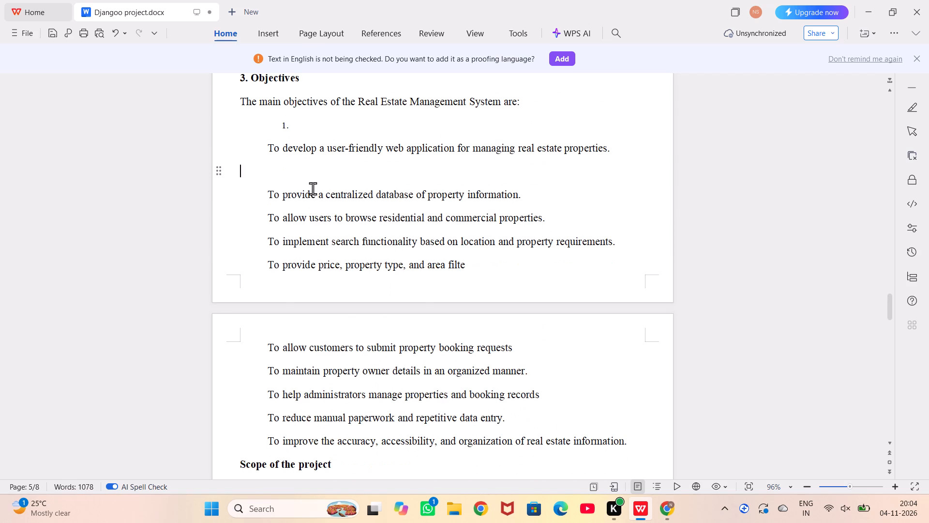
key(BackSpace)
Remove the empty numbered line above the objective about the user-friendly web application and number that objective "1.".
click(315, 127)
key(BackSpace)
key(BackSpace)
key(BackSpace)
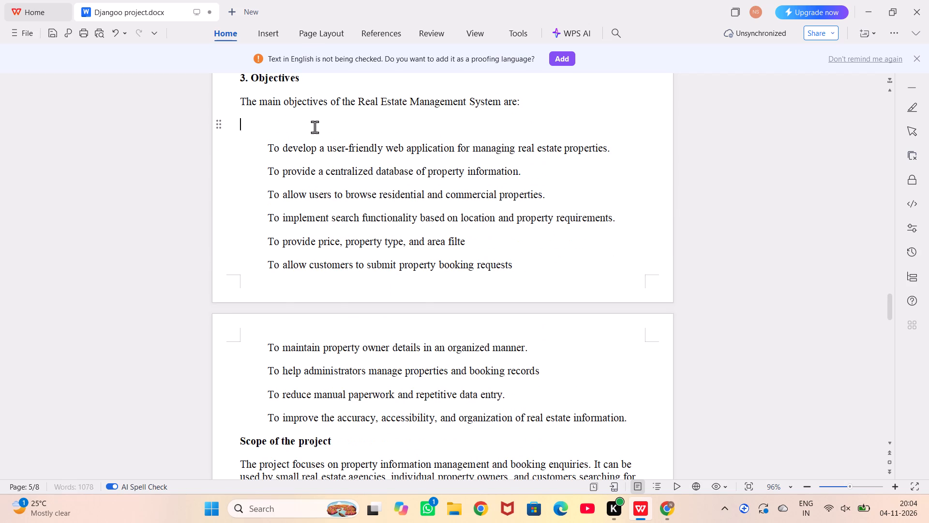
click(267, 126)
text(1.)
key(space)
Continue the numbered list as items 2 to 4 with the centralized database, property browsing, and search functionality objectives.
click(269, 148)
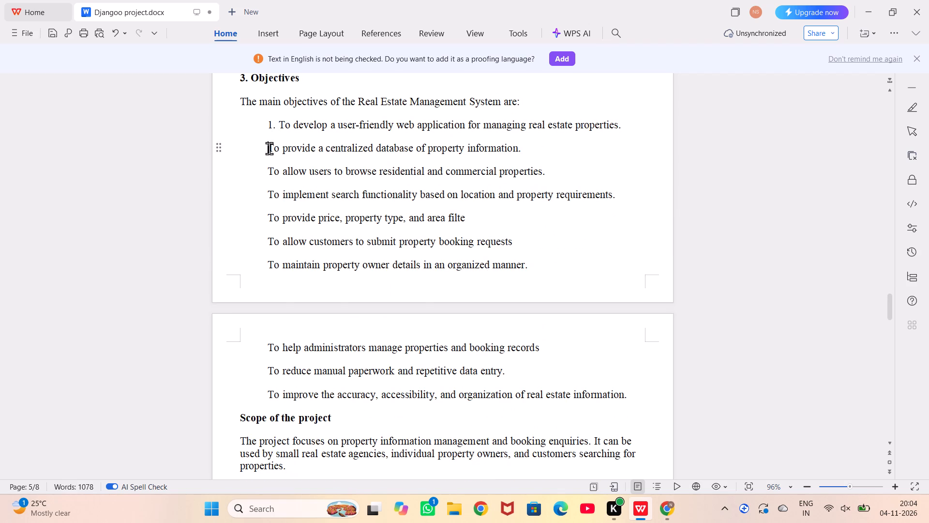
key(BackSpace)
key(BackSpace)
key(Return)
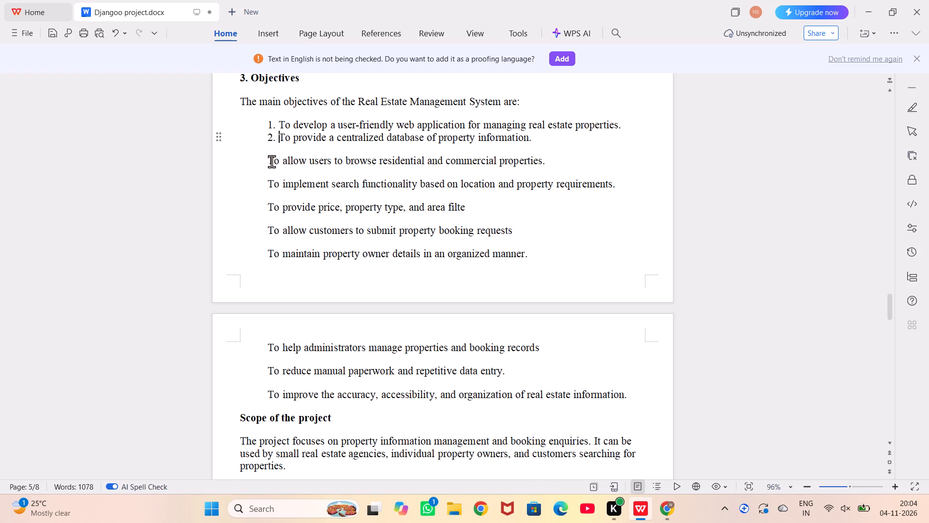
click(271, 163)
key(Left)
key(BackSpace)
key(BackSpace)
key(Return)
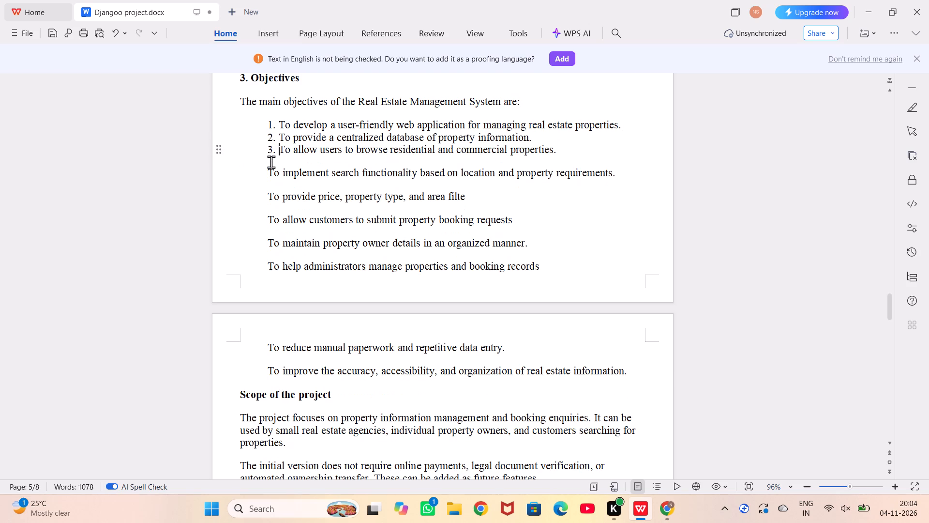
click(269, 170)
key(BackSpace)
key(BackSpace)
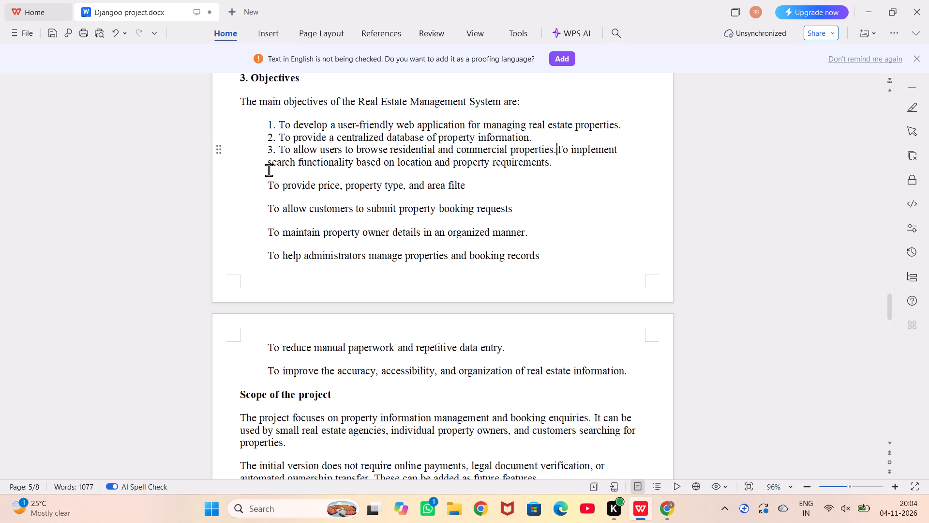
key(Return)
Continue the numbered list as items 5 to 7 with the filters, booking requests, and property owner details objectives.
click(266, 185)
key(BackSpace)
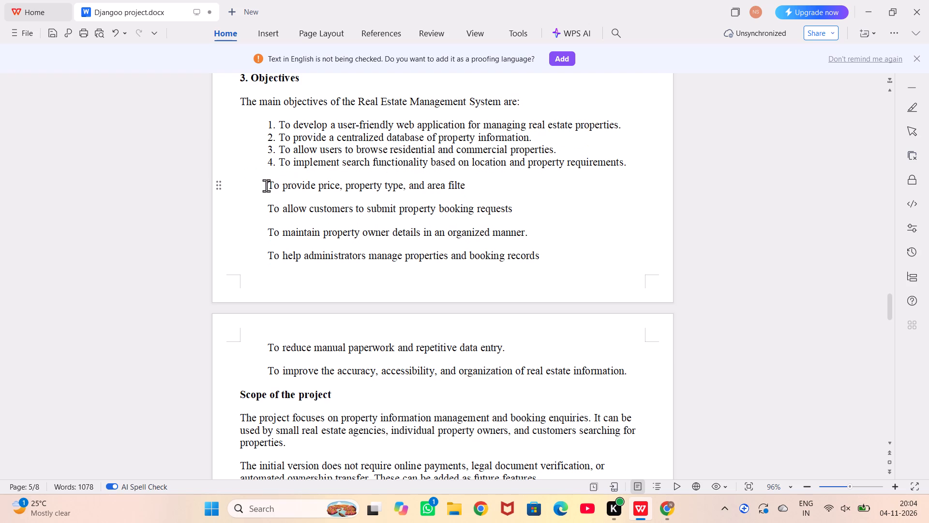
key(BackSpace)
key(Return)
click(265, 197)
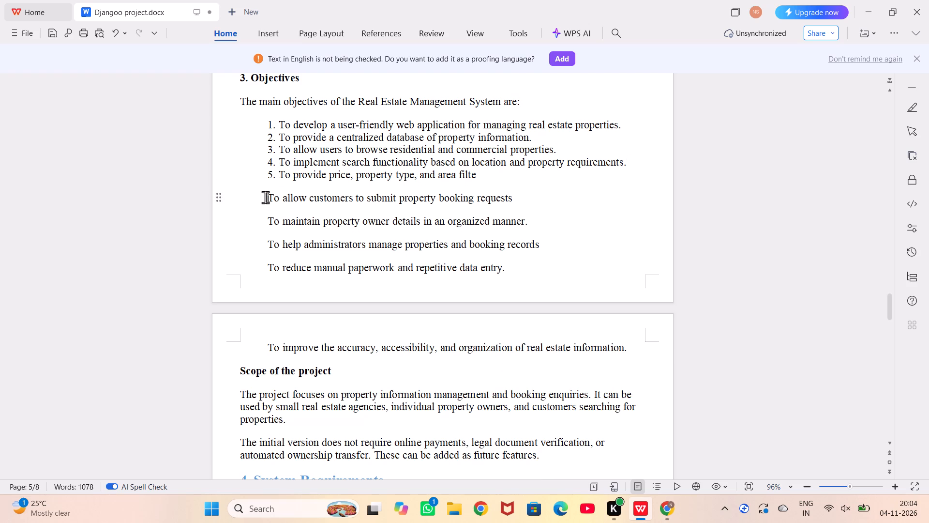
key(BackSpace)
key(BackSpace)
key(Return)
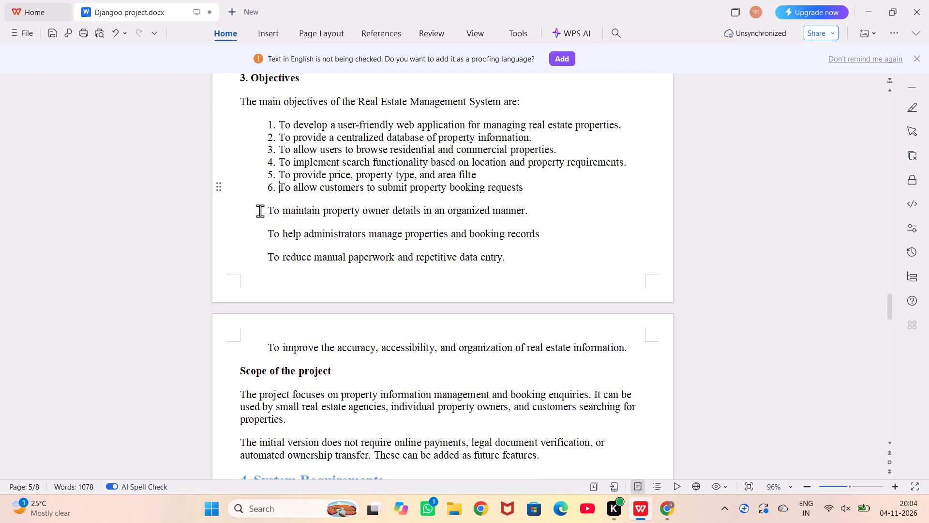
click(266, 209)
key(BackSpace)
key(BackSpace)
key(Return)
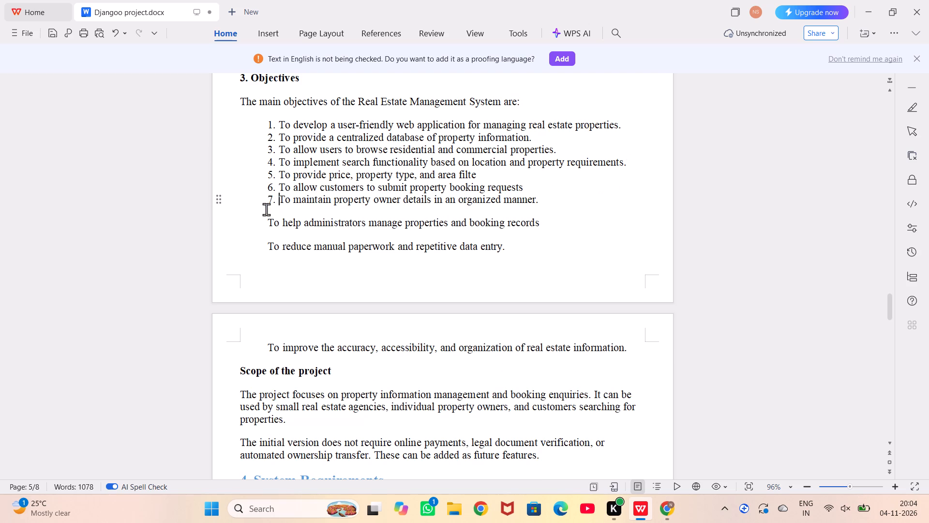
Continue the numbered list as items 8 to 10 with the administrators, manual paperwork, and accuracy objectives.
click(268, 221)
key(BackSpace)
key(BackSpace)
key(Return)
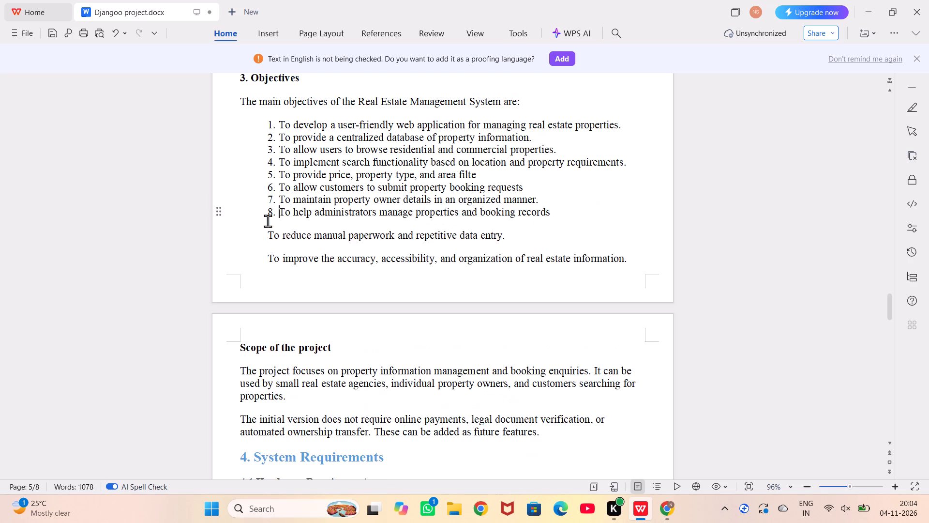
click(266, 236)
key(BackSpace)
key(BackSpace)
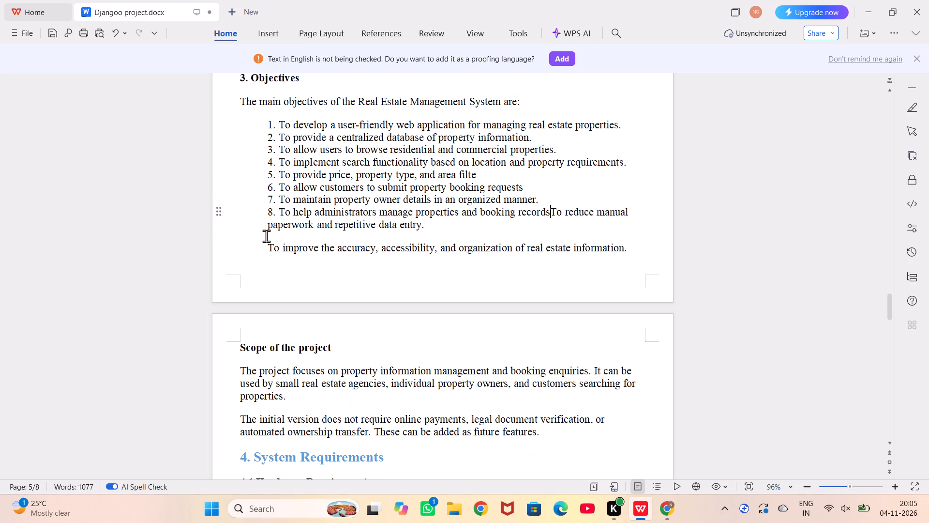
key(Return)
click(269, 247)
key(BackSpace)
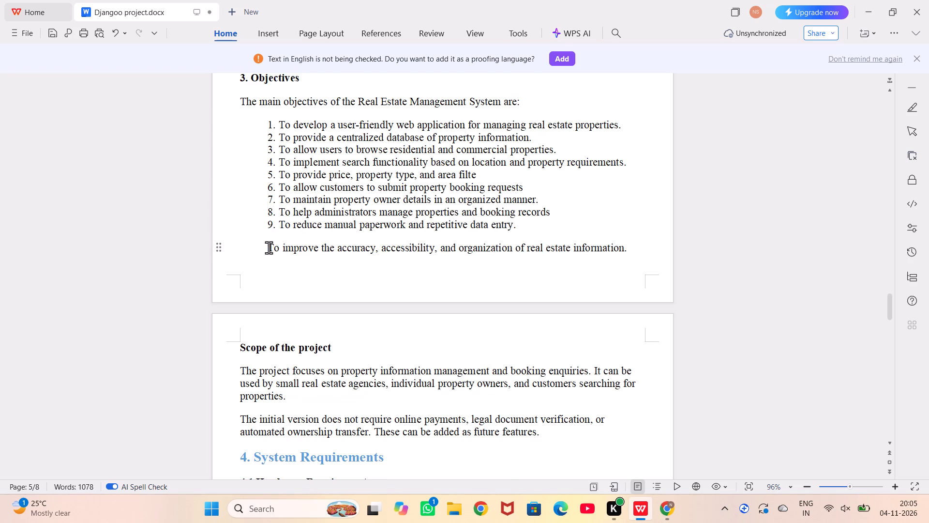
key(BackSpace)
key(Return)
Delete the empty bullets directly below and above "Availability status" in the search and filter criteria list.
scroll(269, 247, up, 2)
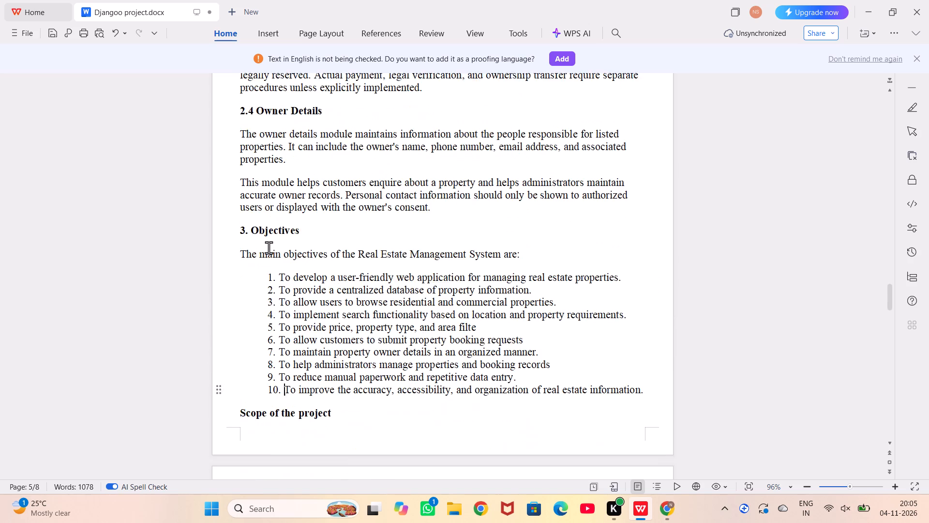
scroll(269, 247, up, 1)
scroll(328, 216, up, 3)
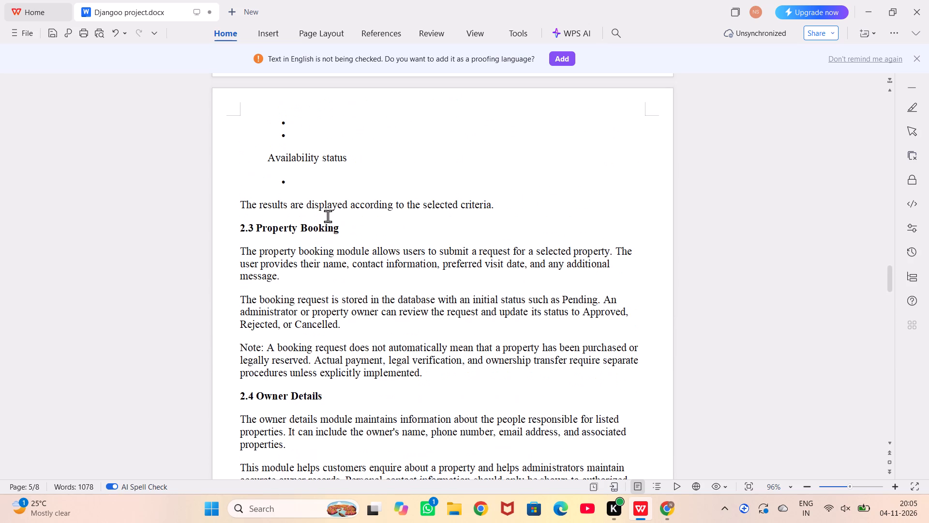
scroll(343, 233, up, 1)
click(310, 278)
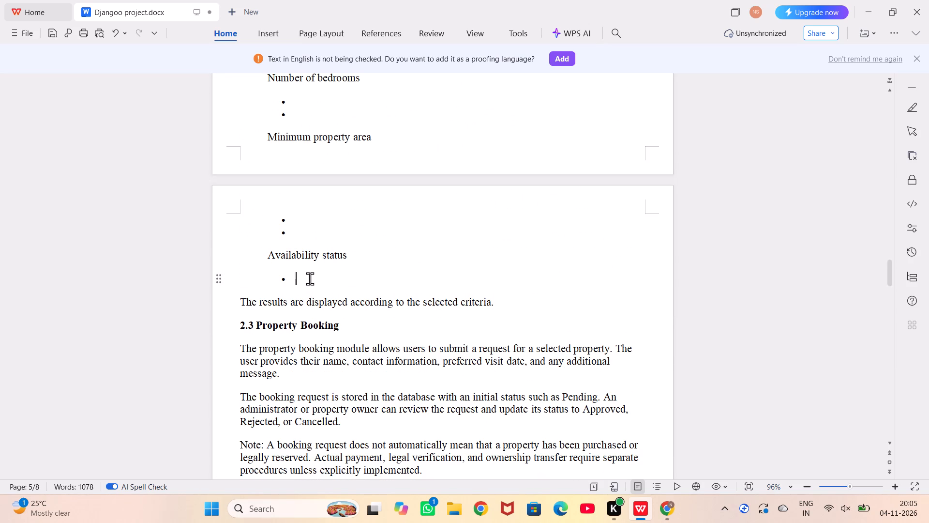
key(BackSpace)
key(BackSpace)
key(BackSpace)
click(313, 234)
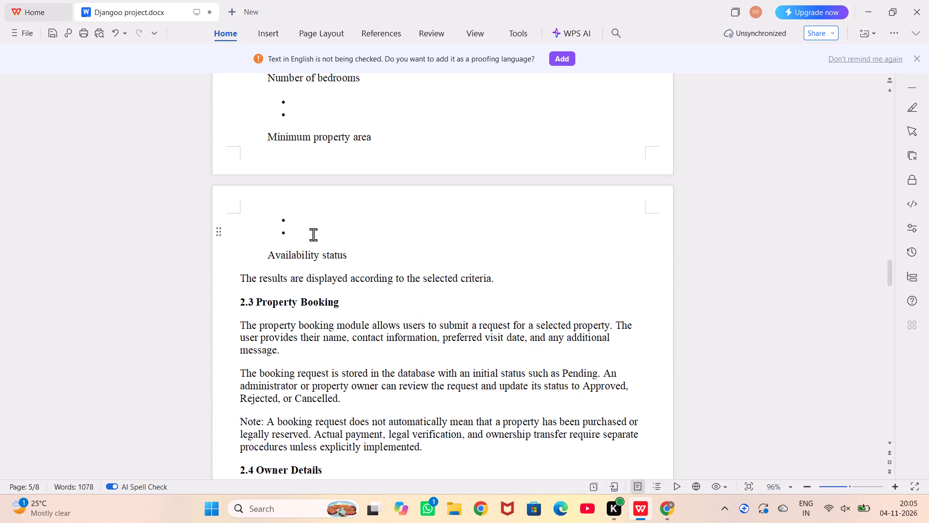
key(BackSpace)
key(BackSpace)
key(BackSpace)
key(BackSpace)
Delete the empty bullets between "Number of bedrooms" and "Minimum property area" in the search and filter criteria list.
scroll(313, 234, up, 2)
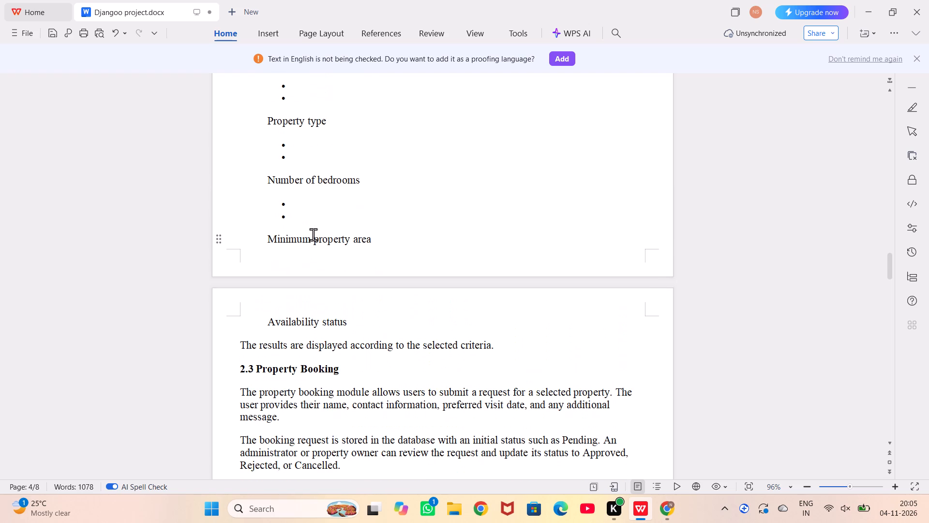
click(313, 234)
click(304, 226)
key(BackSpace)
key(BackSpace)
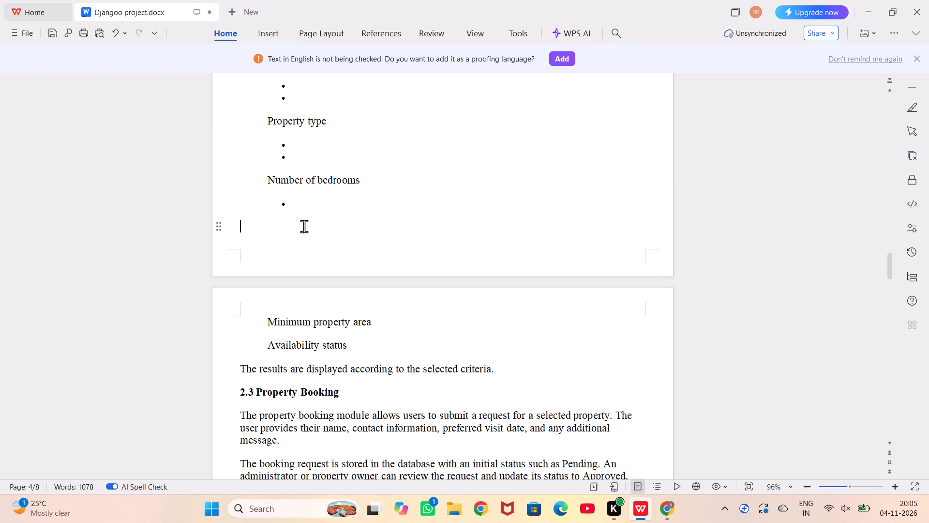
key(BackSpace)
key(BackSpace)
Delete the empty bullets between "Property type" and "Number of bedrooms" in the search and filter criteria list.
click(301, 157)
key(BackSpace)
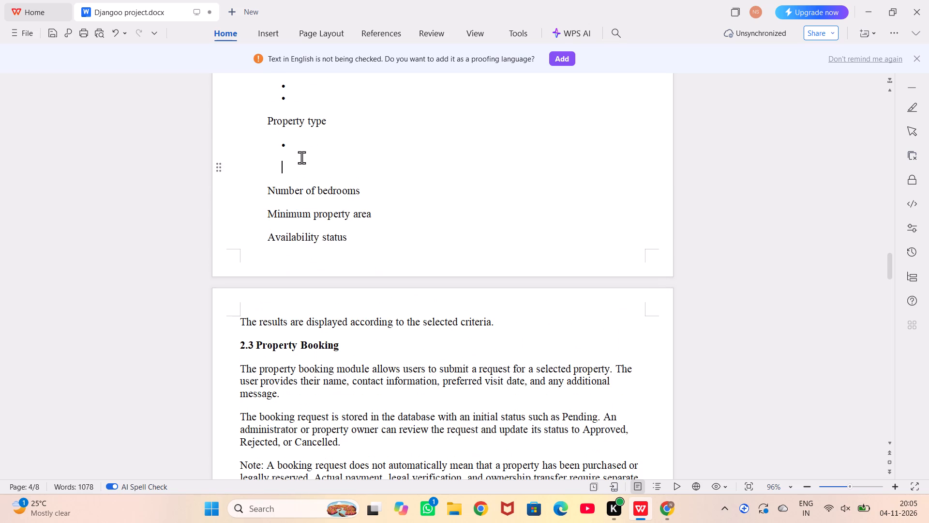
key(BackSpace)
key(BackSpace)
key(BackSpace)
Delete the empty bullets between "Minimum and maximum price" and "Property type", keeping the two criteria on separate lines.
scroll(301, 171, up, 1)
click(301, 171)
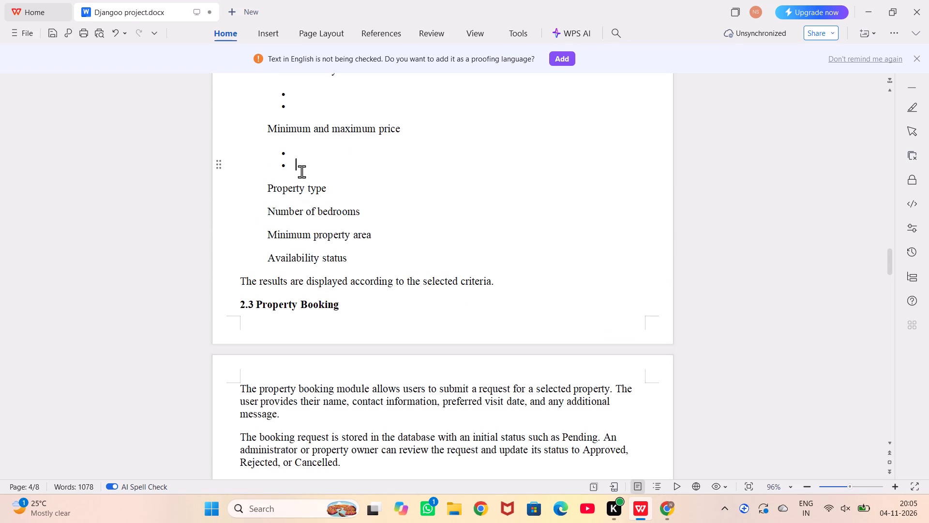
click(301, 171)
key(BackSpace)
key(BackSpace)
key(BackSpace)
key(BackSpace)
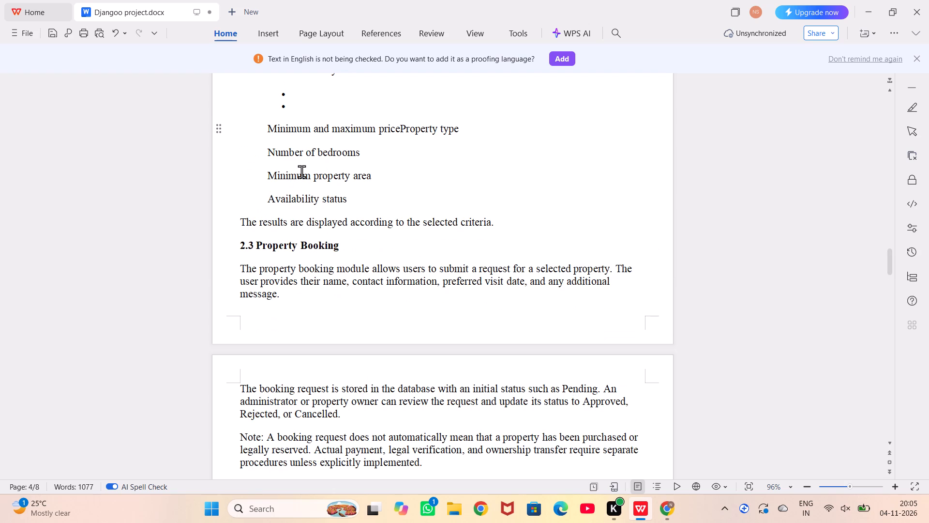
key(Return)
scroll(301, 171, up, 1)
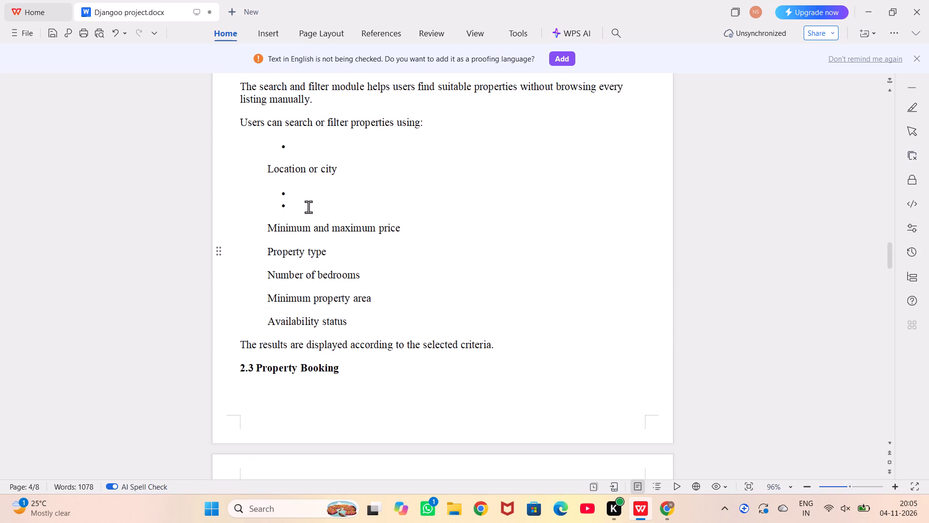
Delete the empty bullets directly below and above "Location or city" in the search and filter criteria list.
click(308, 207)
key(BackSpace)
key(BackSpace)
key(BackSpace)
key(BackSpace)
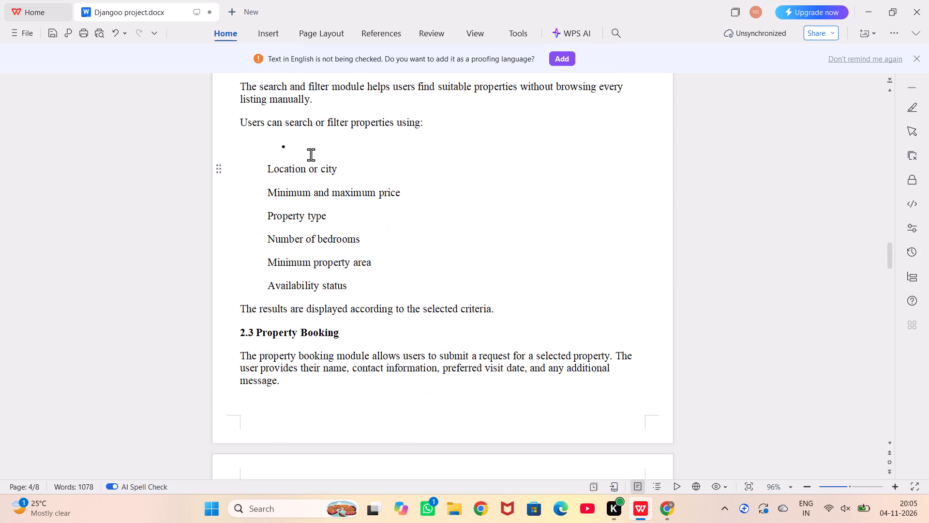
click(310, 142)
key(BackSpace)
key(BackSpace)
key(BackSpace)
Delete the empty bullet between the Administrators description and the "2.1 Property Listings" heading.
scroll(310, 142, up, 2)
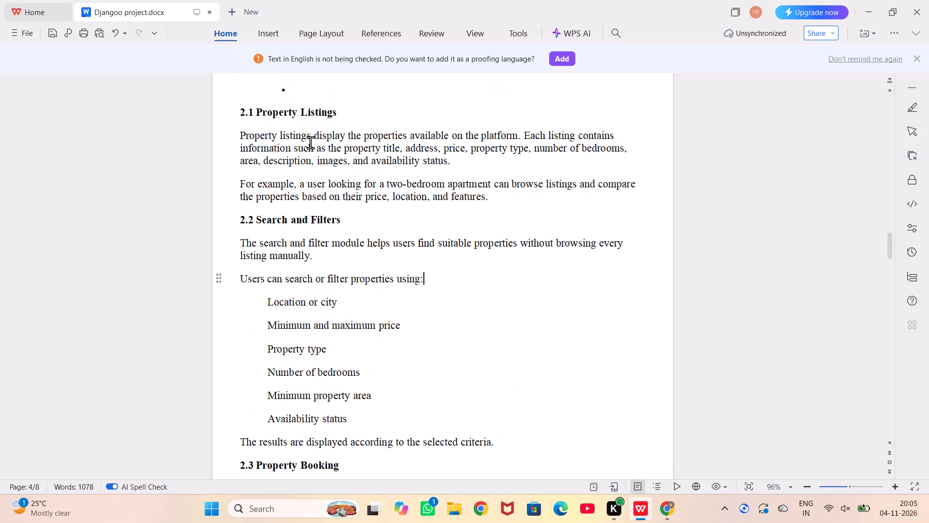
scroll(334, 202, up, 1)
click(314, 214)
key(BackSpace)
key(BackSpace)
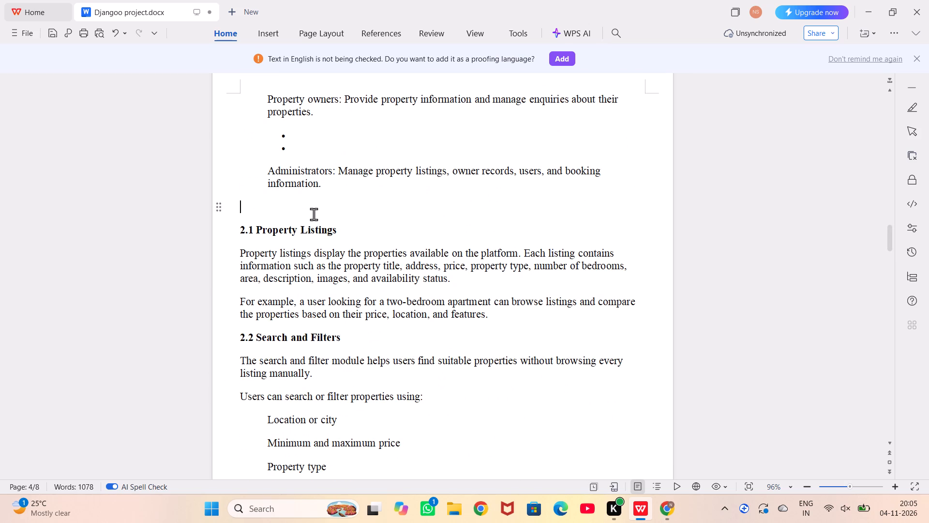
key(BackSpace)
Make the label "Administrators:" bold in the list of user types.
drag(337, 169, 264, 169)
key(ctrl+b)
Delete the empty bullets between the Property owners and Administrators descriptions.
click(297, 159)
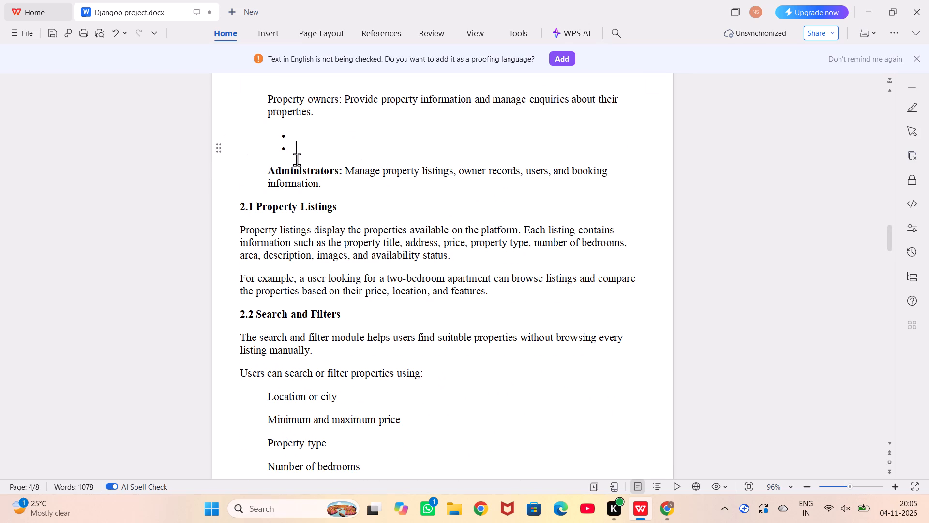
key(BackSpace)
key(BackSpace)
key(BackSpace)
key(BackSpace)
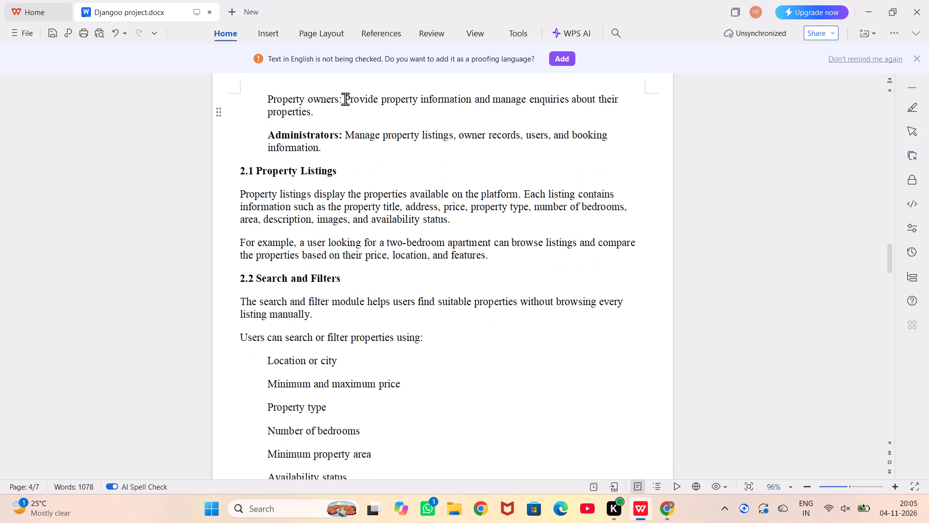
Make the label "Property owners:" bold in the list of user types.
drag(345, 99, 261, 97)
key(ctrl+b)
Delete the empty bullets between the Customers and Property owners descriptions.
scroll(261, 97, up, 1)
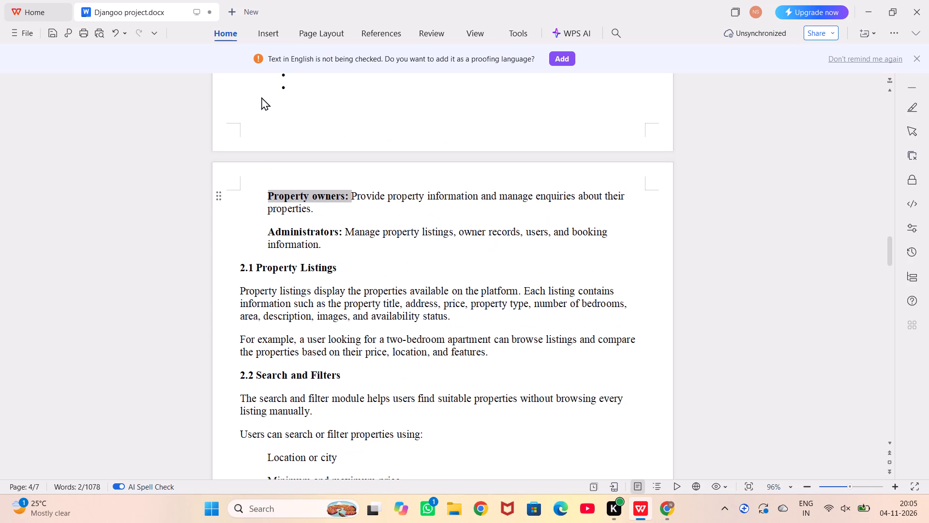
click(319, 125)
key(BackSpace)
key(BackSpace)
key(BackSpace)
key(BackSpace)
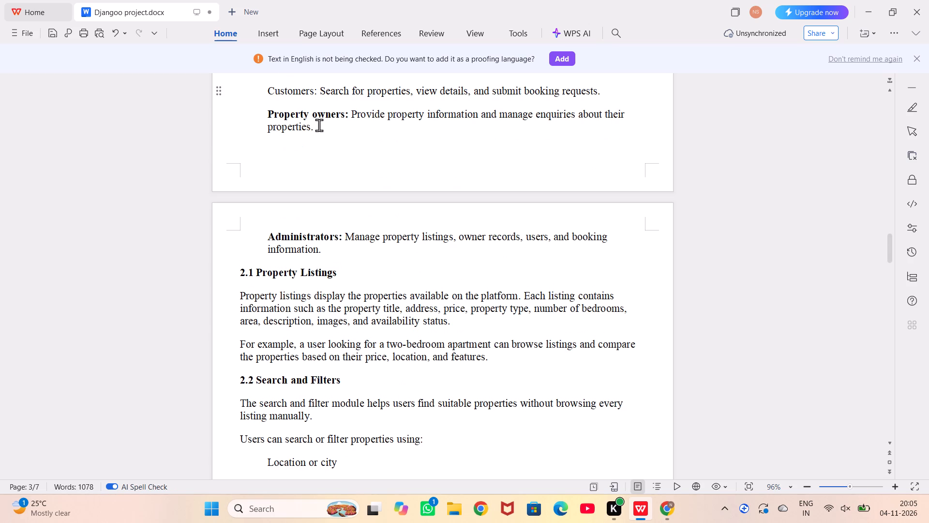
Make the label "Customers:" bold in the list of user types.
drag(317, 87, 256, 93)
key(ctrl+b)
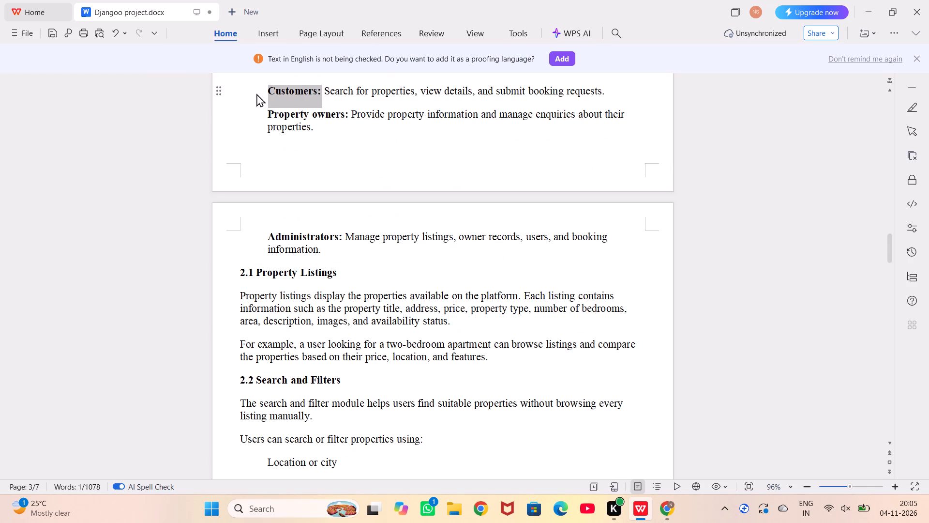
Delete the empty bullet between the sentence introducing the three main types of users and the Customers description.
scroll(256, 93, up, 1)
click(304, 127)
key(BackSpace)
key(BackSpace)
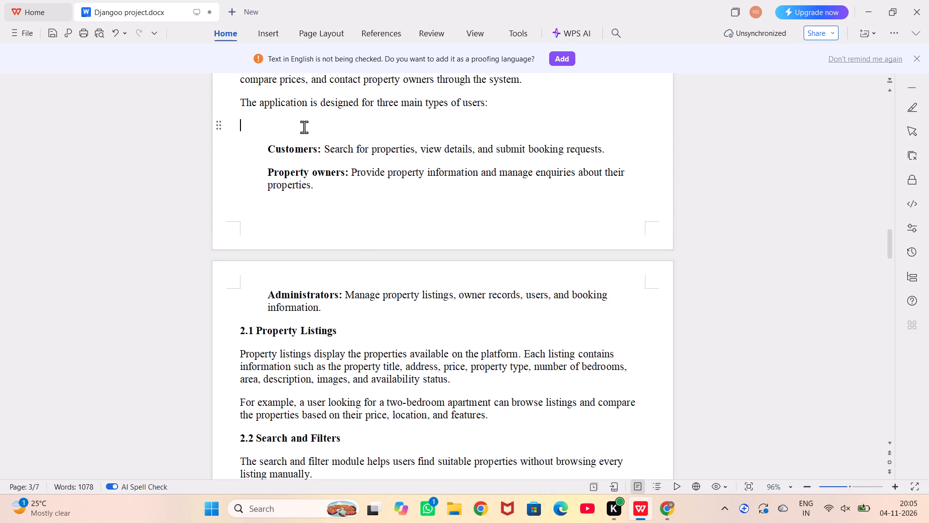
key(BackSpace)
Format the "2. Introduction" heading in blue with font size 18.
scroll(304, 127, up, 3)
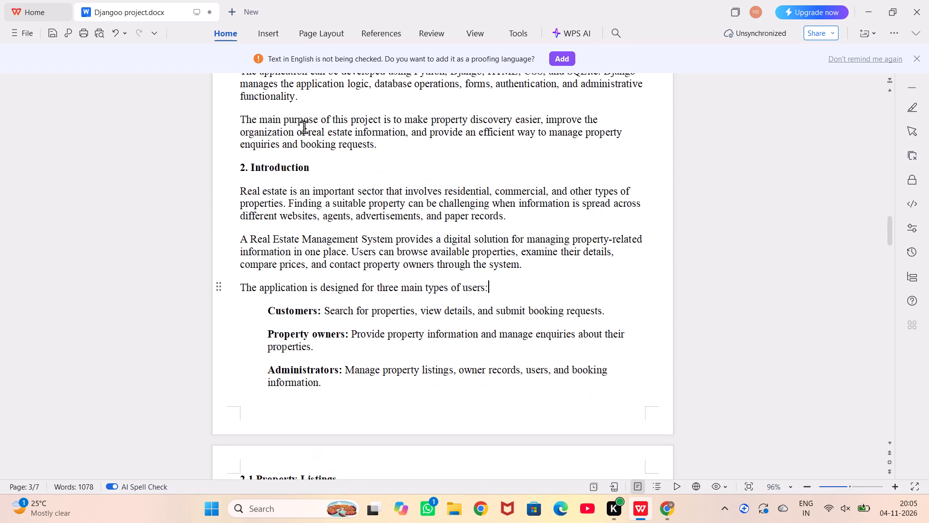
drag(310, 165, 216, 162)
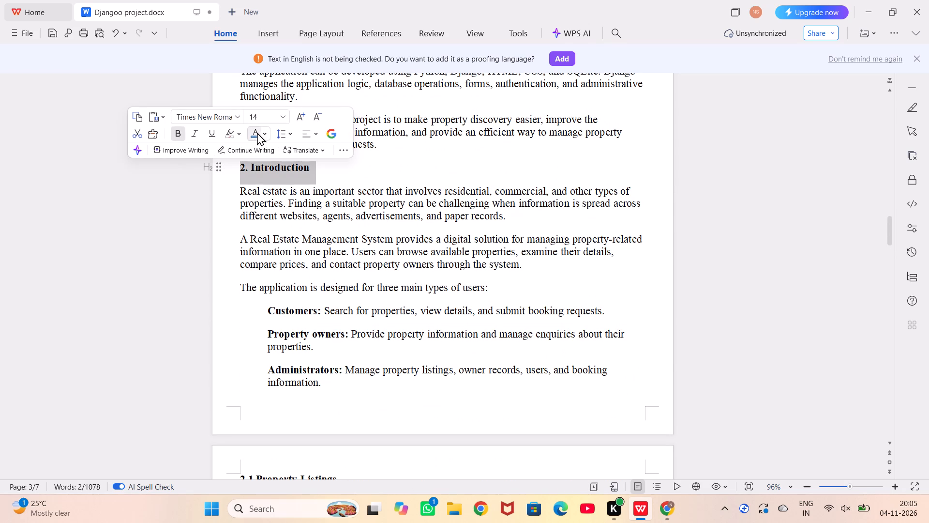
click(257, 132)
click(281, 120)
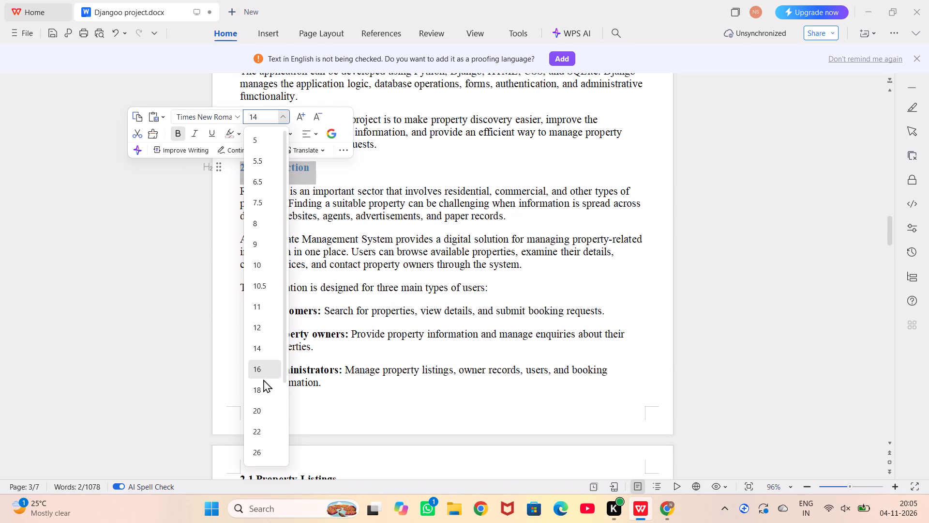
click(273, 393)
click(420, 180)
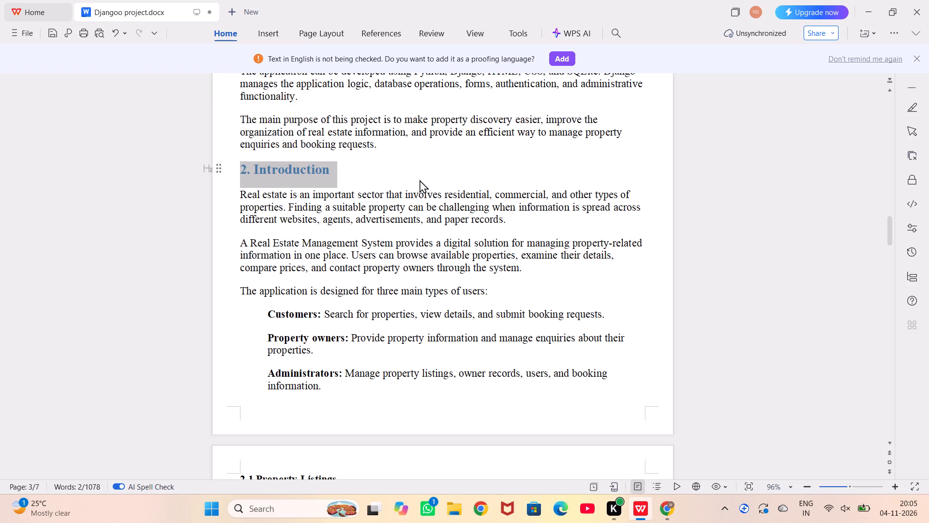
Format the "1. Abstract" heading in blue with font size 18.
scroll(420, 180, up, 5)
drag(321, 168, 214, 159)
click(255, 125)
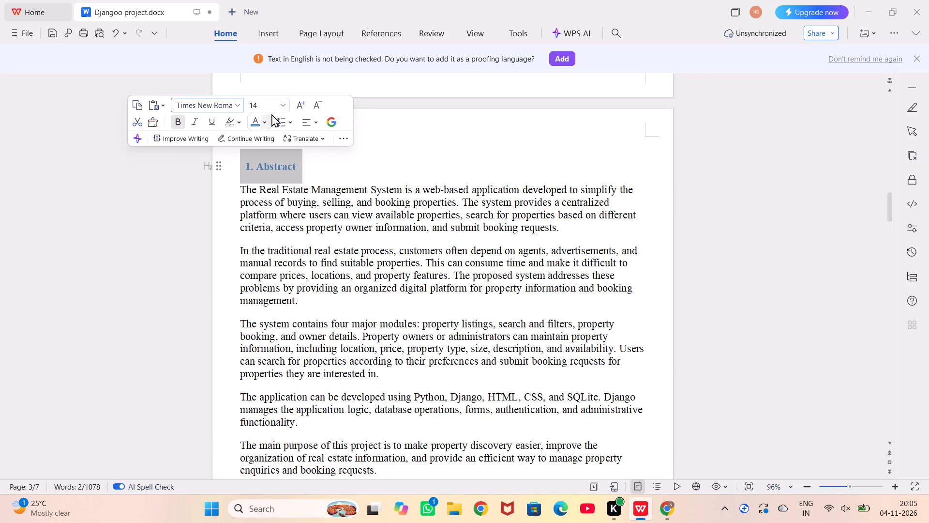
click(281, 106)
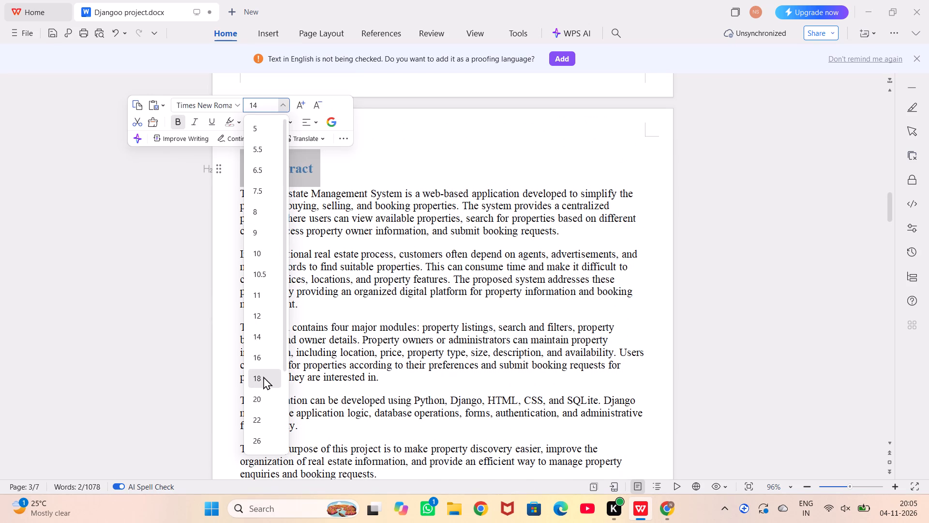
click(263, 376)
Add a new line below "The application follows a three-layer architecture." in section 5, Architecture & Design.
scroll(505, 382, down, 11)
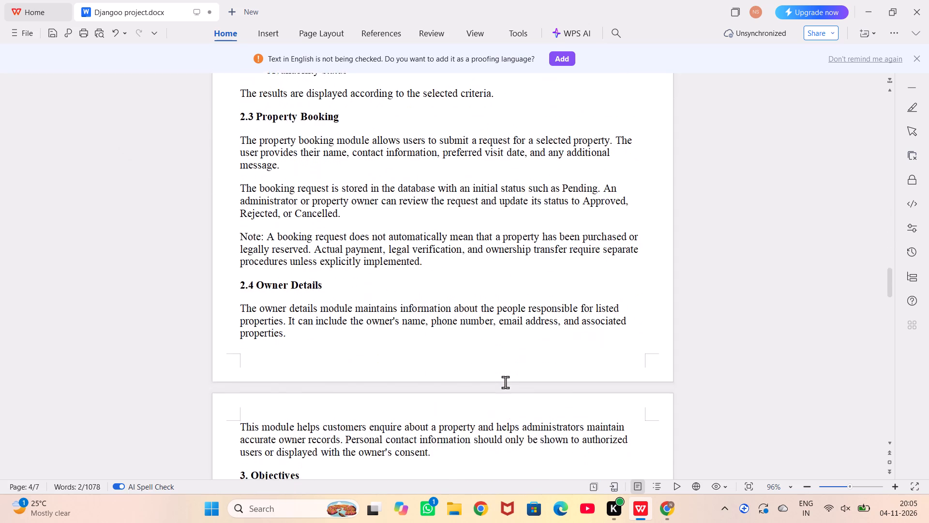
scroll(505, 382, down, 17)
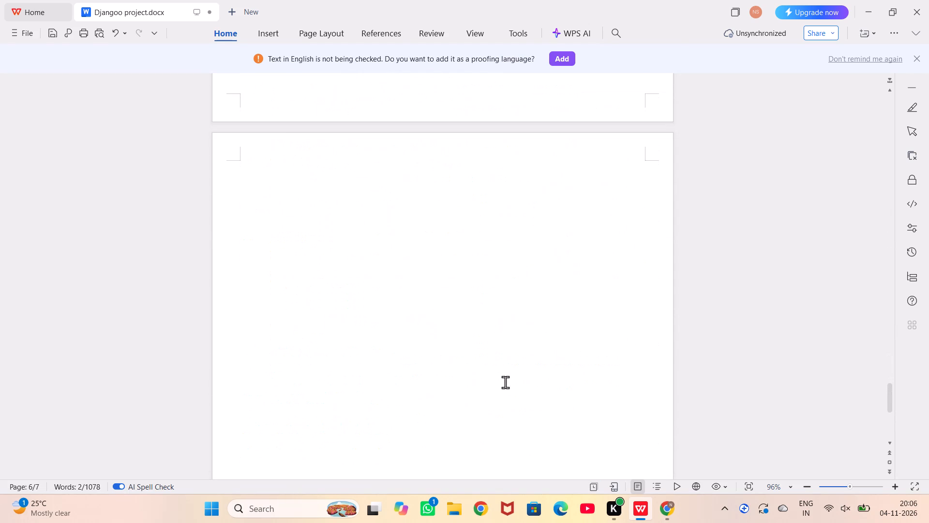
scroll(519, 268, up, 1)
click(480, 129)
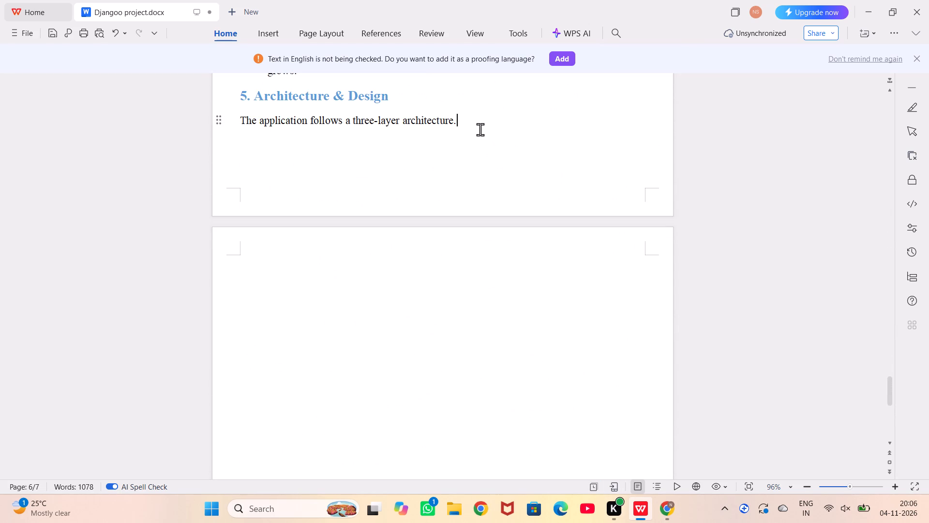
key(Return)
click(667, 509)
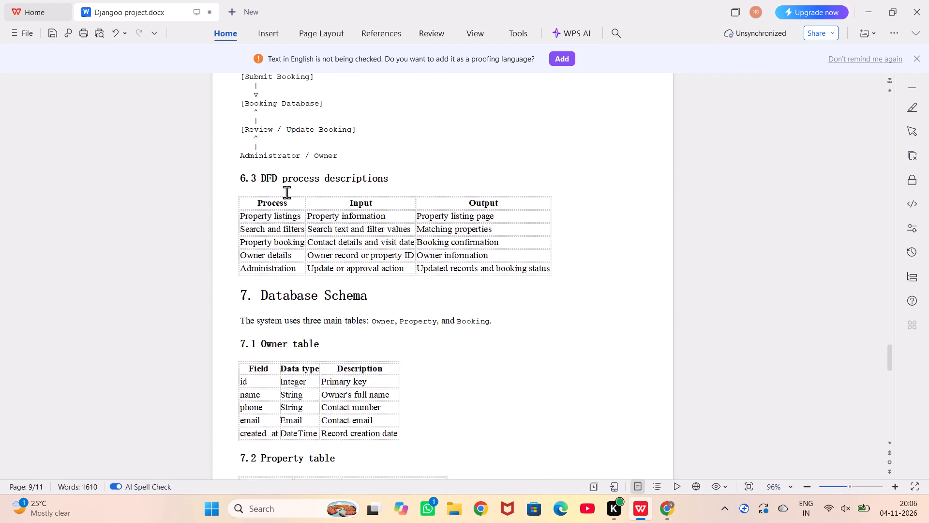
scroll(286, 192, up, 8)
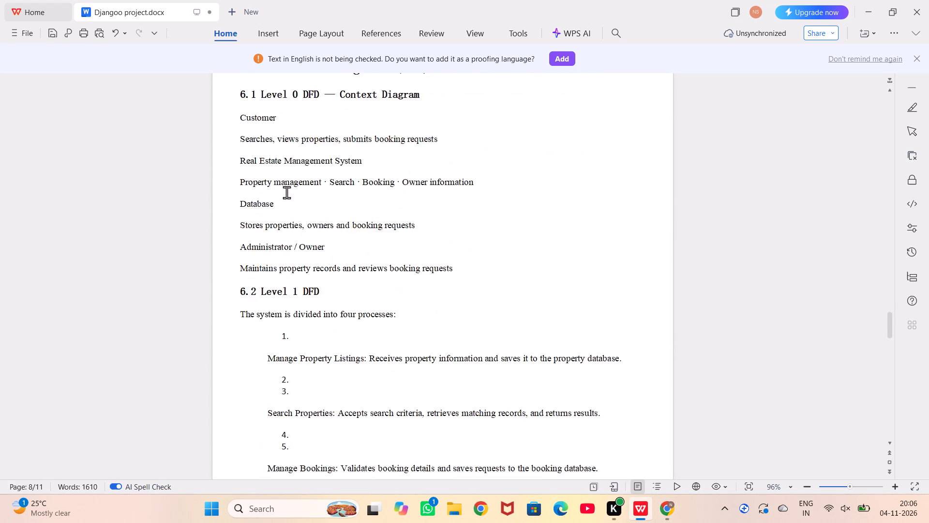
scroll(286, 192, up, 8)
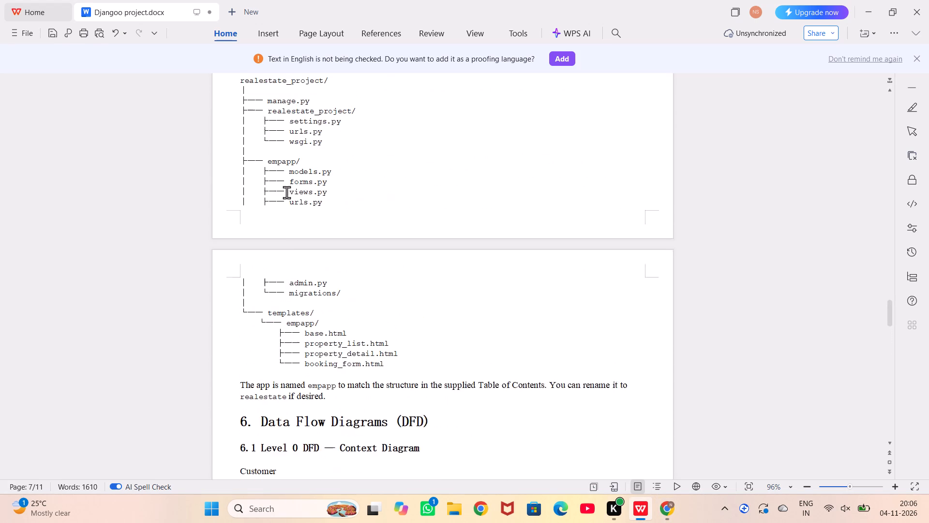
scroll(286, 192, up, 5)
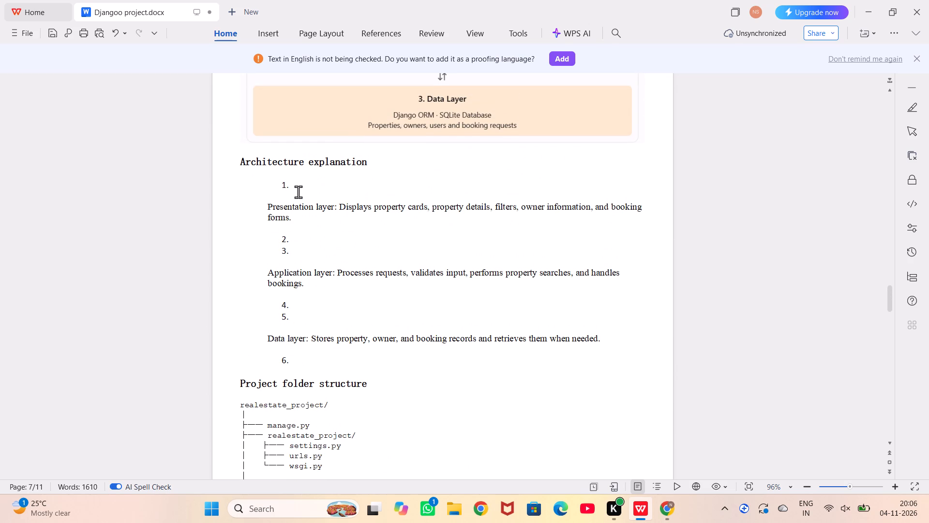
click(298, 192)
key(BackSpace)
key(BackSpace)
key(BackSpace)
click(296, 229)
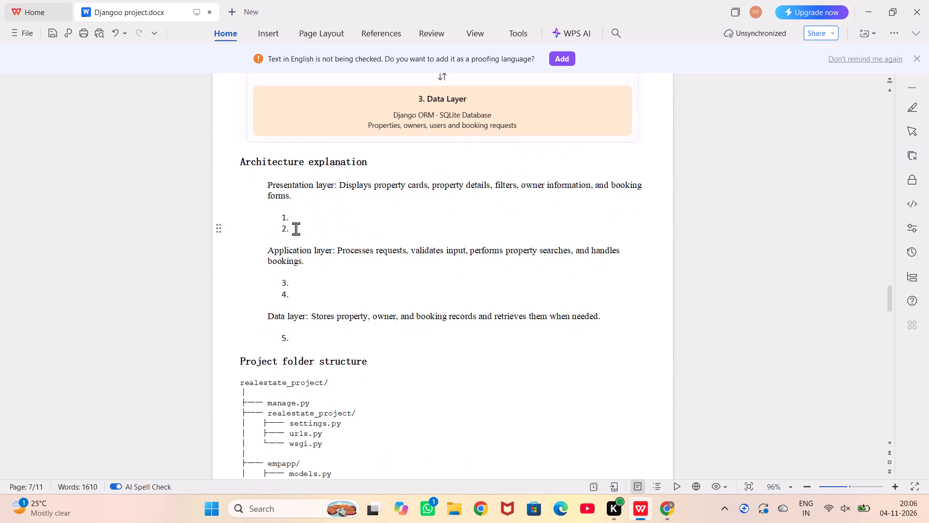
key(BackSpace)
key(BackSpace)
key(BackSpace)
key(BackSpace)
Remove the empty numbered lines between the Application layer and Data layer paragraphs and after the Data layer paragraph.
click(302, 260)
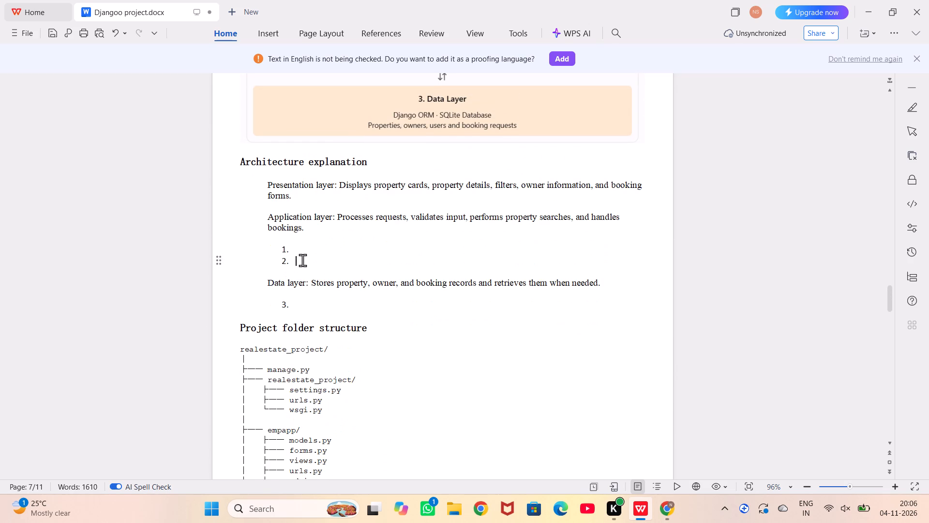
key(BackSpace)
key(BackSpace)
key(BackSpace)
key(BackSpace)
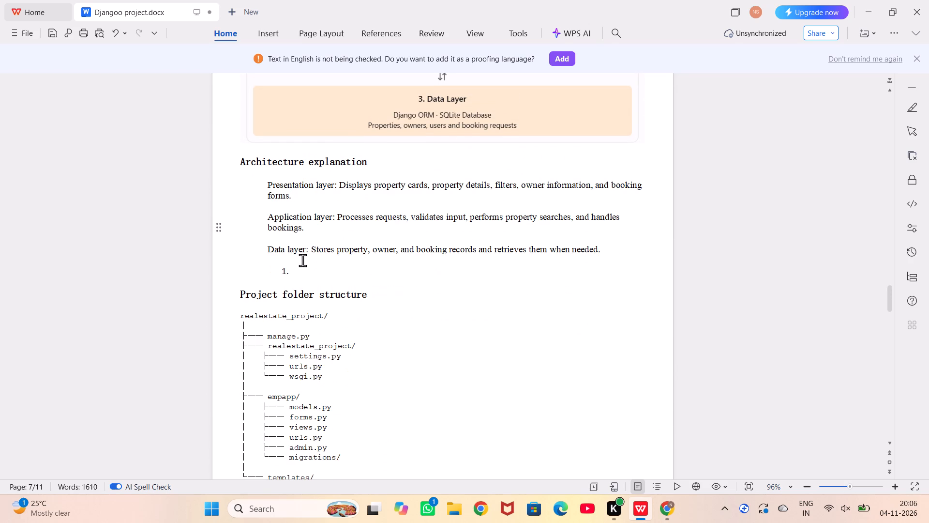
click(302, 265)
key(BackSpace)
key(BackSpace)
key(BackSpace)
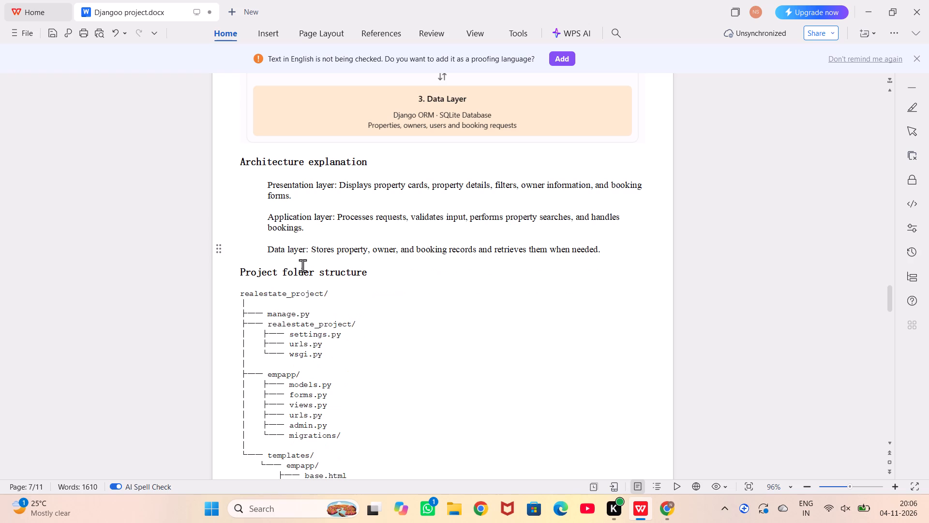
Set the text from "Architecture explanation" through the "Project folder structure" heading to Times New Roman, size 14.
scroll(335, 335, down, 1)
scroll(335, 335, up, 1)
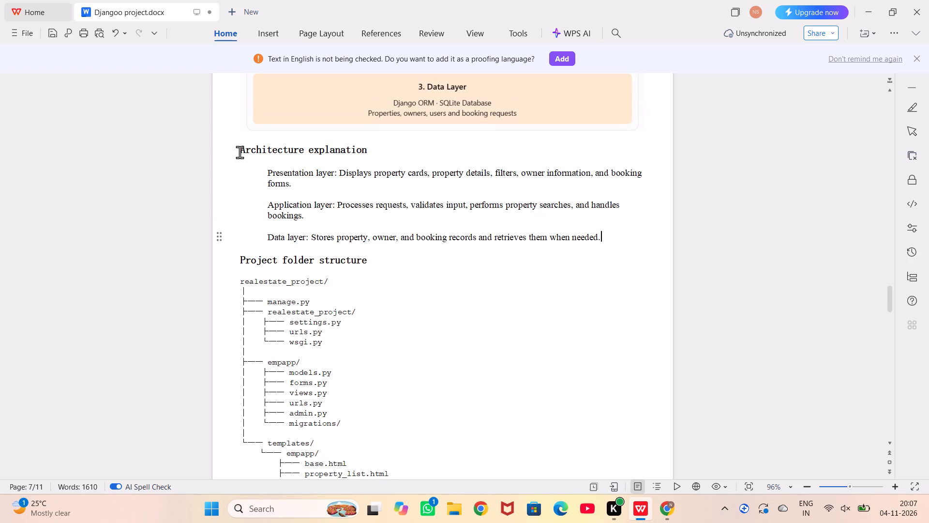
drag(240, 152, 378, 263)
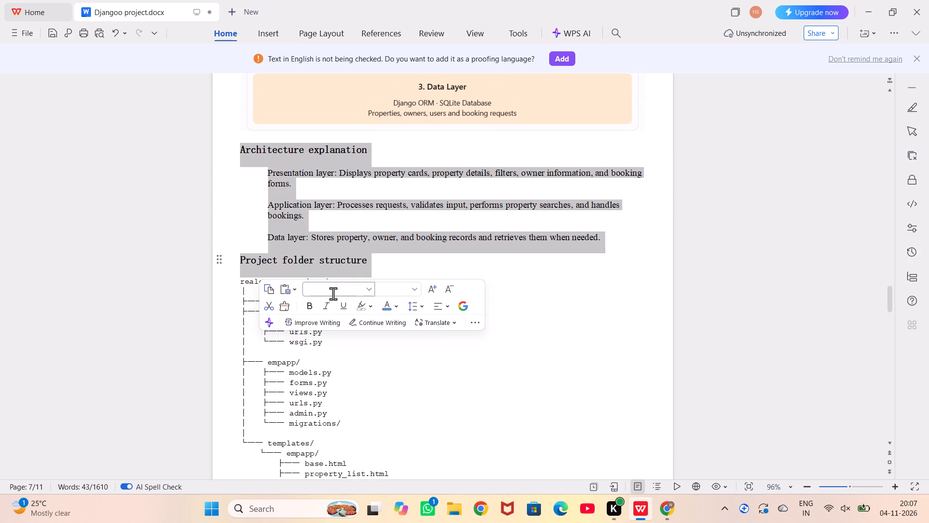
click(332, 293)
text(tim)
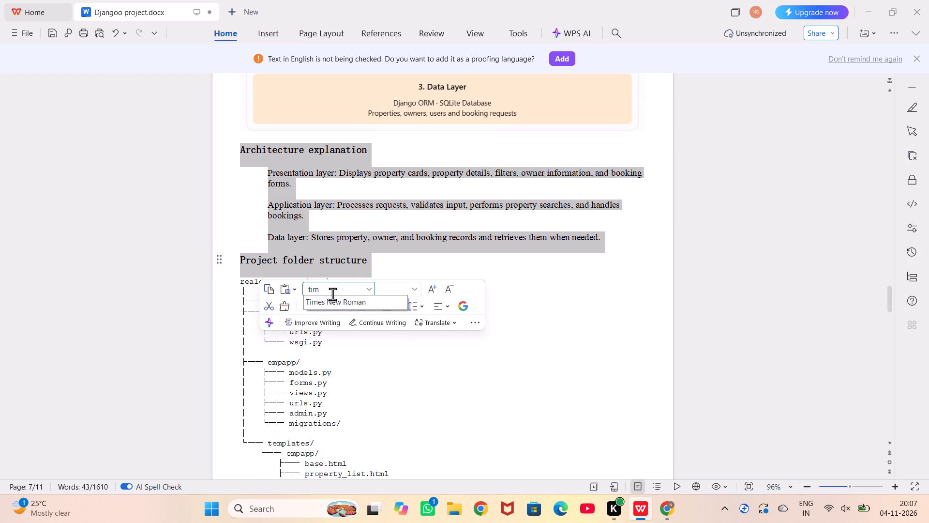
click(333, 301)
click(417, 291)
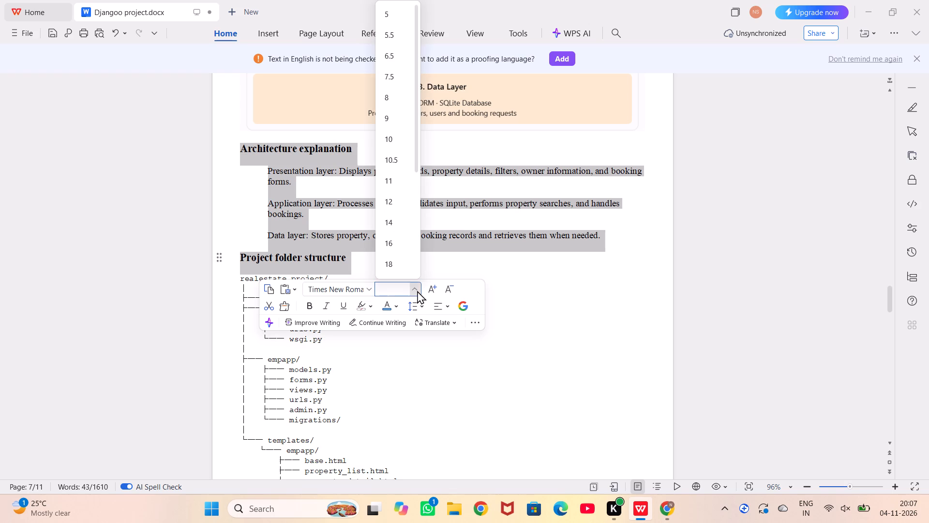
click(397, 220)
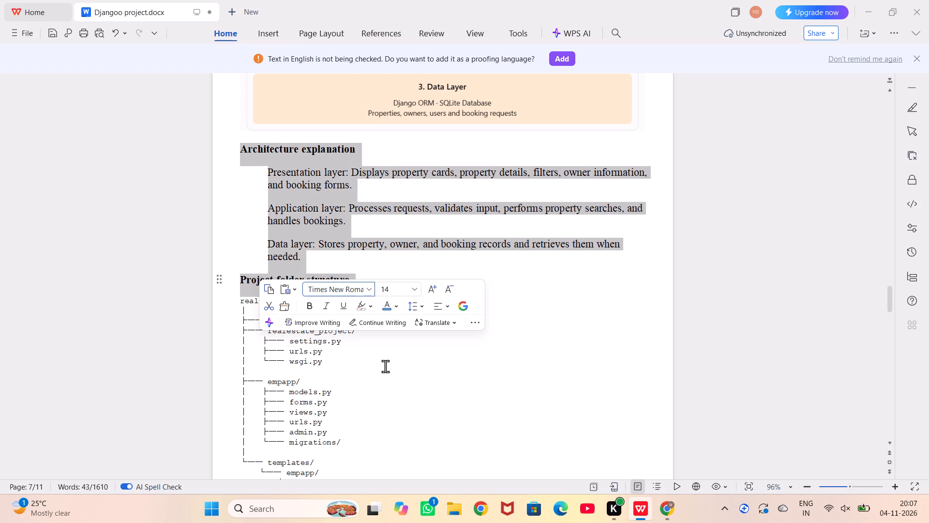
click(385, 366)
Delete the paragraph beginning "The app is named empapp" below the project folder structure.
scroll(385, 366, down, 4)
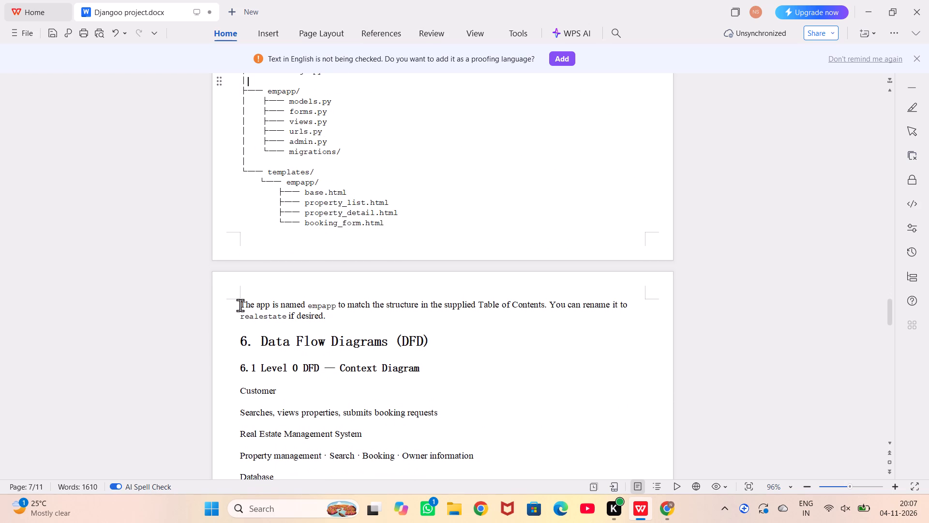
drag(240, 305, 332, 318)
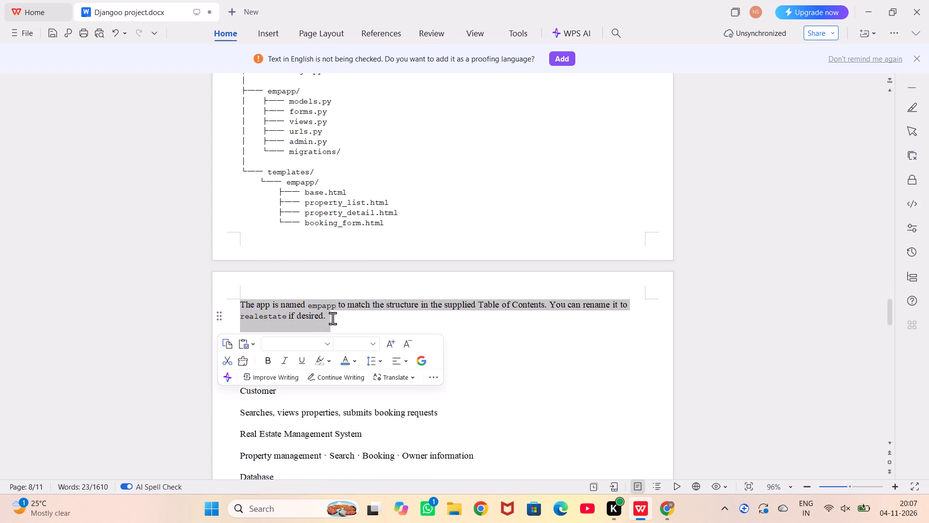
key(BackSpace)
Format the "6. Data Flow Diagrams (DFD)" heading in Times New Roman with blue font colour.
scroll(332, 318, down, 1)
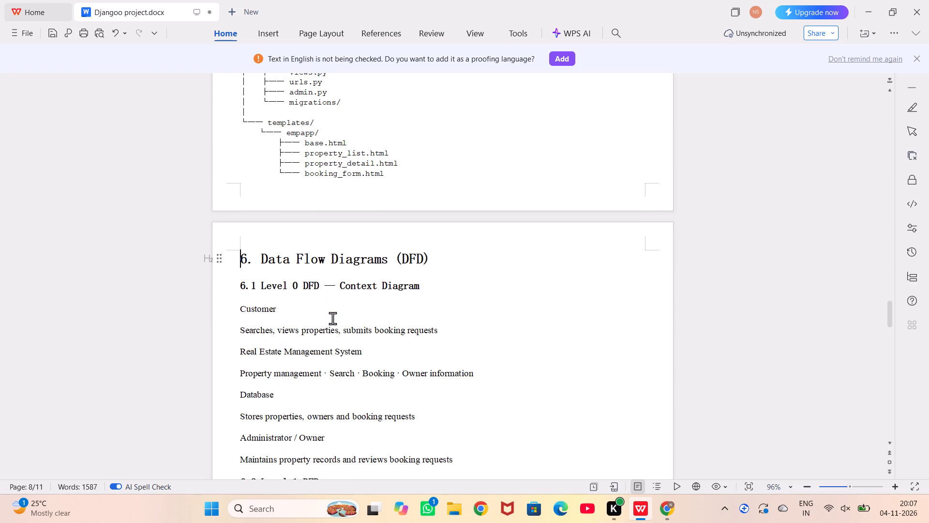
drag(237, 262, 459, 253)
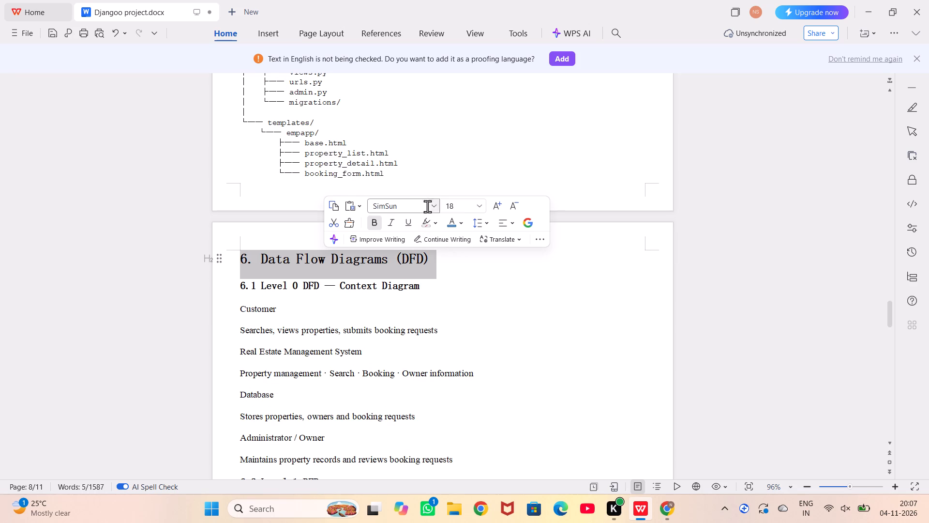
click(420, 204)
key(BackSpace)
text(ti)
click(420, 219)
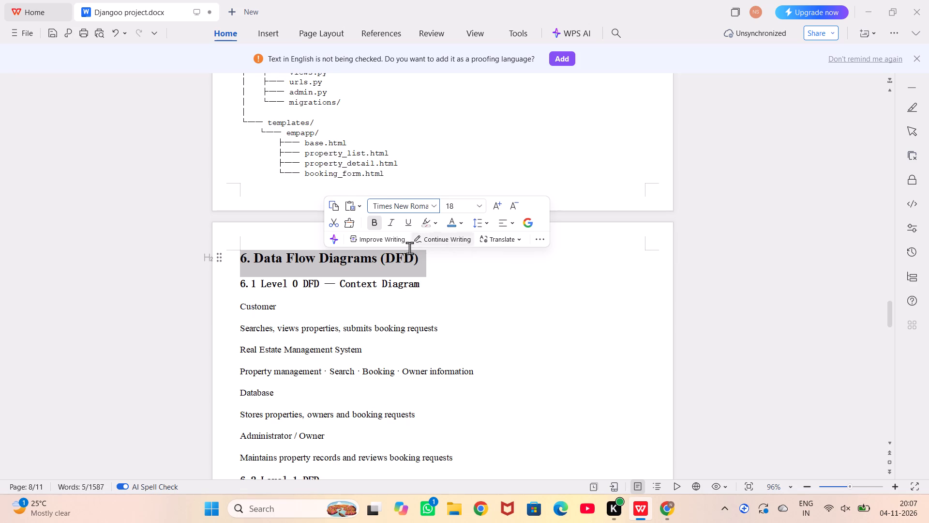
click(450, 225)
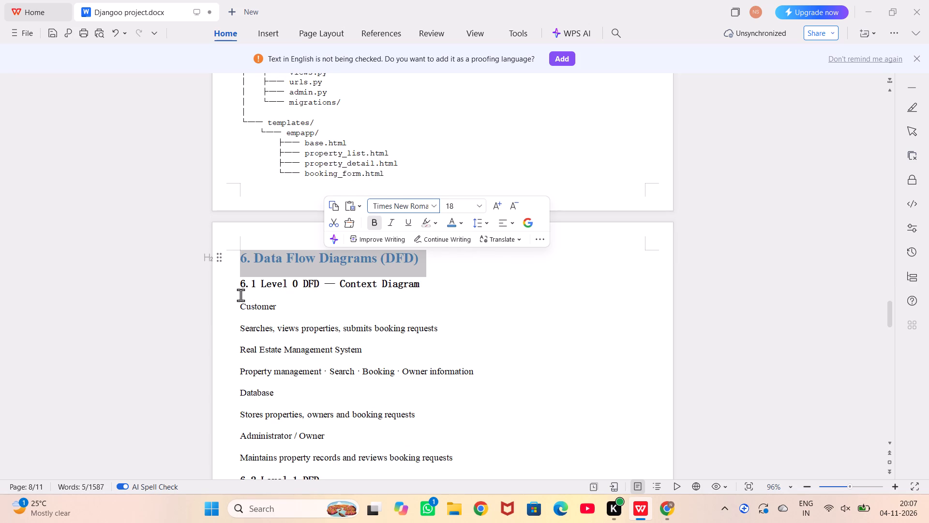
Set the text from the "6.1 Level 0 DFD" heading through the numbered process list in 6.2 to Times New Roman, size 14.
drag(238, 283, 398, 379)
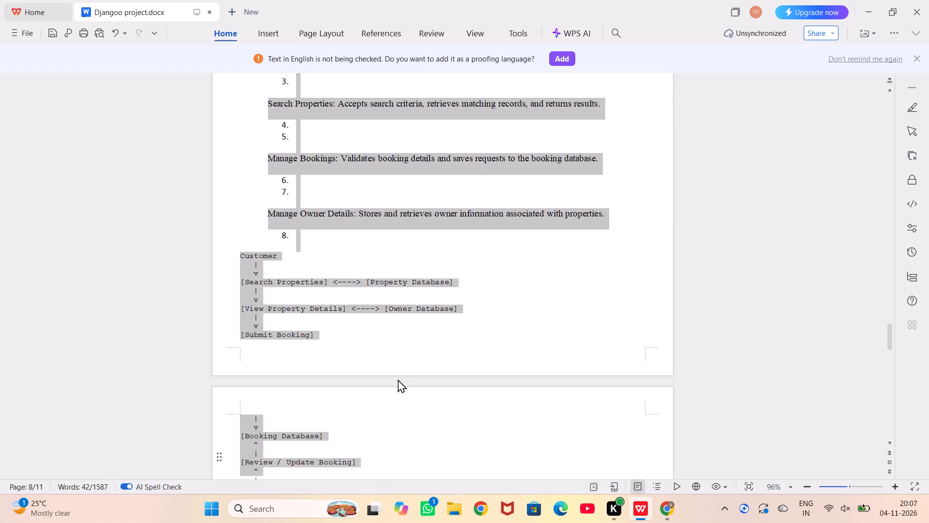
drag(398, 379, 366, 245)
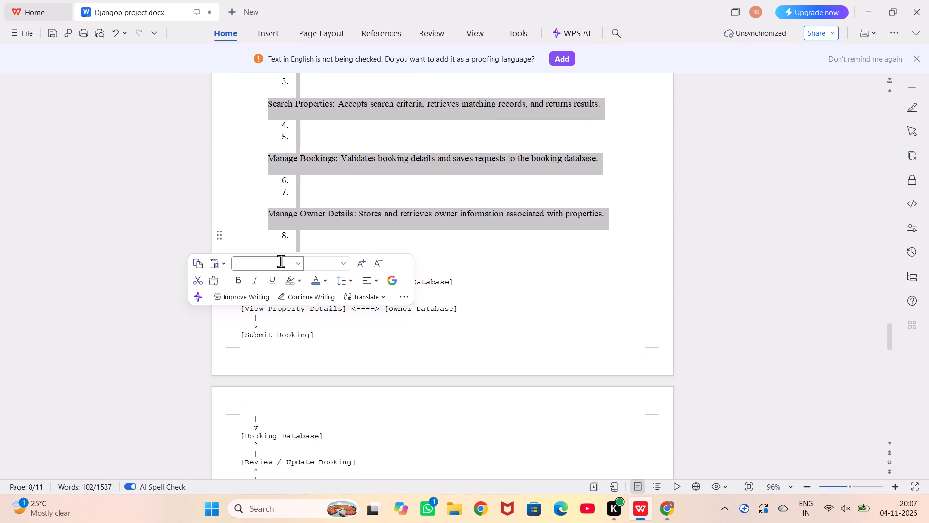
click(281, 261)
text(tim)
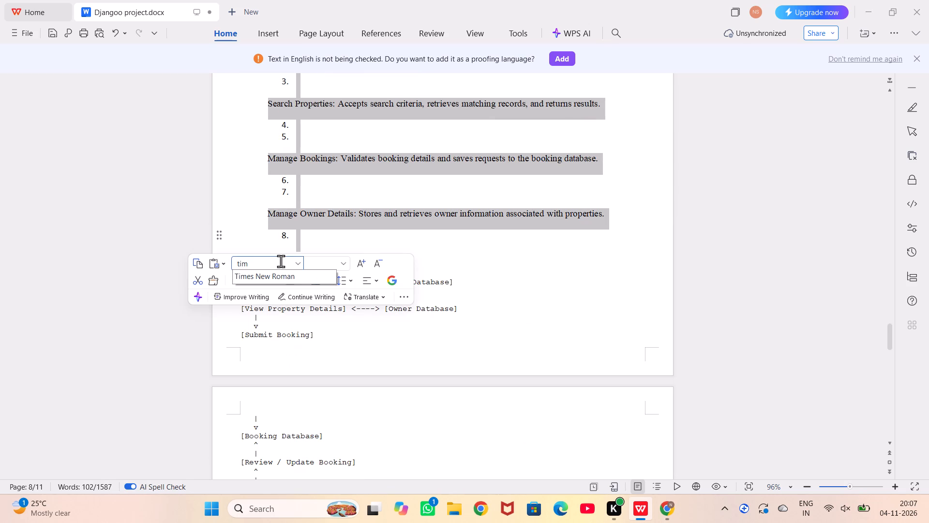
click(286, 278)
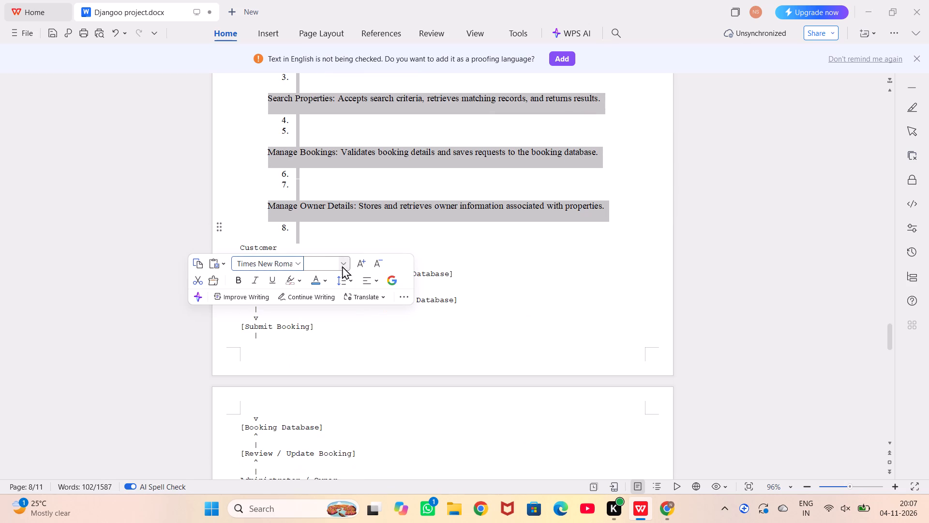
click(347, 266)
click(333, 226)
click(333, 226)
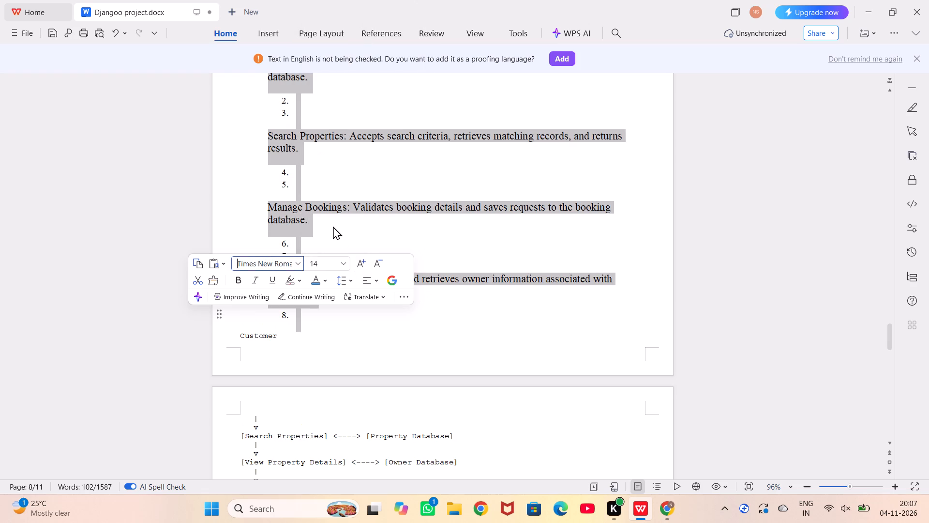
Remove the empty numbered items around the Manage Owner Details and Manage Bookings descriptions in section 6.2.
click(315, 320)
key(BackSpace)
key(BackSpace)
key(BackSpace)
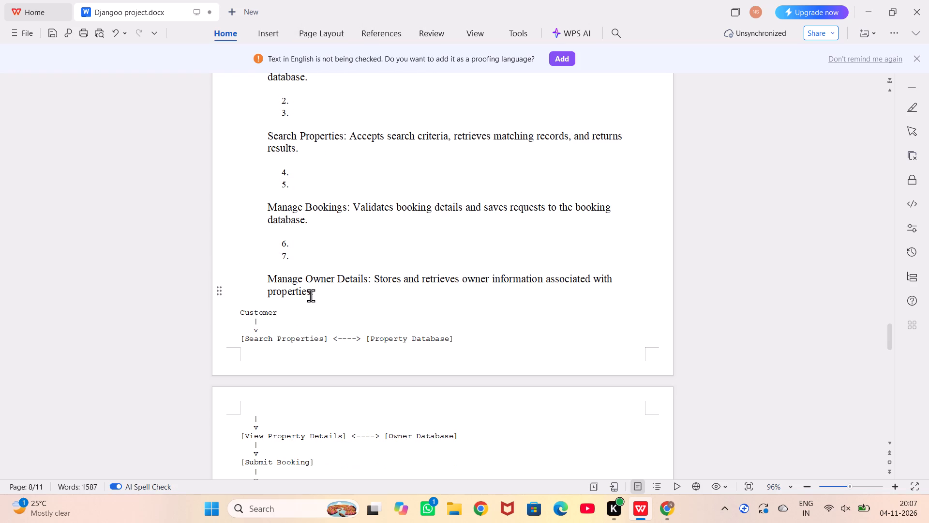
click(311, 253)
key(BackSpace)
key(BackSpace)
key(BackSpace)
key(BackSpace)
key(BackSpace)
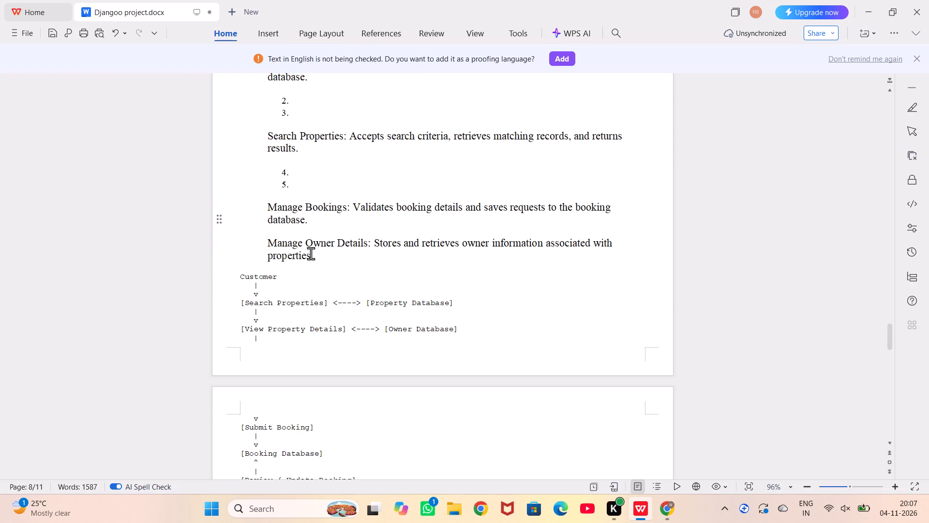
click(324, 183)
key(BackSpace)
key(BackSpace)
key(BackSpace)
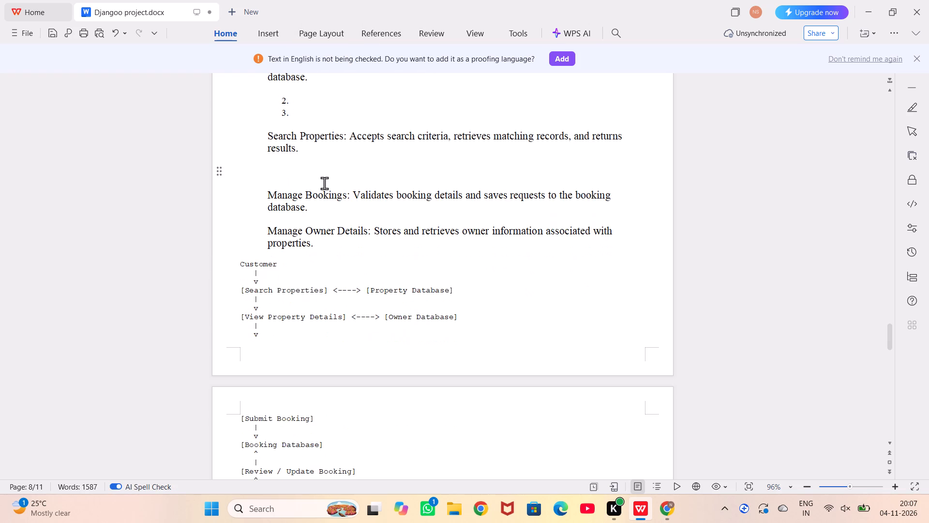
key(BackSpace)
Remove the empty numbered items around the Search Properties and Manage Property Listings descriptions in section 6.2.
scroll(324, 183, up, 1)
click(324, 178)
key(BackSpace)
key(BackSpace)
key(BackSpace)
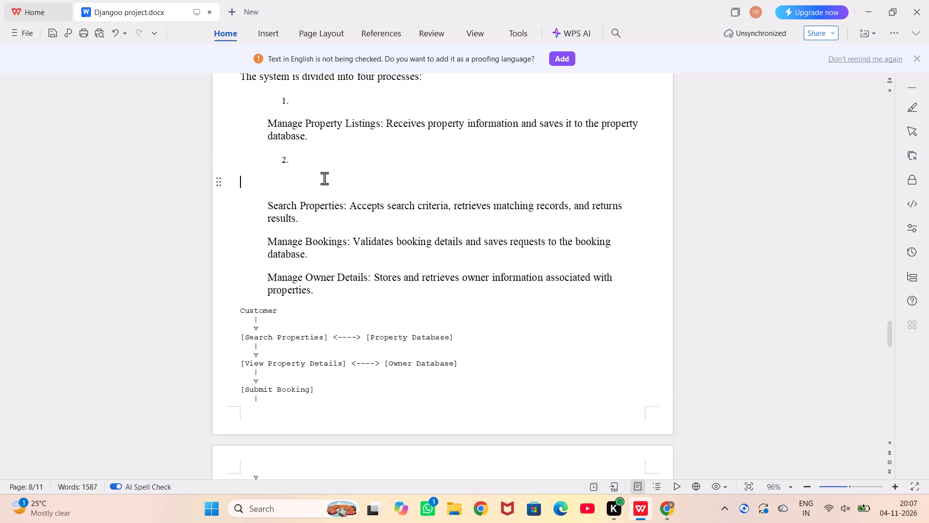
key(BackSpace)
key(BackSpace)
scroll(324, 178, up, 1)
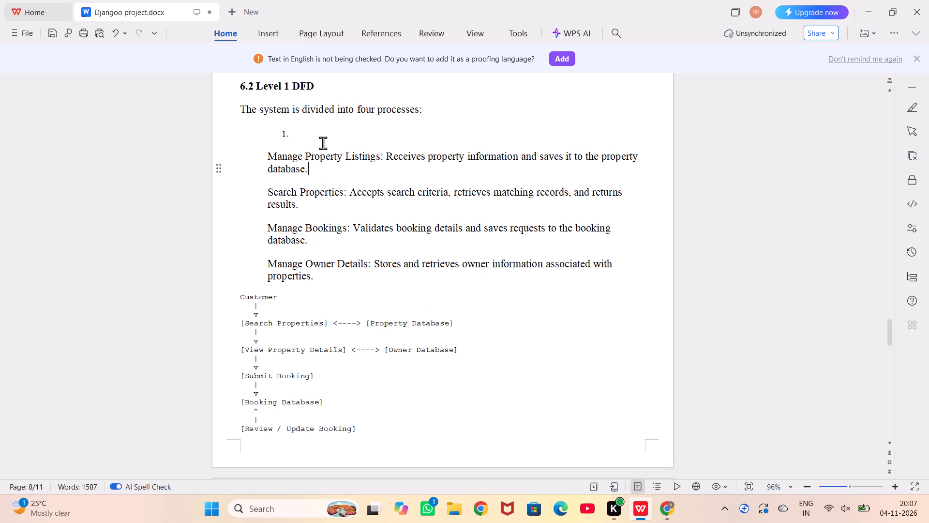
click(323, 143)
key(BackSpace)
key(BackSpace)
key(BackSpace)
key(BackSpace)
scroll(323, 143, up, 1)
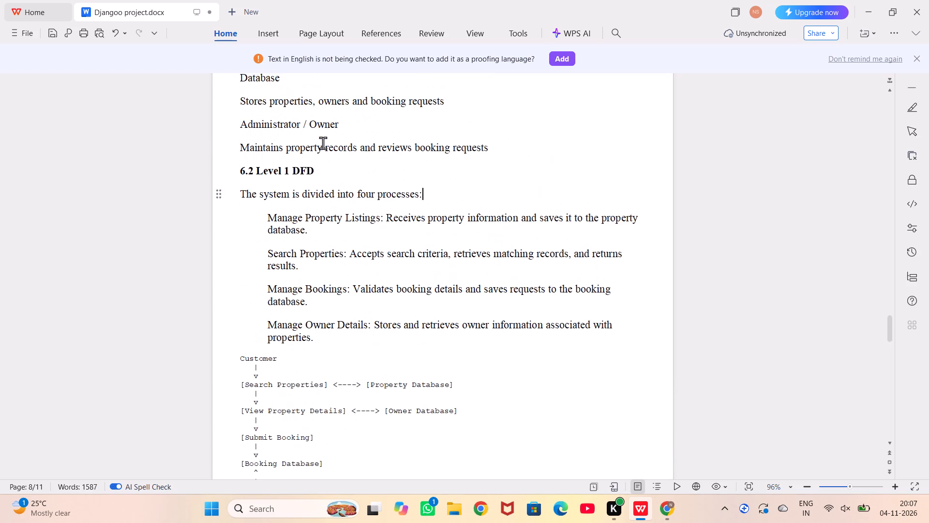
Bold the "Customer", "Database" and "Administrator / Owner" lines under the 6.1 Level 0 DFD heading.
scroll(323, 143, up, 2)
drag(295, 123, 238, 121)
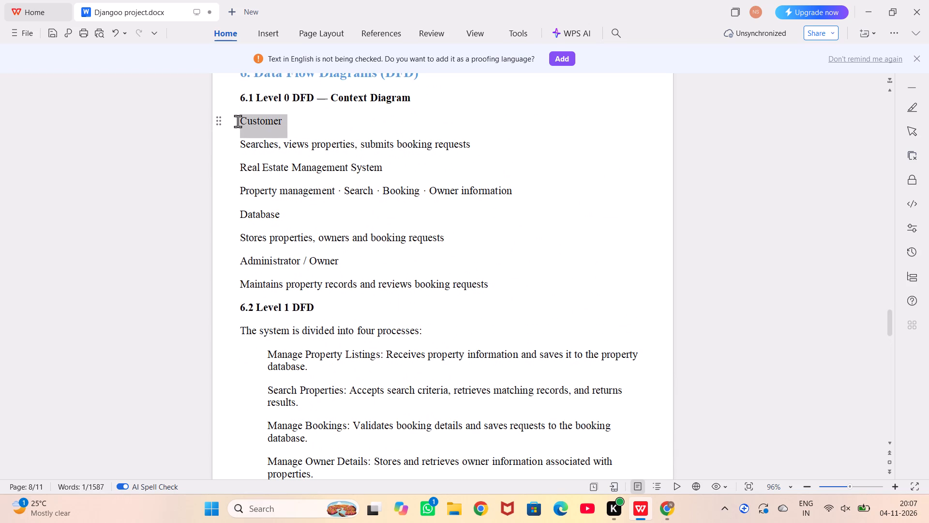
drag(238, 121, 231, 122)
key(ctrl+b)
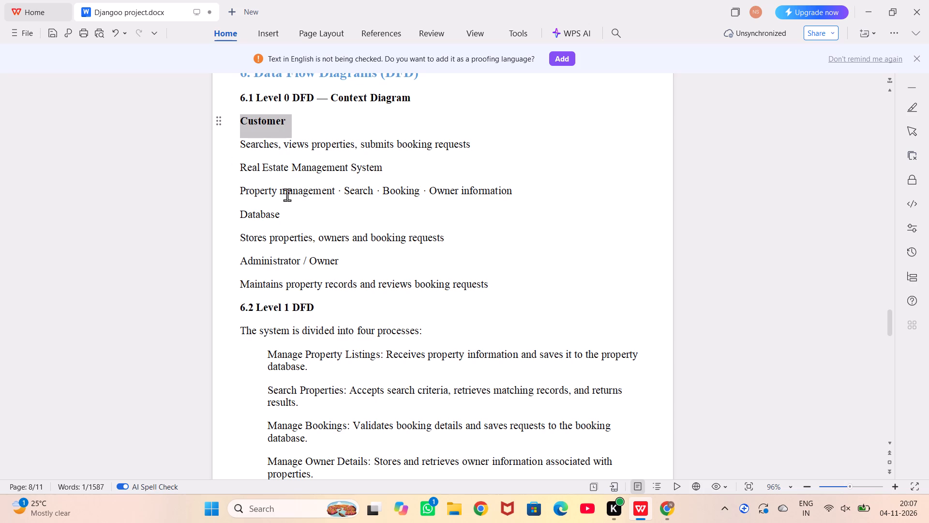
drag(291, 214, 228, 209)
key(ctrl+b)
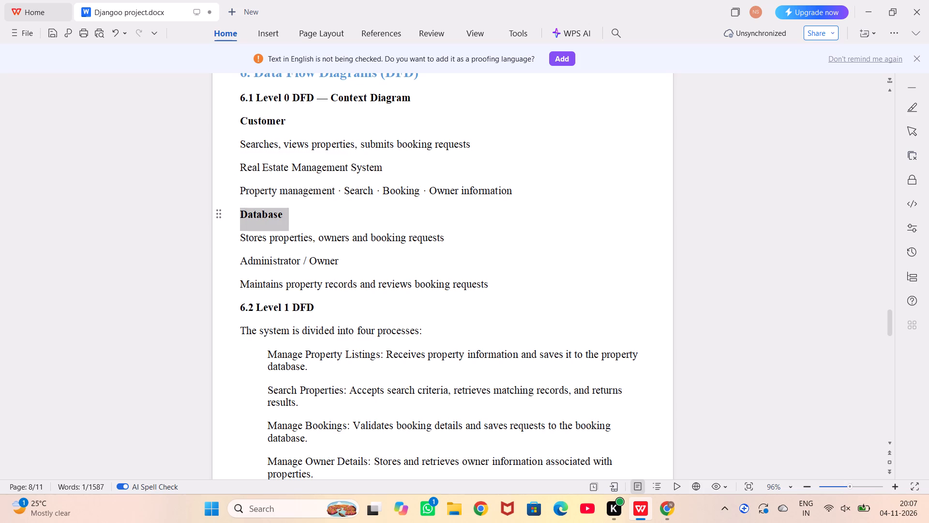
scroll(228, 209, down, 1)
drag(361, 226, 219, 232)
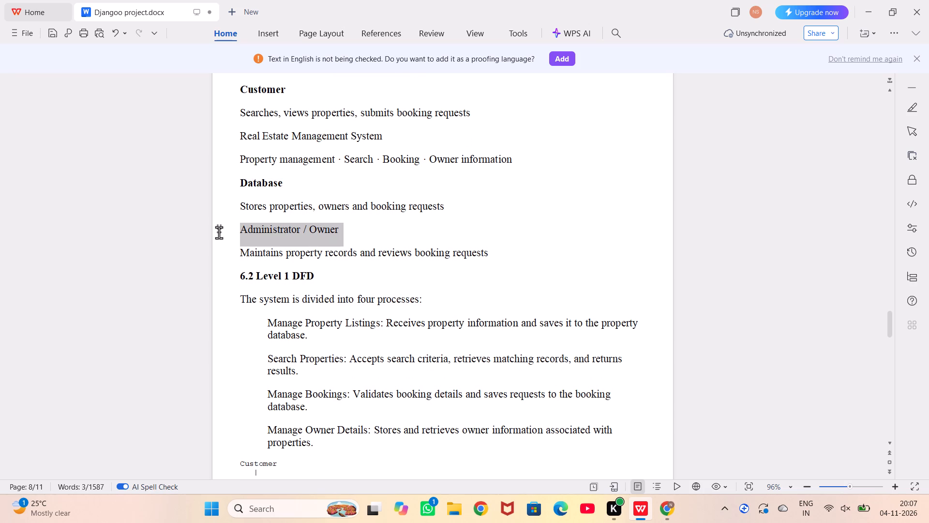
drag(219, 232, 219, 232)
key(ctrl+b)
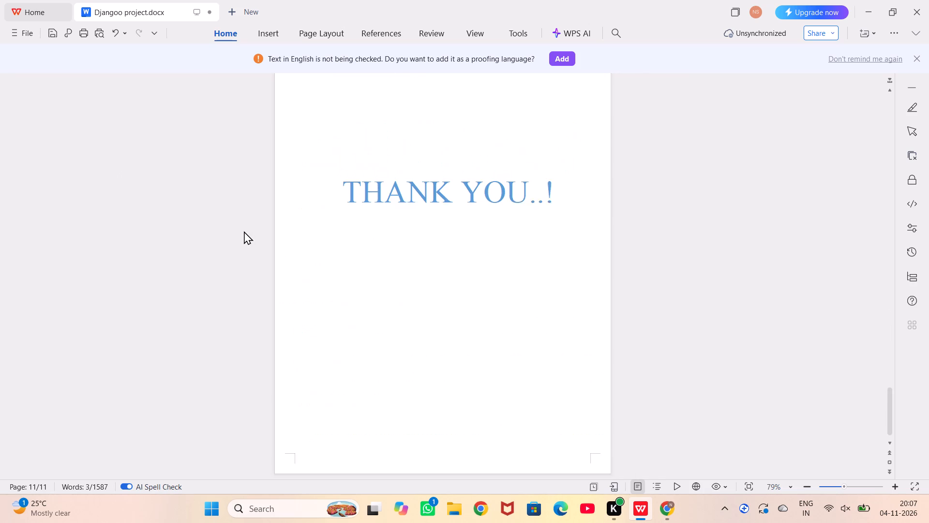
Replace the text from "Customer" through "Maintains property records and reviews booking requests" under the 6.1 heading with an empty line.
scroll(377, 203, up, 5)
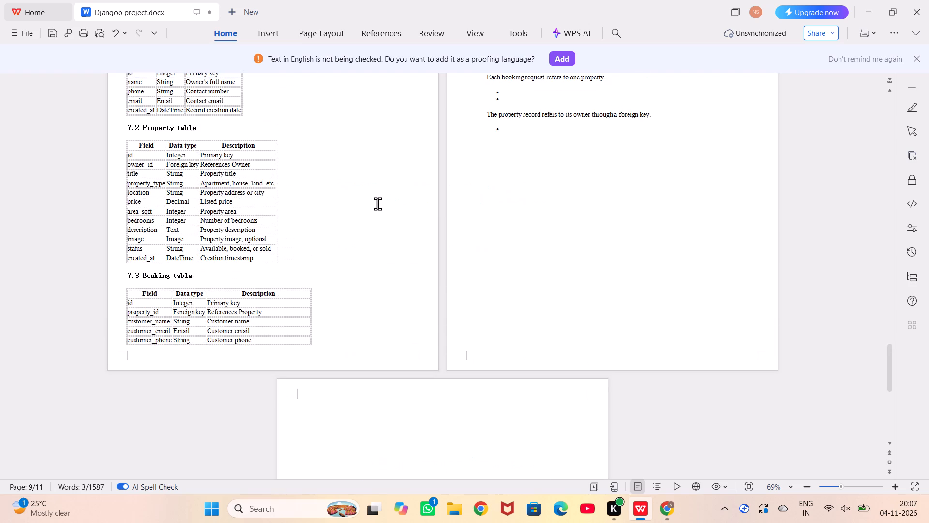
scroll(377, 203, up, 2)
scroll(377, 203, down, 5)
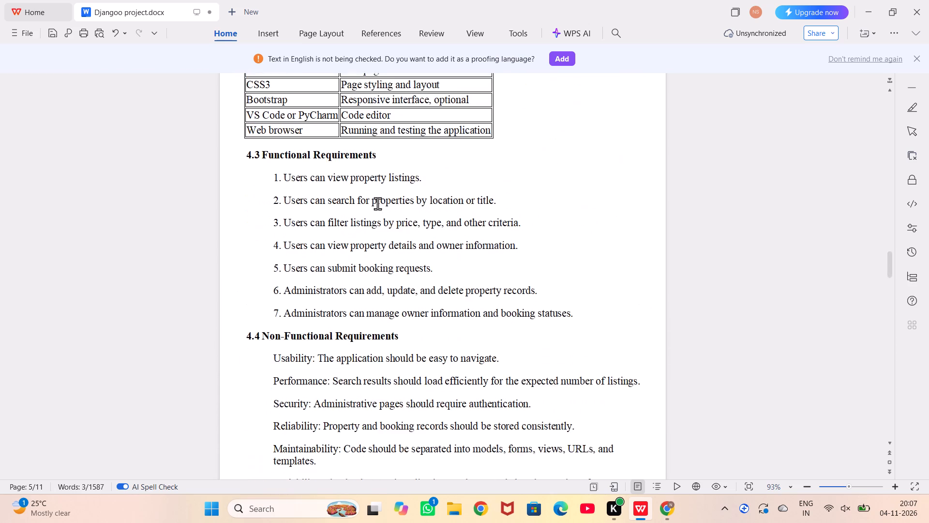
scroll(377, 203, down, 13)
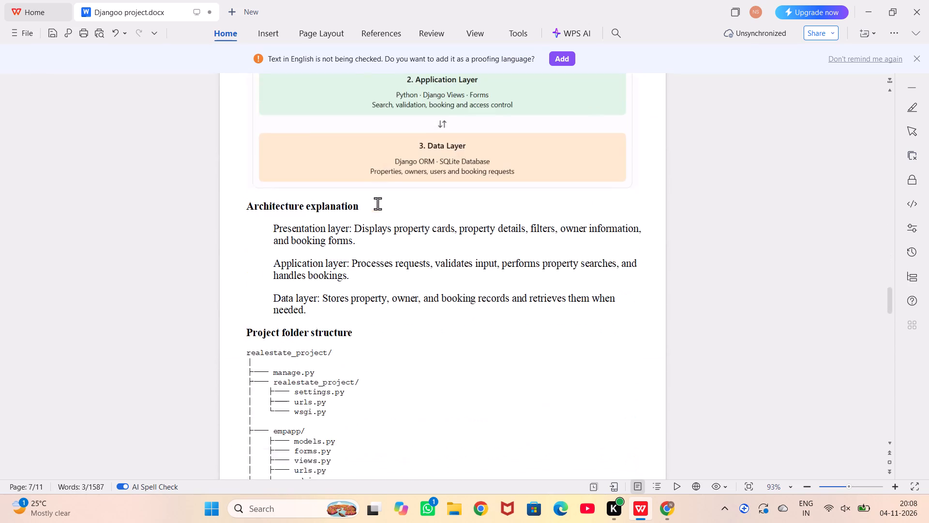
scroll(377, 203, down, 7)
scroll(377, 203, up, 1)
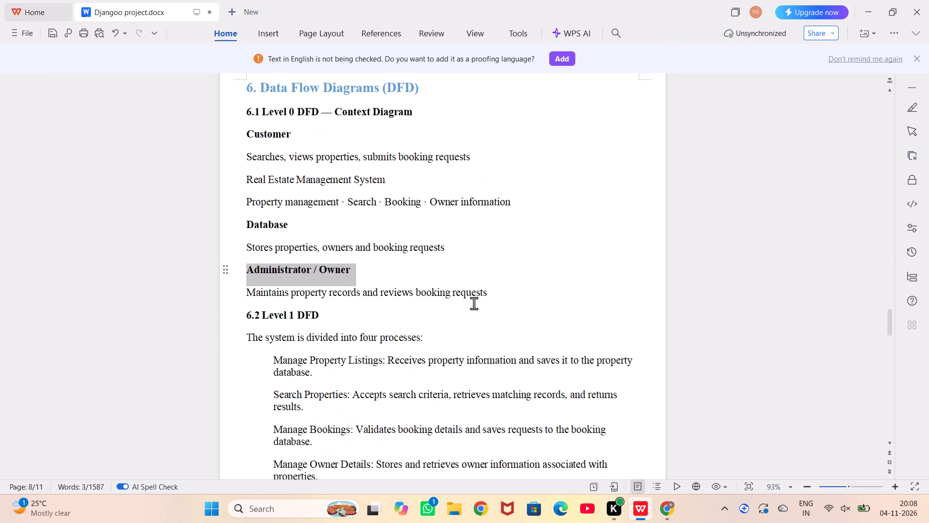
drag(507, 299, 236, 144)
key(BackSpace)
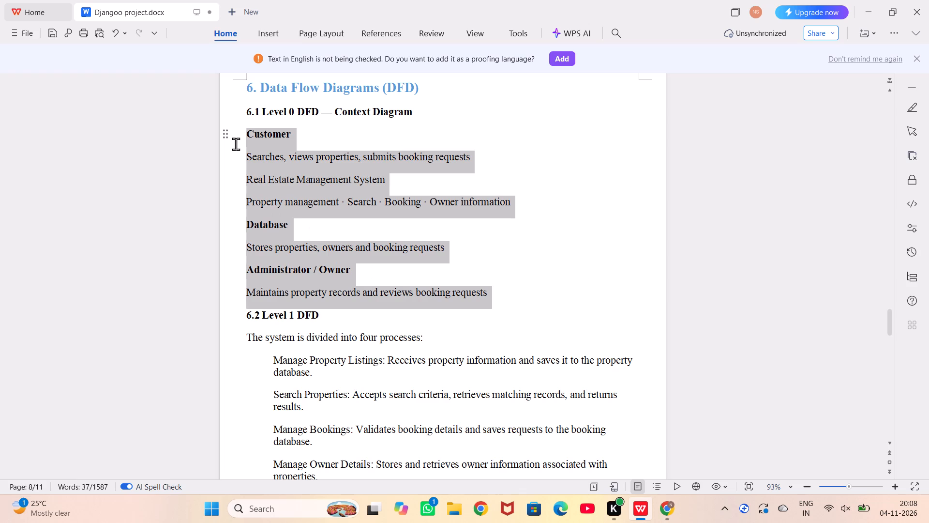
click(427, 116)
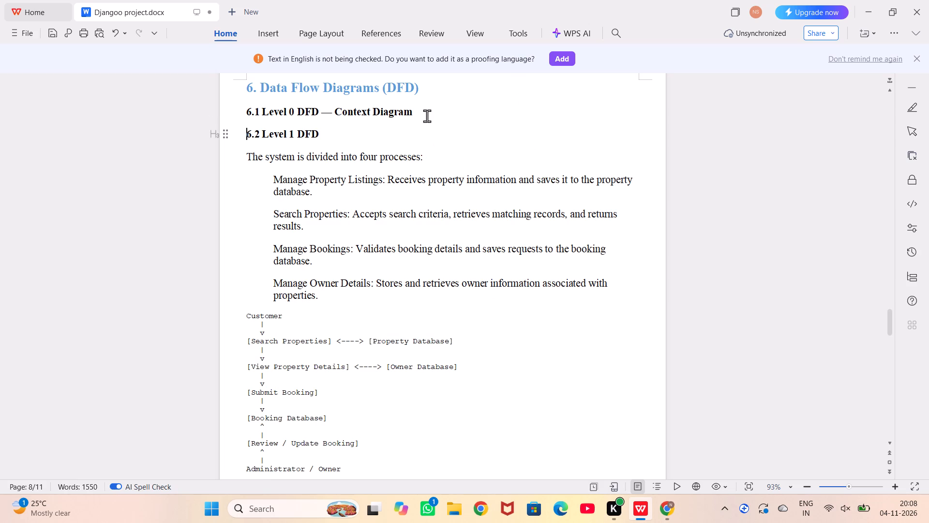
key(Return)
click(664, 519)
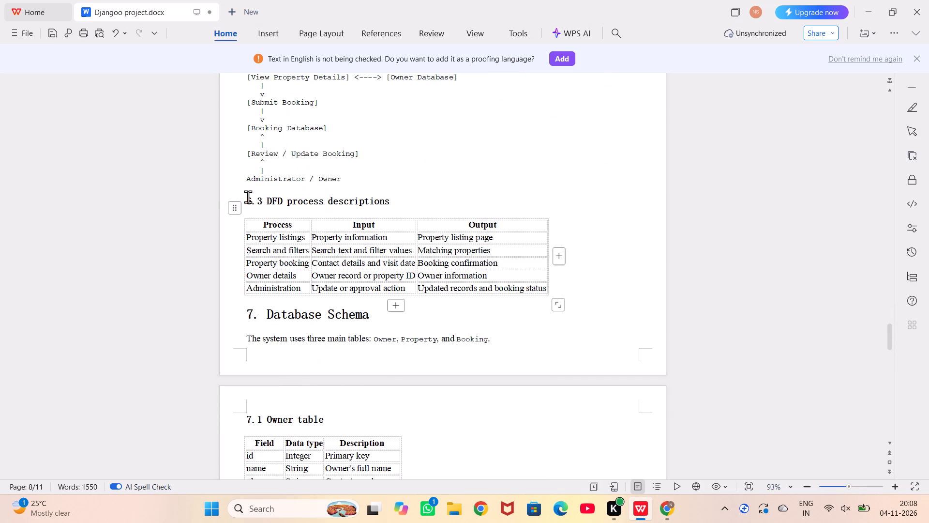
drag(246, 196, 429, 490)
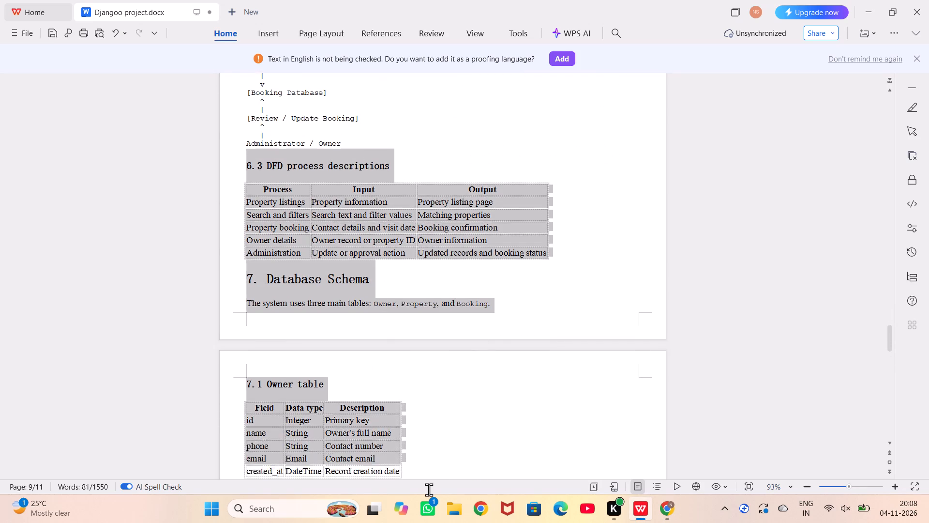
drag(429, 490, 399, 472)
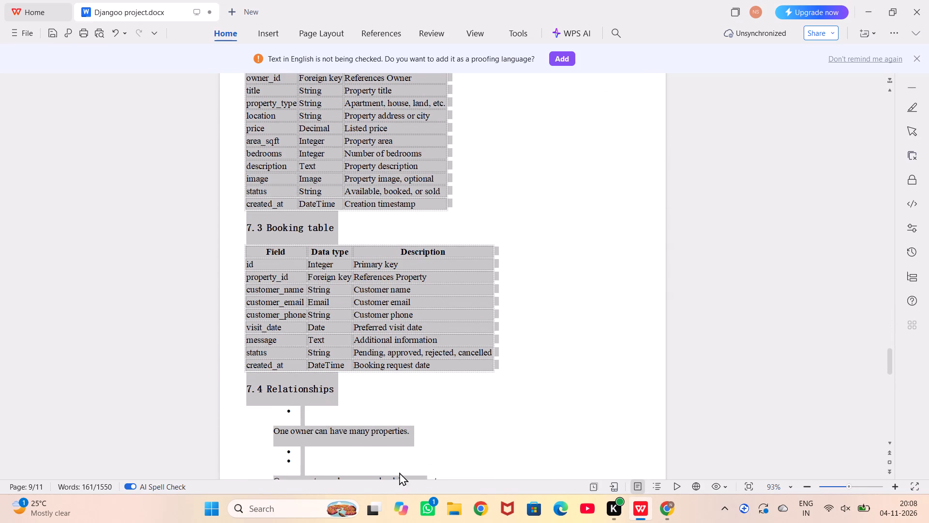
drag(399, 472, 429, 316)
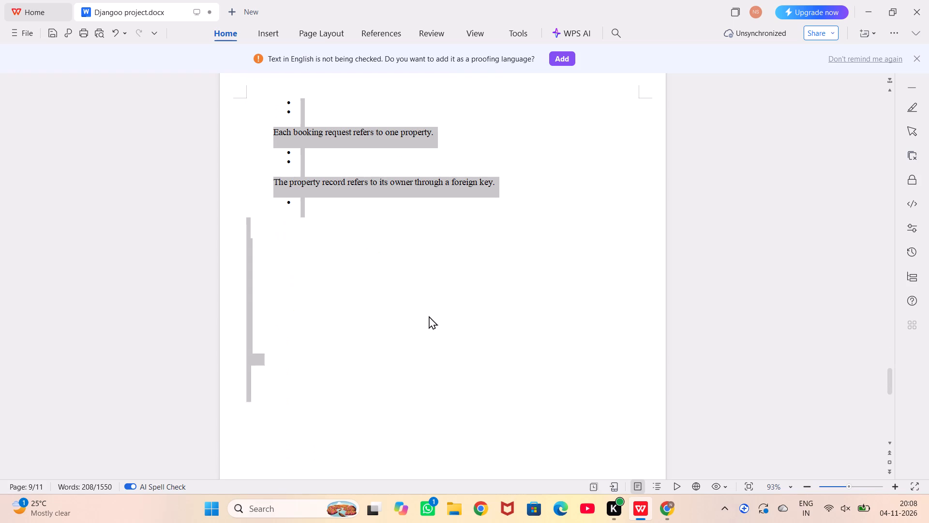
drag(429, 316, 382, 226)
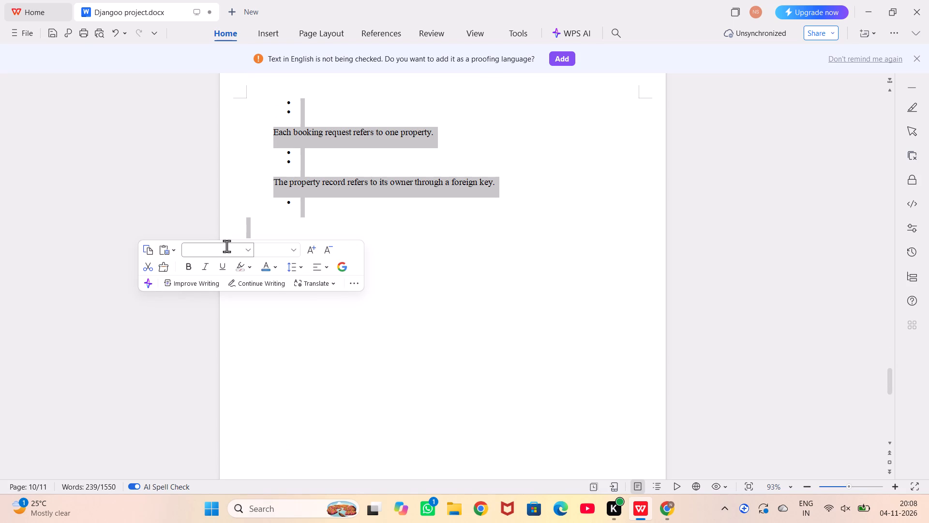
click(226, 246)
text(tim)
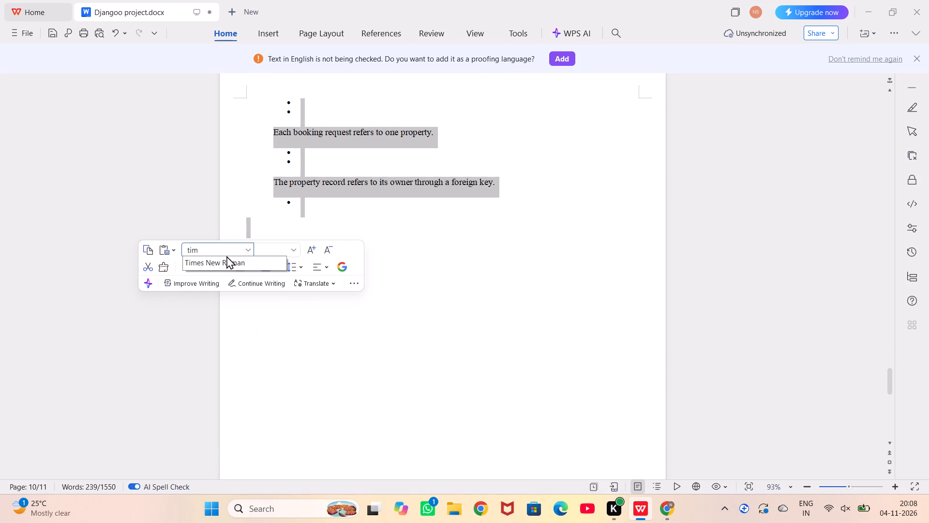
click(226, 261)
click(270, 250)
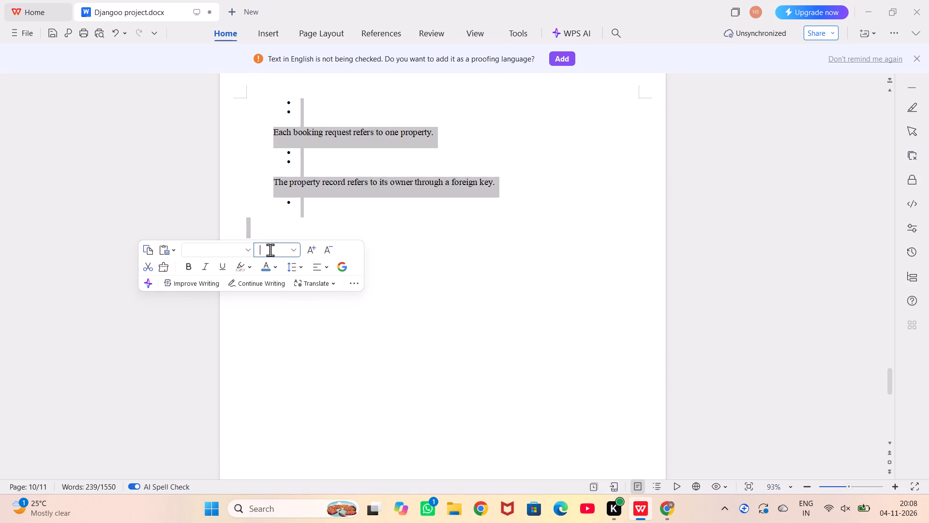
text(14)
key(Return)
Delete the empty bullets around the "Each booking request" and "The property record" lines under 7.4, plus the final full stop.
scroll(270, 250, up, 1)
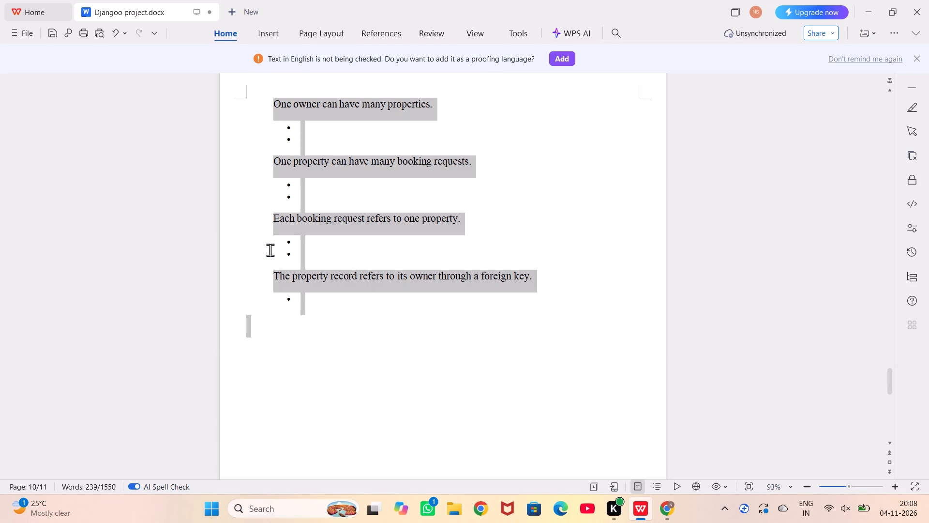
scroll(270, 250, up, 1)
click(326, 358)
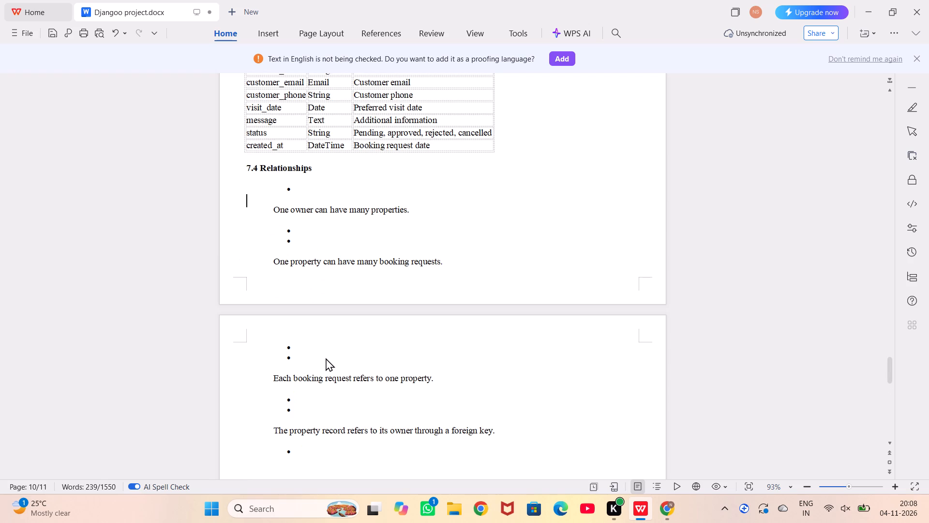
key(BackSpace)
key(BackSpace)
key(BackSpace)
key(BackSpace)
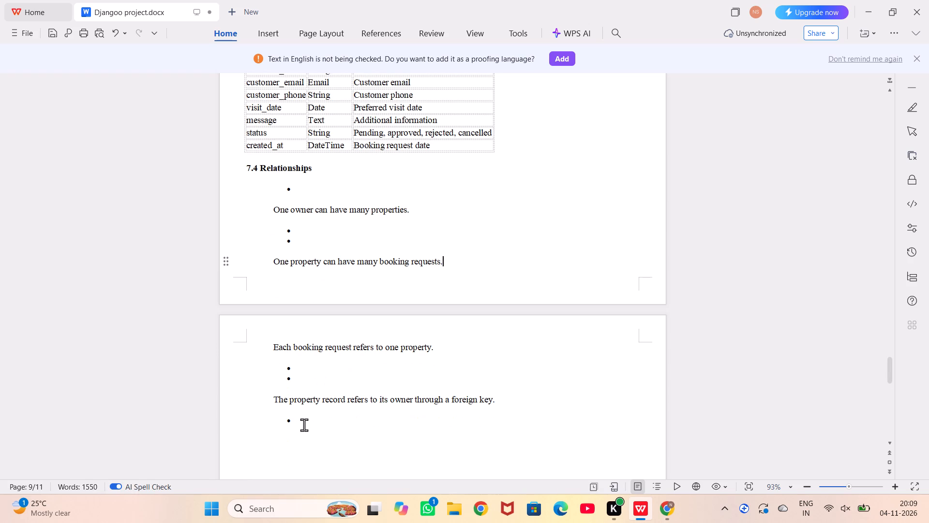
click(304, 425)
key(BackSpace)
key(BackSpace)
key(BackSpace)
key(BackSpace)
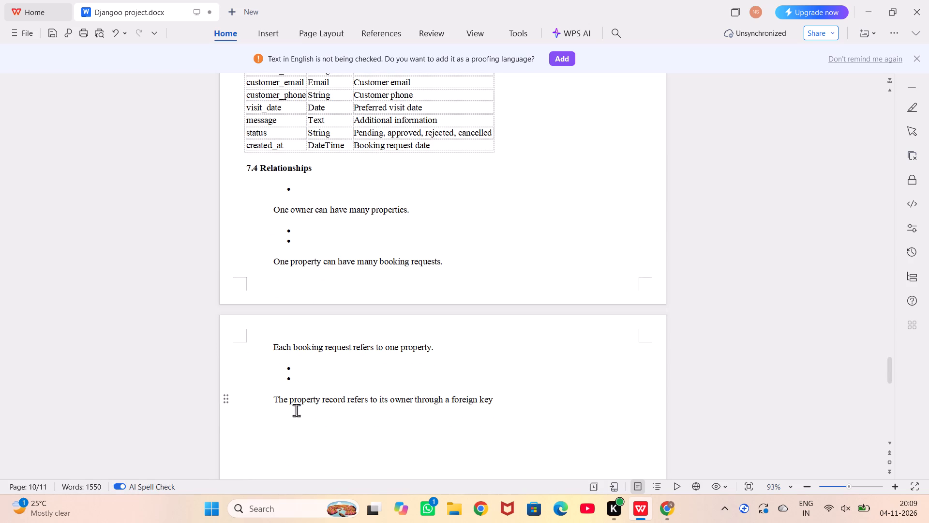
click(297, 375)
key(BackSpace)
key(BackSpace)
key(BackSpace)
key(BackSpace)
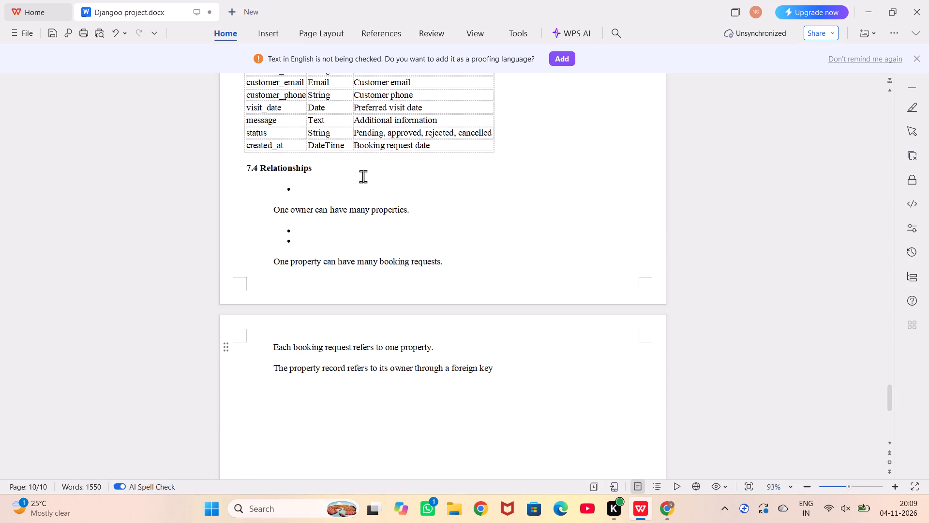
Delete the empty bullets before the "One owner" and "One property" lines under 7.4 Relationships.
click(319, 232)
key(BackSpace)
key(BackSpace)
key(BackSpace)
click(319, 232)
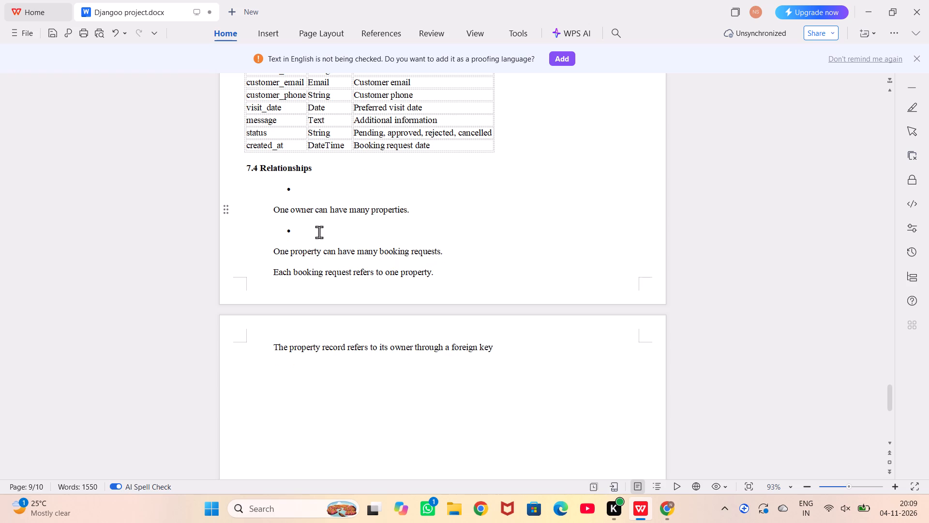
key(BackSpace)
key(BackSpace)
key(BackSpace)
click(316, 193)
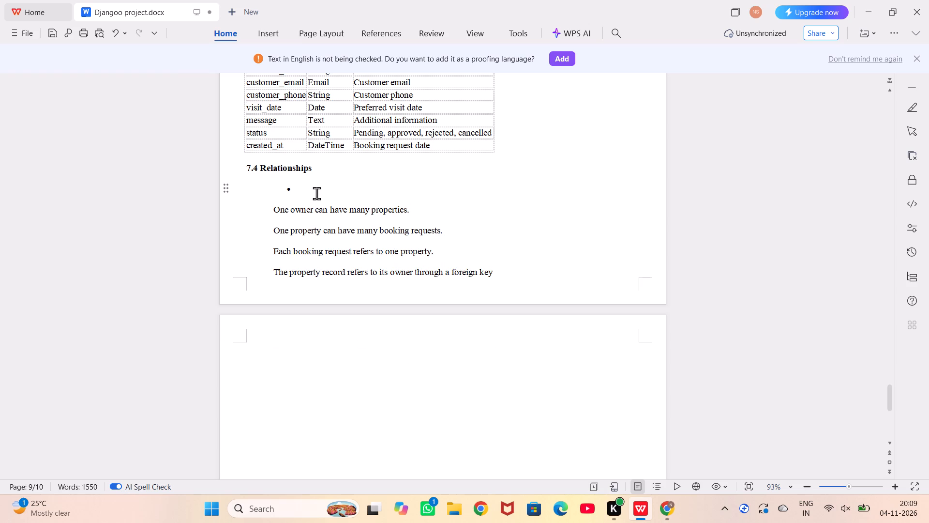
key(BackSpace)
key(BackSpace)
key(BackSpace)
Set the font size to 14 for everything from the 6.3 heading through the 7.4 Relationships list.
scroll(316, 193, up, 3)
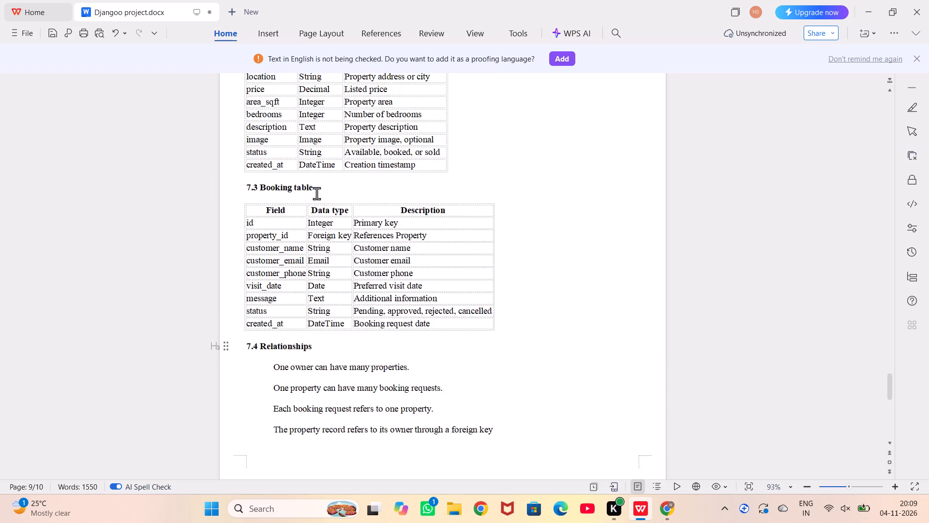
scroll(316, 193, up, 4)
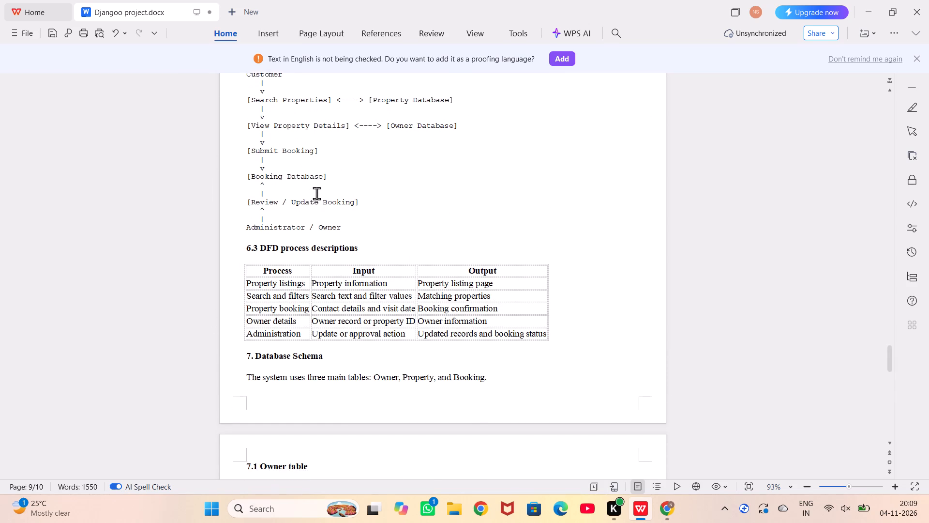
scroll(316, 193, up, 3)
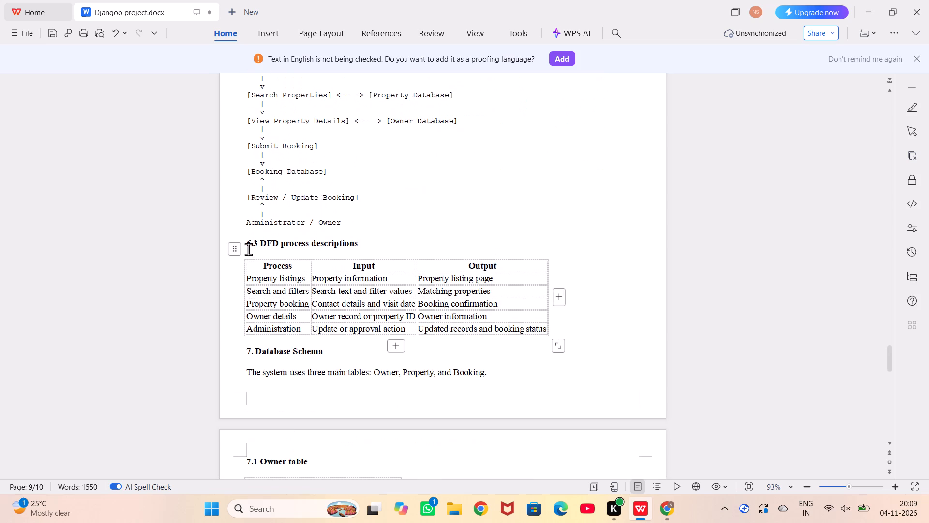
click(244, 245)
drag(246, 240, 431, 433)
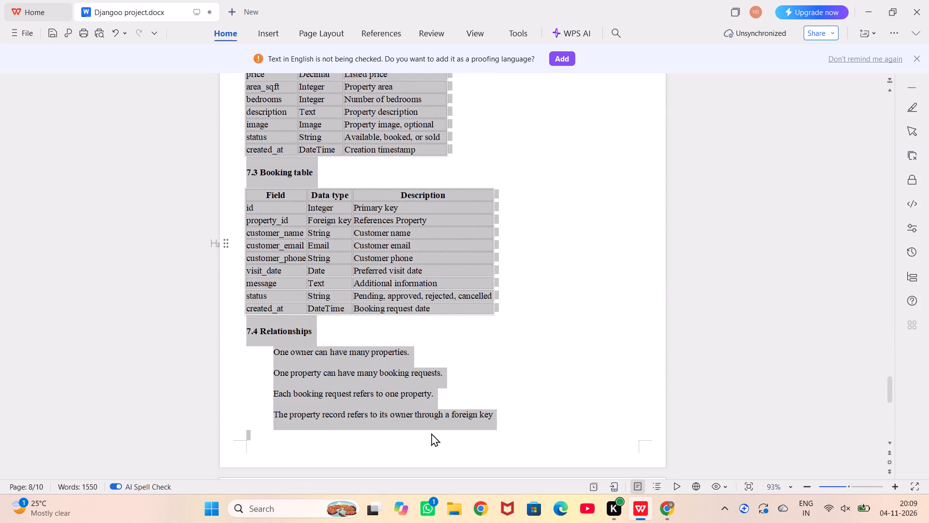
drag(431, 433, 494, 415)
click(542, 426)
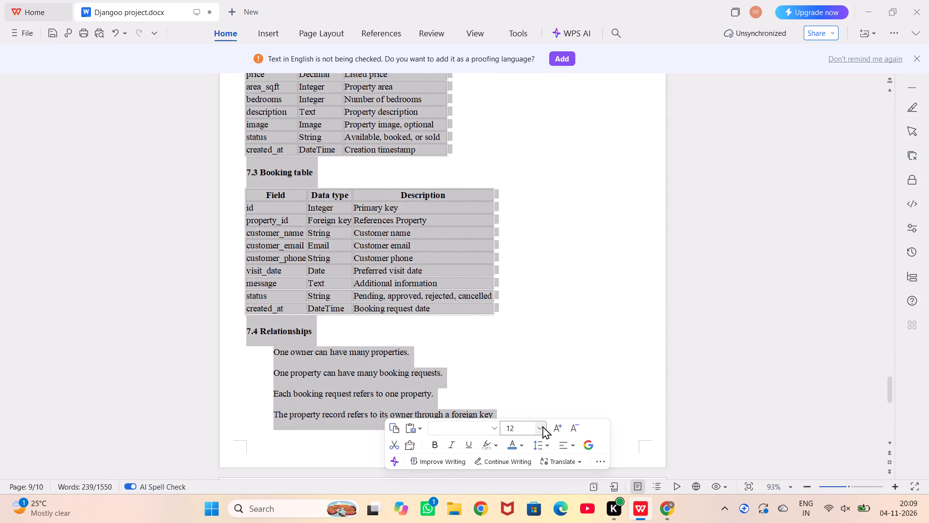
click(521, 290)
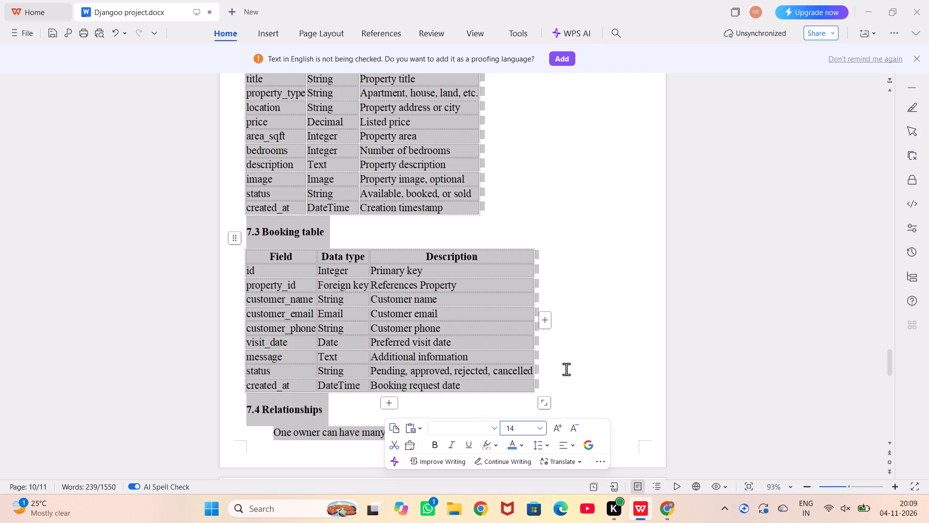
click(580, 393)
Apply borders to all cells of the 7.3 Booking table.
drag(542, 381, 248, 254)
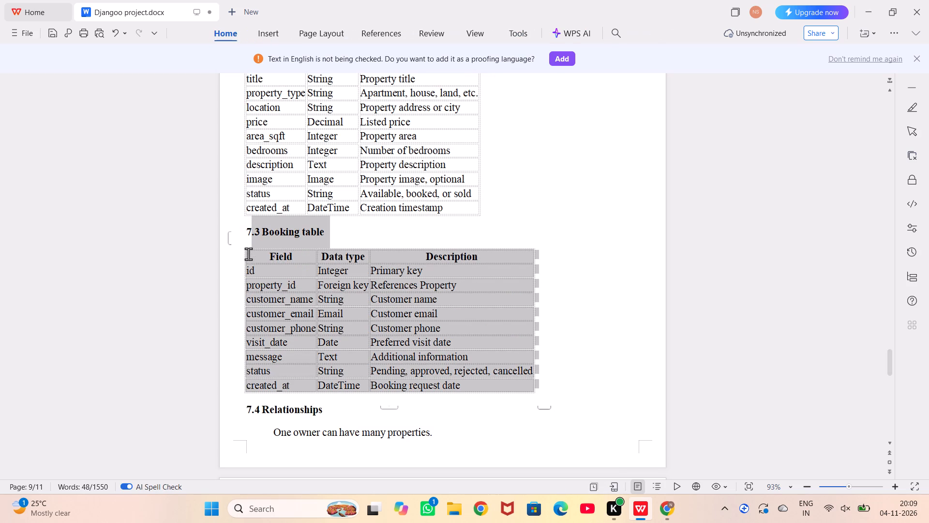
drag(248, 254, 255, 270)
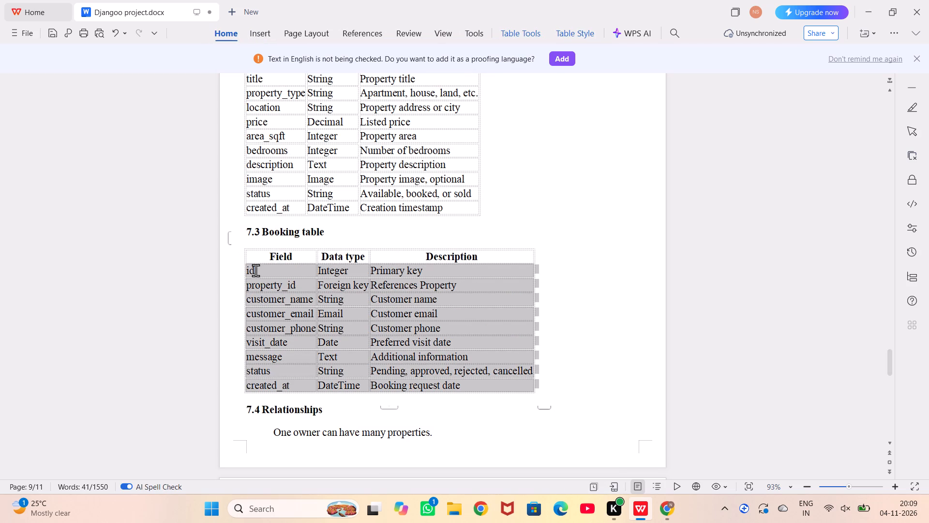
drag(255, 270, 245, 254)
click(400, 234)
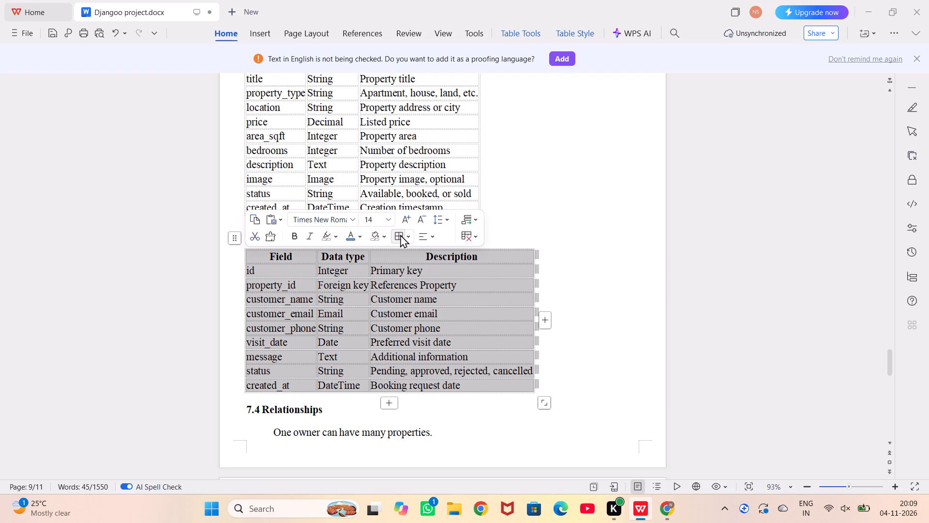
click(501, 209)
Apply borders to all cells of the 7.2 Property table.
click(501, 209)
drag(501, 209, 246, 108)
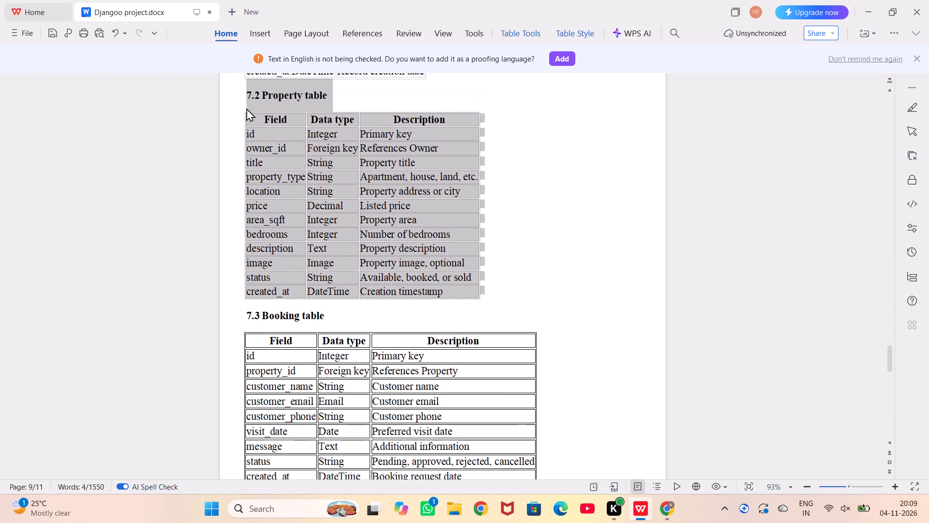
drag(246, 108, 243, 117)
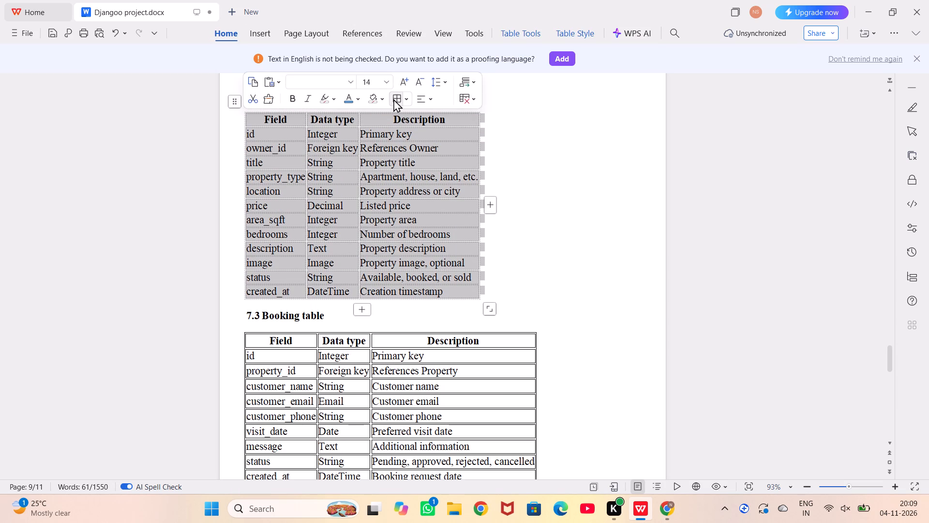
click(393, 99)
click(584, 179)
Apply borders to all cells of the 7.1 Owner table.
scroll(584, 179, up, 2)
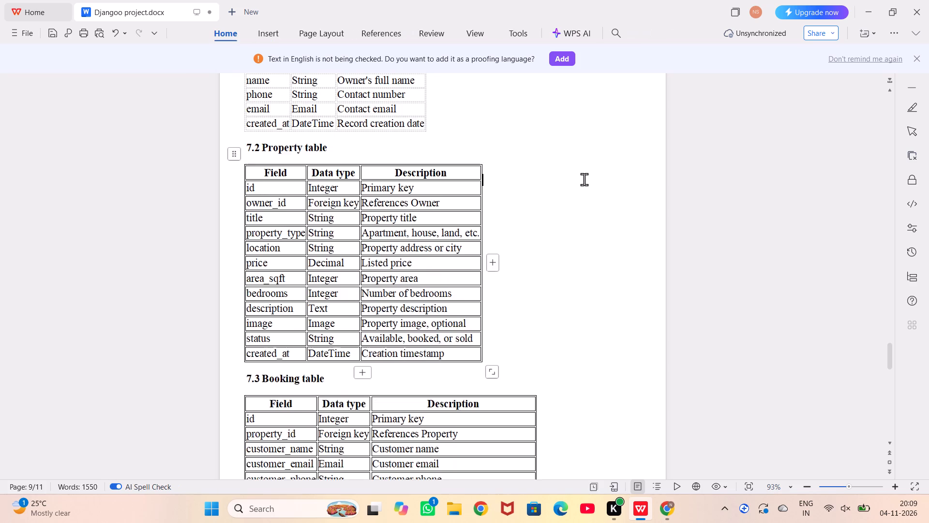
scroll(584, 179, up, 1)
drag(440, 180, 236, 103)
click(386, 87)
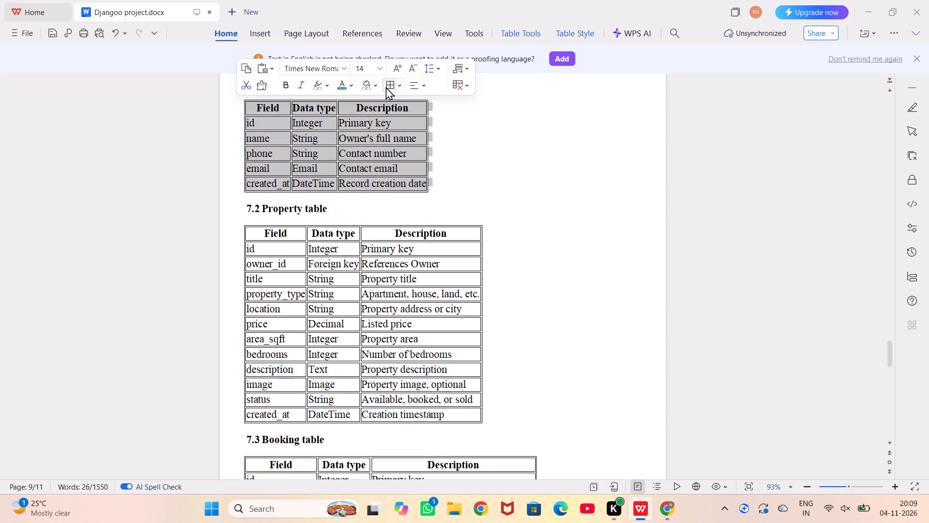
click(505, 177)
Format the "7. Database Schema" heading in blue at font size 18.
scroll(505, 177, up, 4)
drag(347, 159, 232, 159)
click(259, 108)
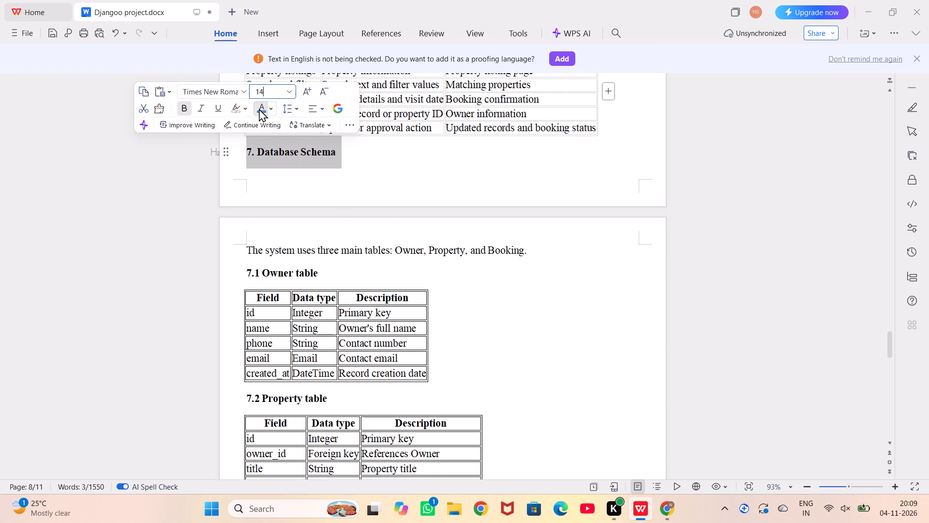
click(292, 93)
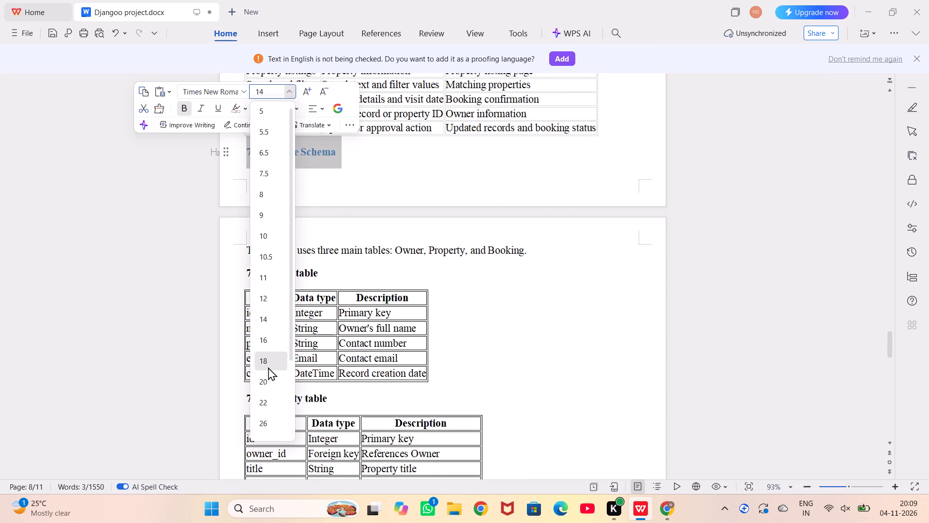
click(268, 366)
click(575, 153)
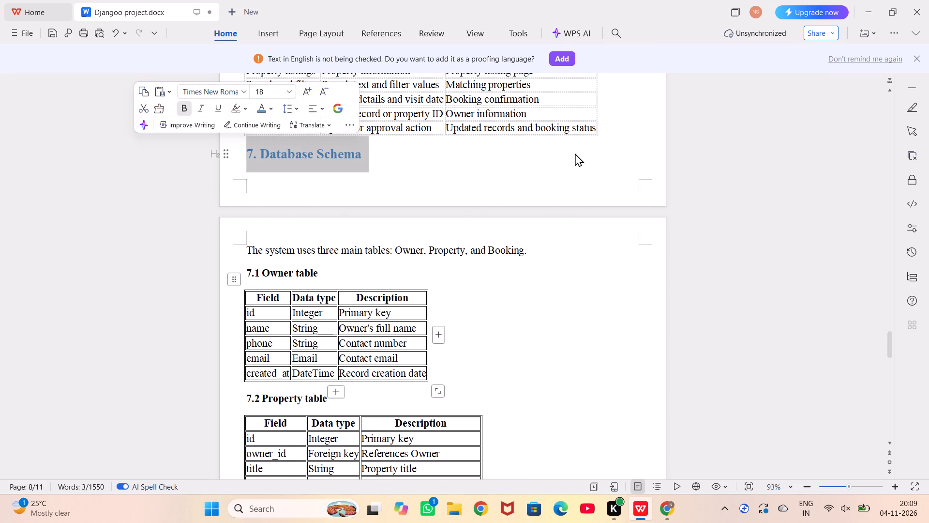
Apply borders to all cells of the table under 6.3 DFD process descriptions and enter a line break after its last row.
scroll(575, 153, up, 1)
drag(607, 175, 347, 105)
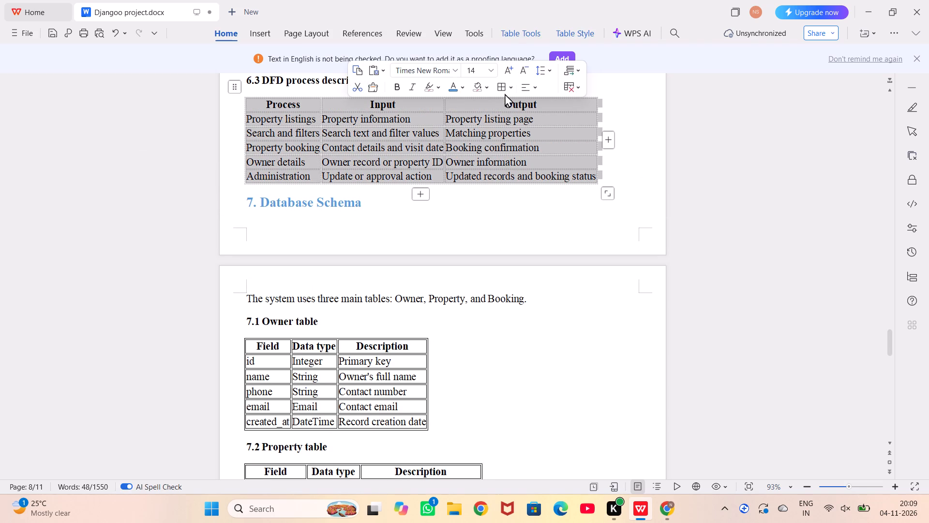
click(502, 90)
click(616, 185)
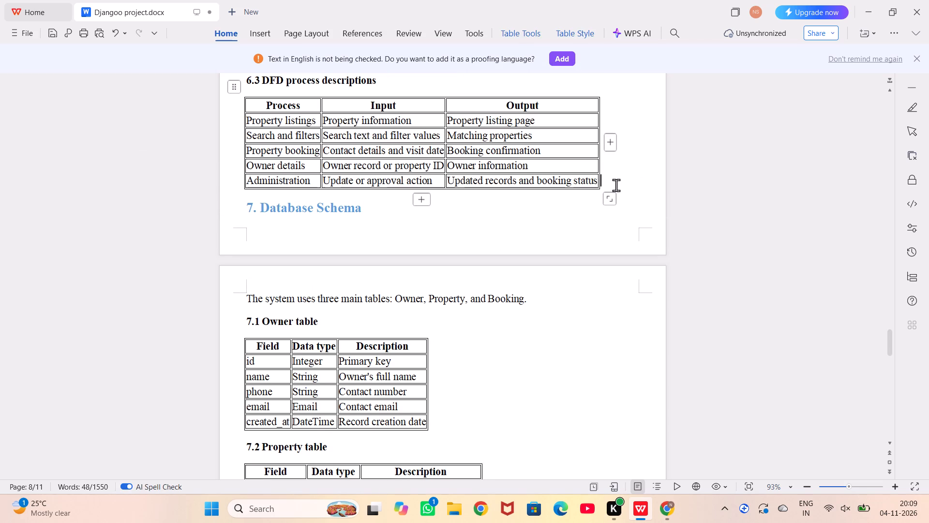
key(Return)
scroll(616, 185, up, 5)
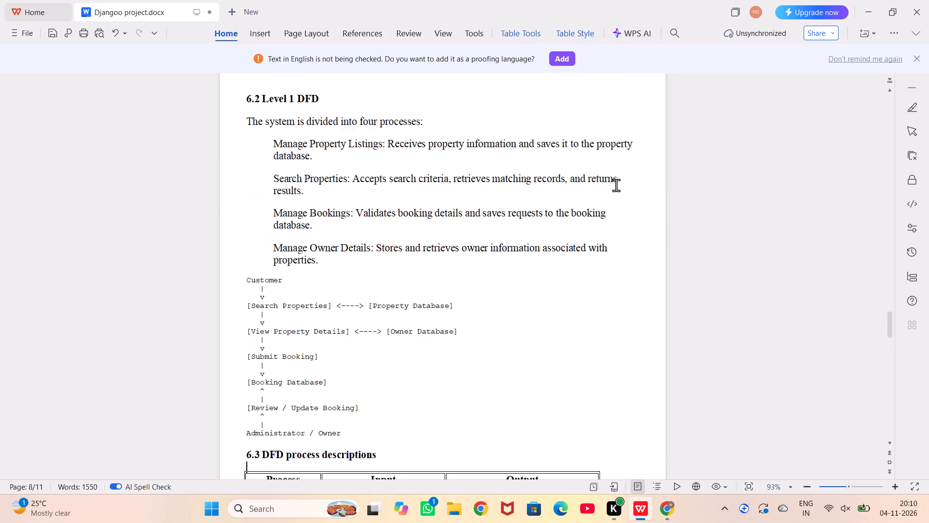
Number the four statements under 7.4 Relationships from 1. to 4., keeping each on its own line.
scroll(616, 185, up, 3)
scroll(616, 185, down, 7)
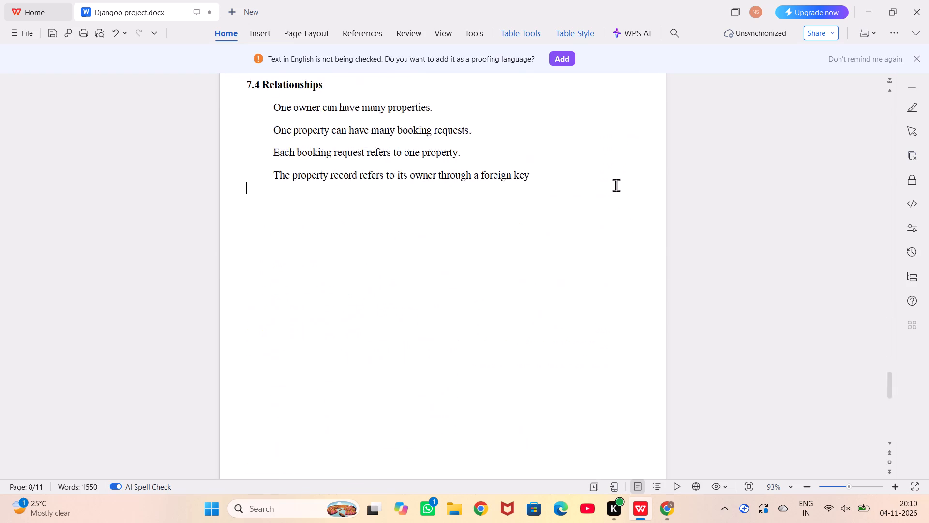
scroll(616, 185, down, 3)
scroll(616, 185, up, 5)
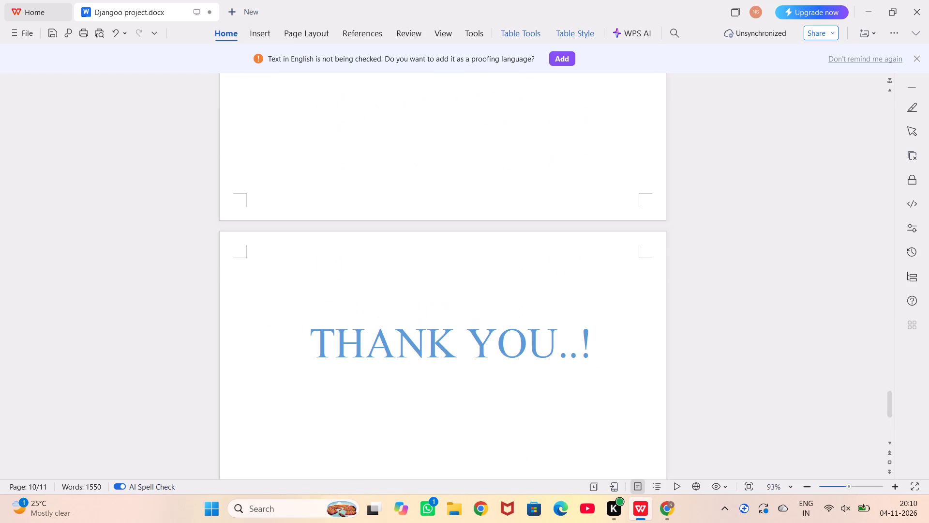
scroll(467, 228, up, 6)
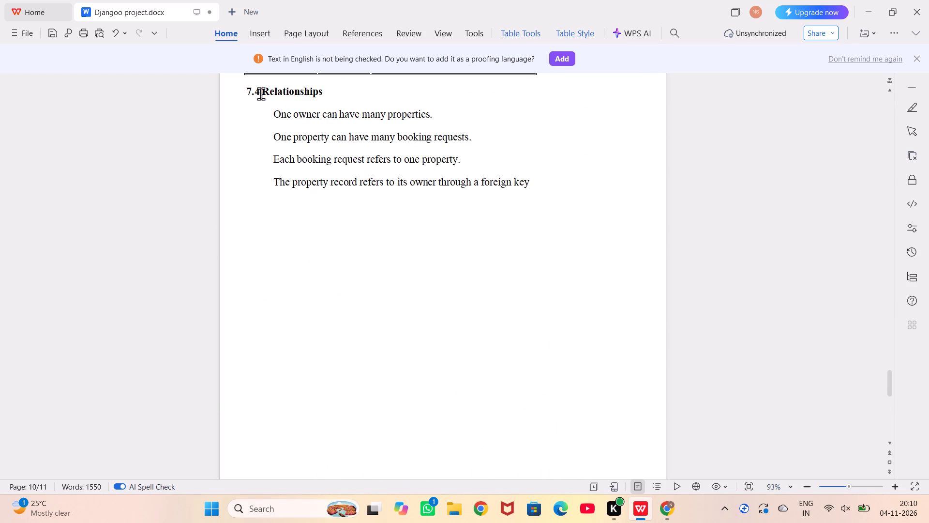
click(269, 111)
text(1.)
key(space)
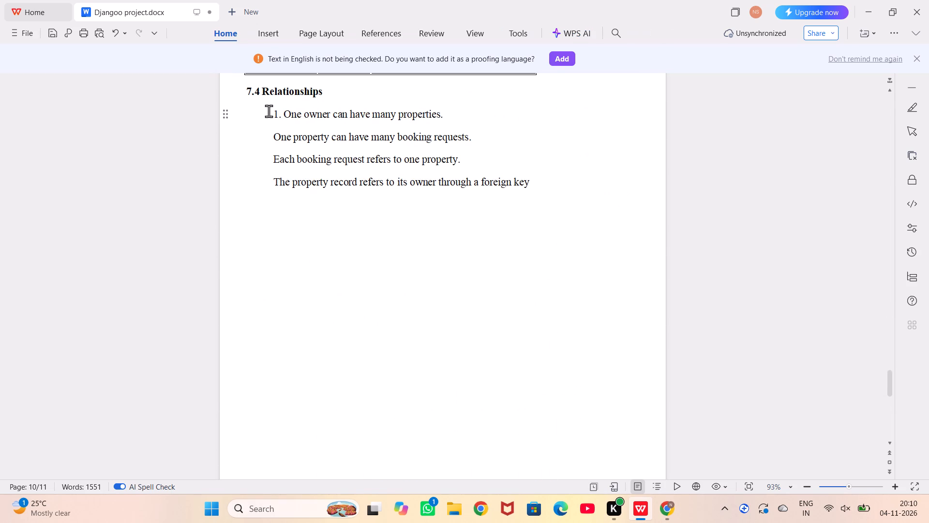
click(272, 138)
key(BackSpace)
key(BackSpace)
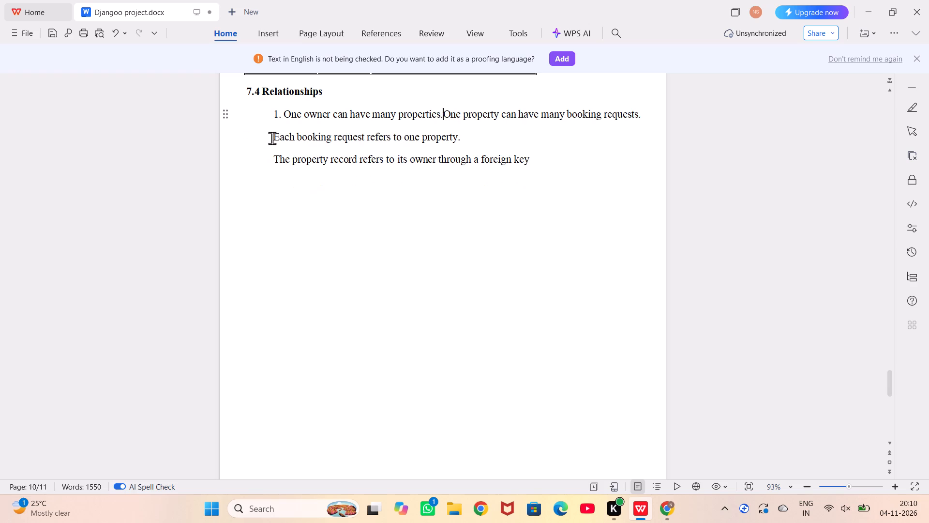
key(Return)
text(2.)
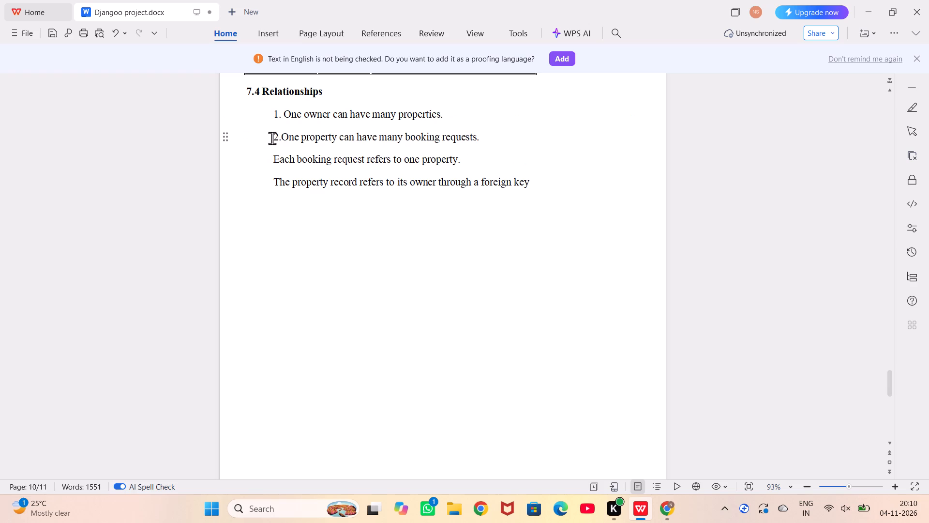
key(space)
click(273, 157)
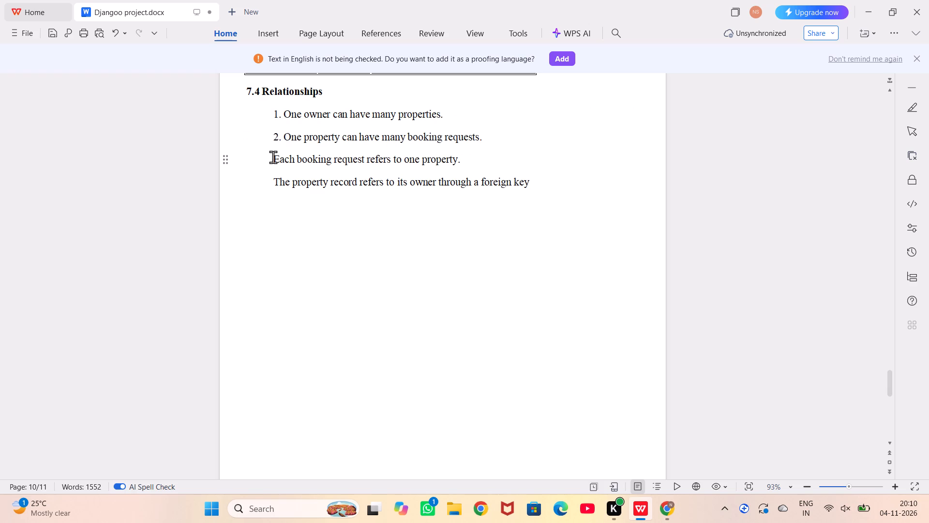
text(3.)
key(space)
click(274, 184)
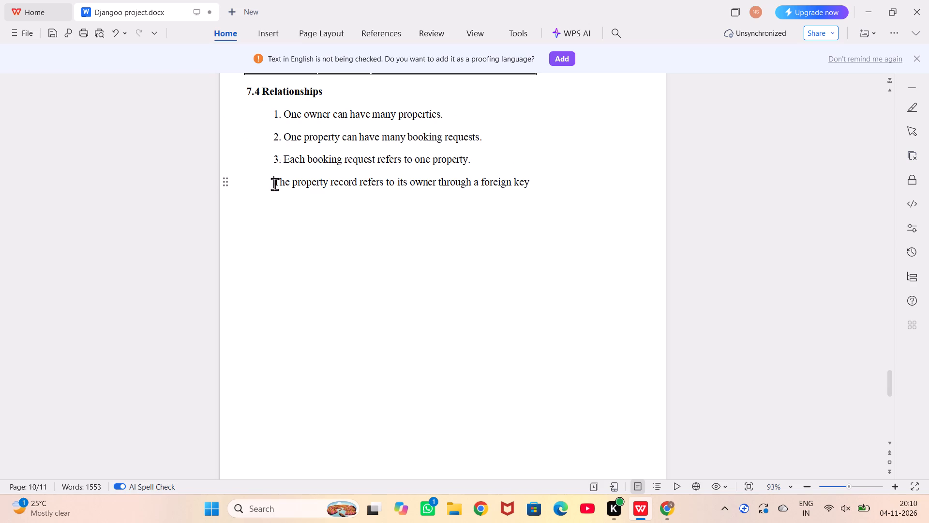
text(4.)
key(space)
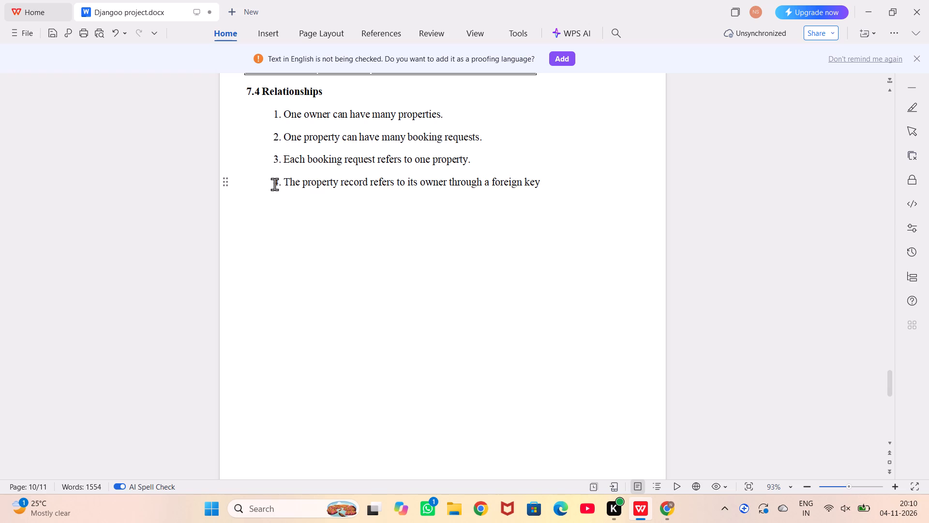
Switch to the ChatGPT report in Chrome and capture a screenshot of the 6.1 Level 0 DFD context diagram.
click(669, 522)
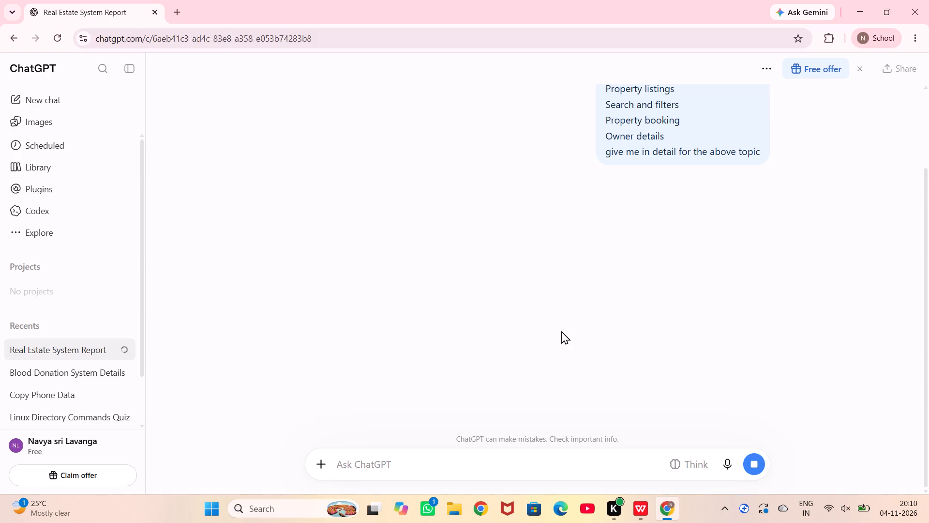
scroll(551, 305, up, 1)
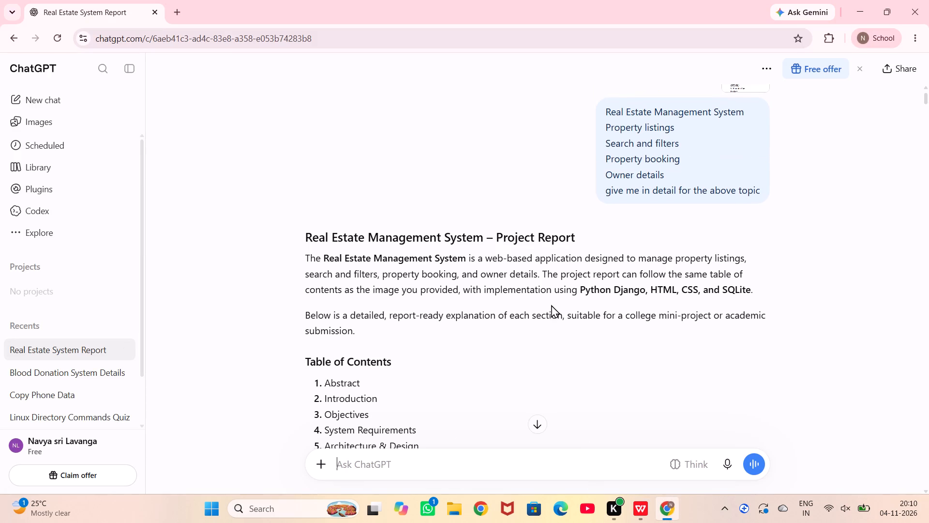
scroll(551, 305, down, 5)
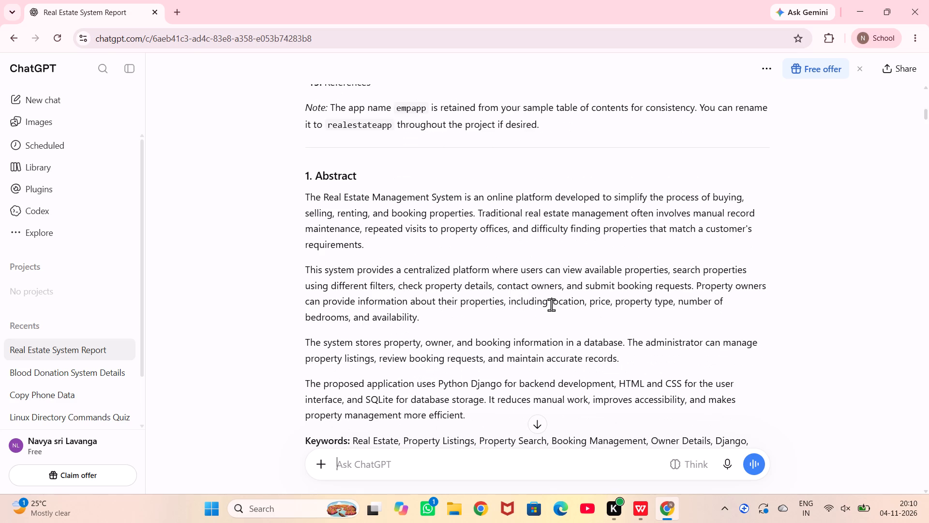
scroll(551, 305, down, 9)
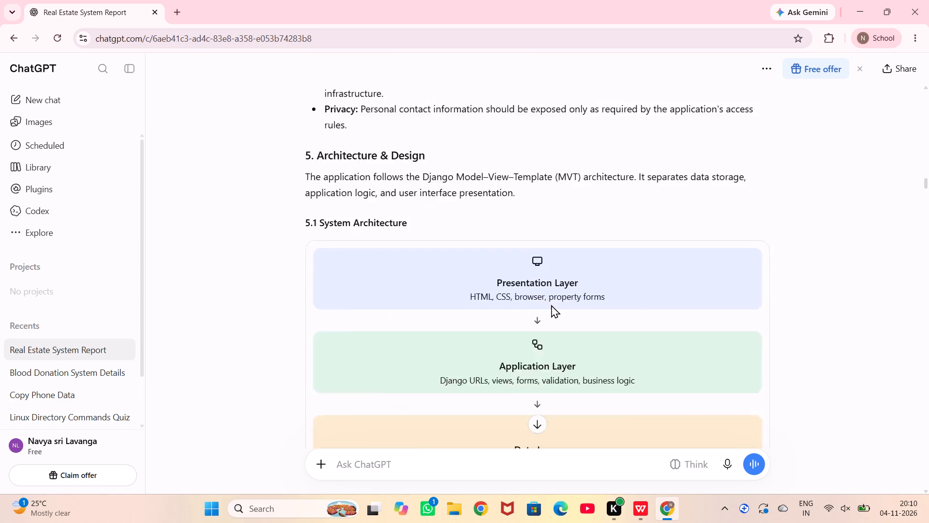
scroll(551, 305, up, 5)
scroll(551, 305, down, 3)
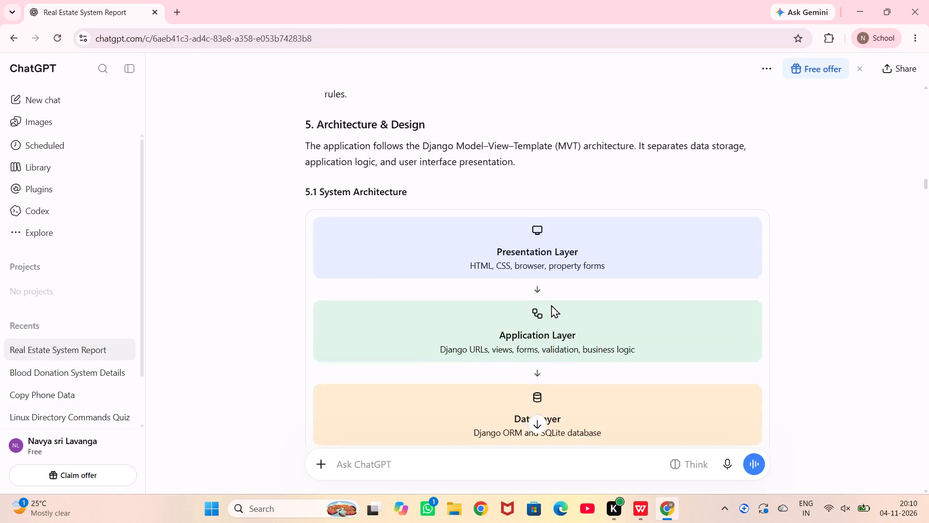
scroll(551, 305, down, 5)
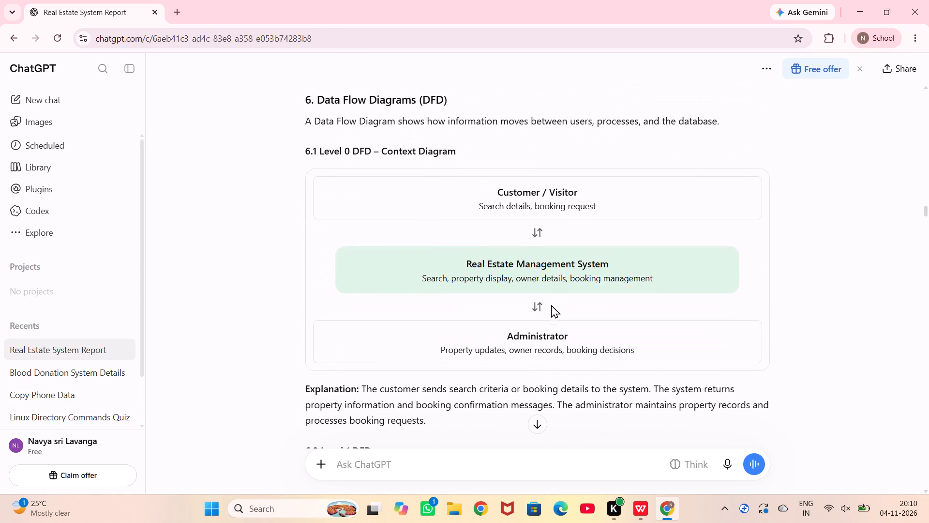
scroll(551, 305, down, 2)
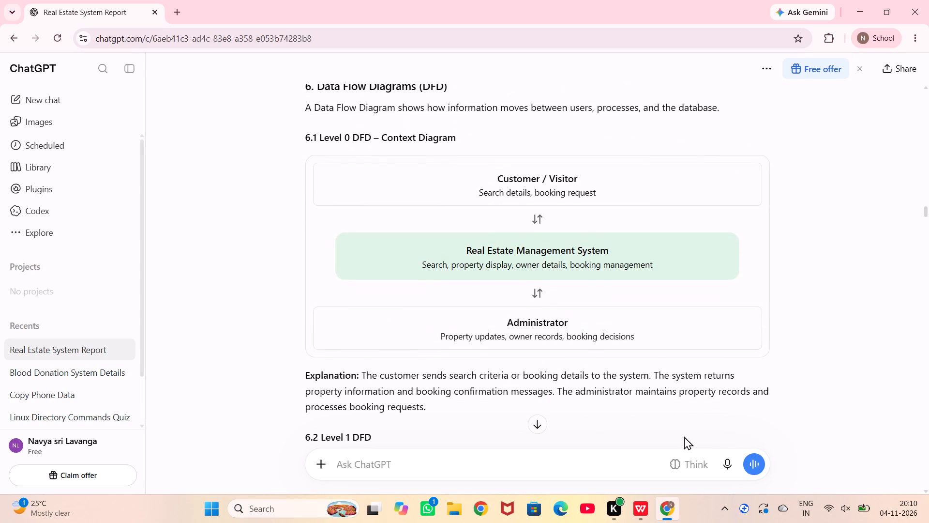
key(Print)
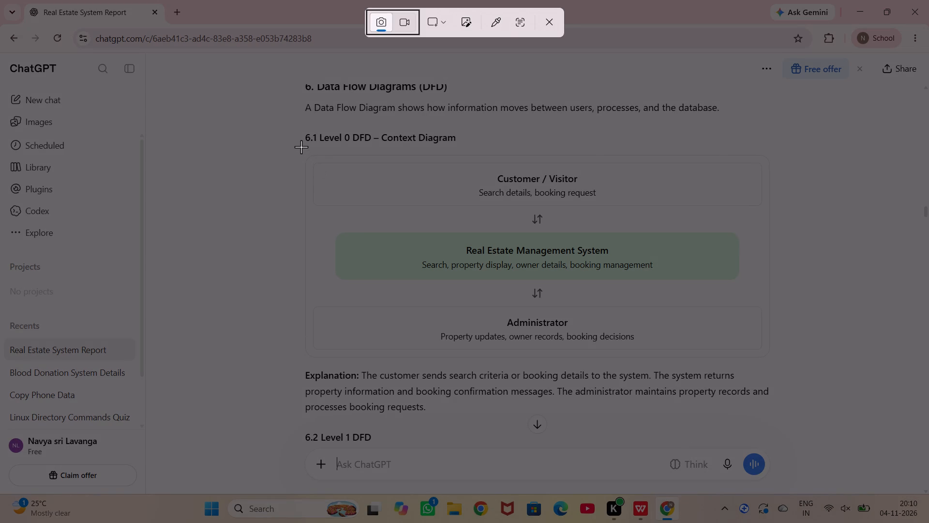
drag(301, 147, 776, 357)
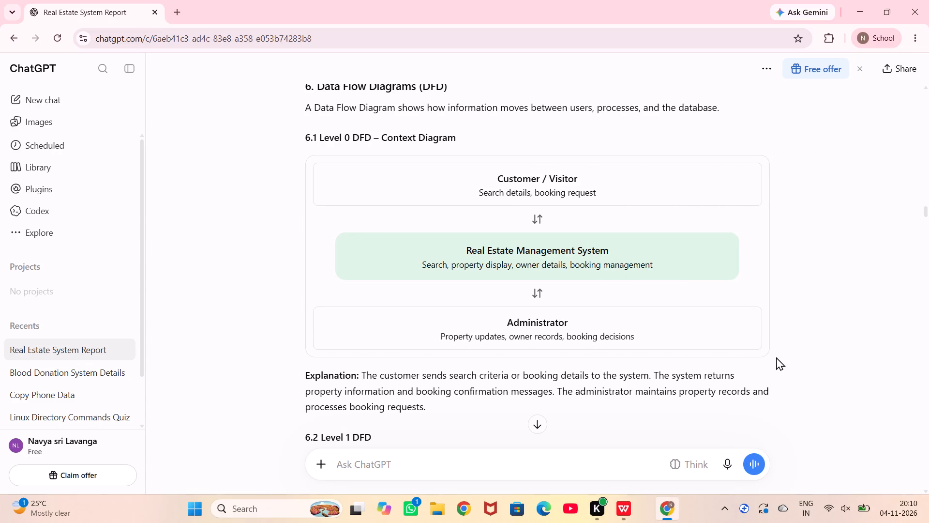
Return to Djangoo project.docx in WPS Office and paste the captured context diagram below the 6.1 Level 0 DFD heading.
click(641, 508)
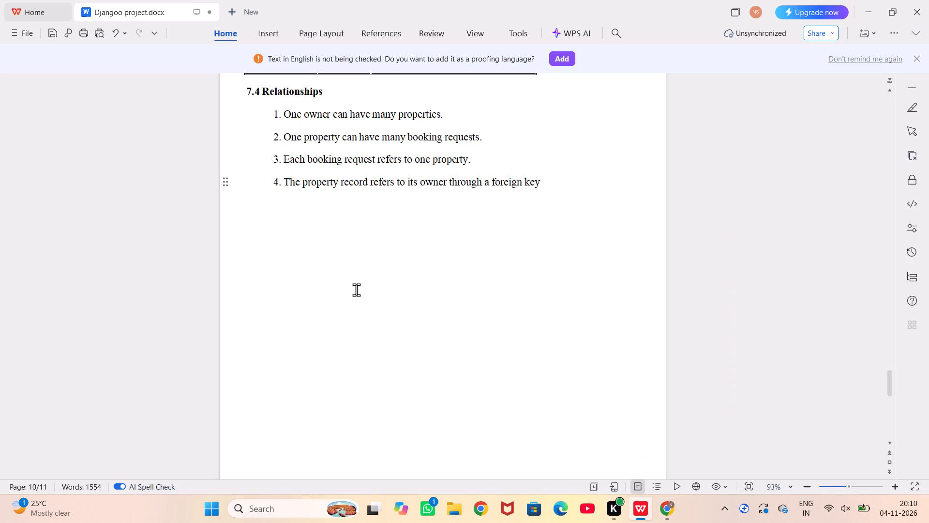
scroll(356, 290, up, 12)
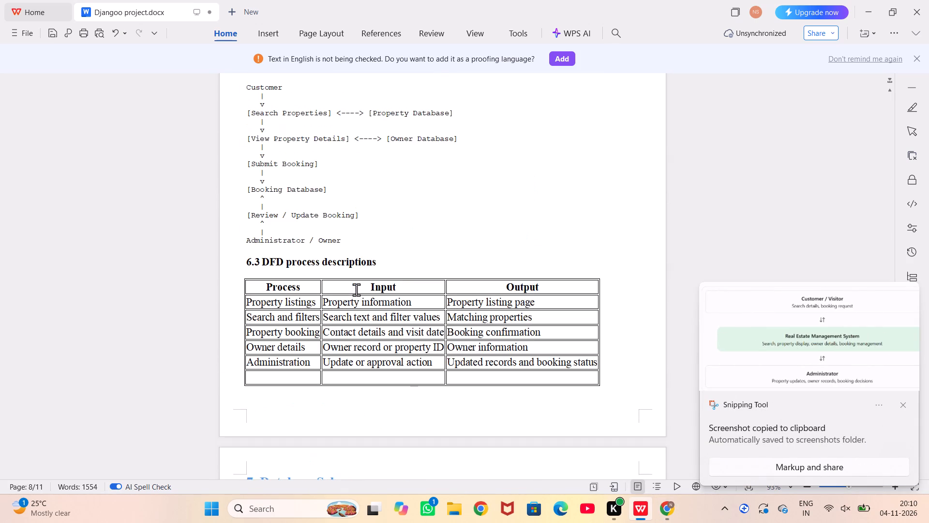
scroll(356, 290, up, 5)
scroll(370, 425, down, 1)
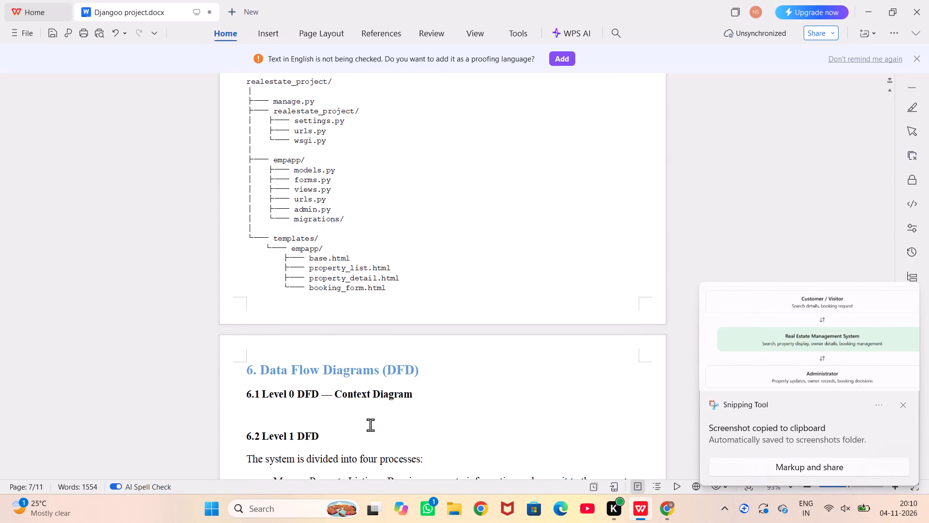
click(320, 411)
key(space)
key(space)
key(space)
key(space)
key(space)
key(ctrl+v)
scroll(320, 411, down, 3)
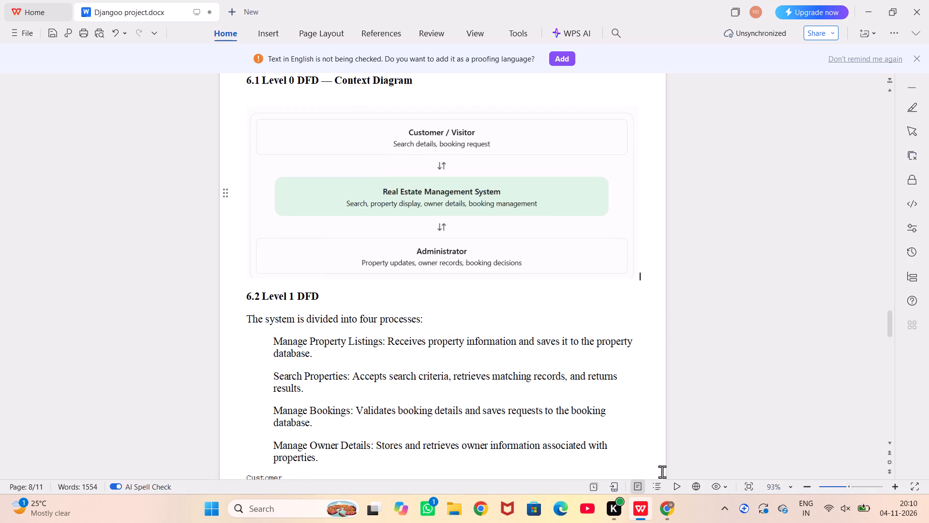
Switch to the ChatGPT report in Chrome and capture a screenshot of the 6.2 Level 1 DFD diagram.
click(667, 511)
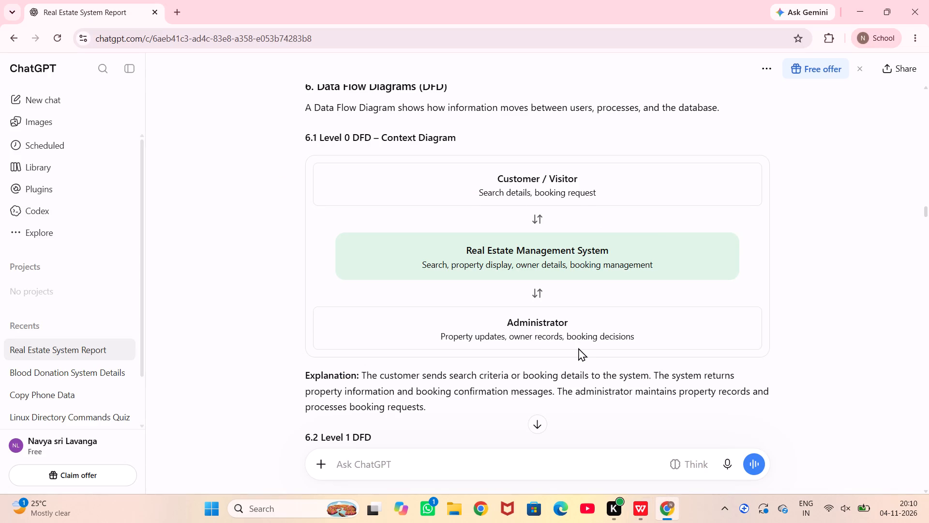
scroll(578, 348, down, 3)
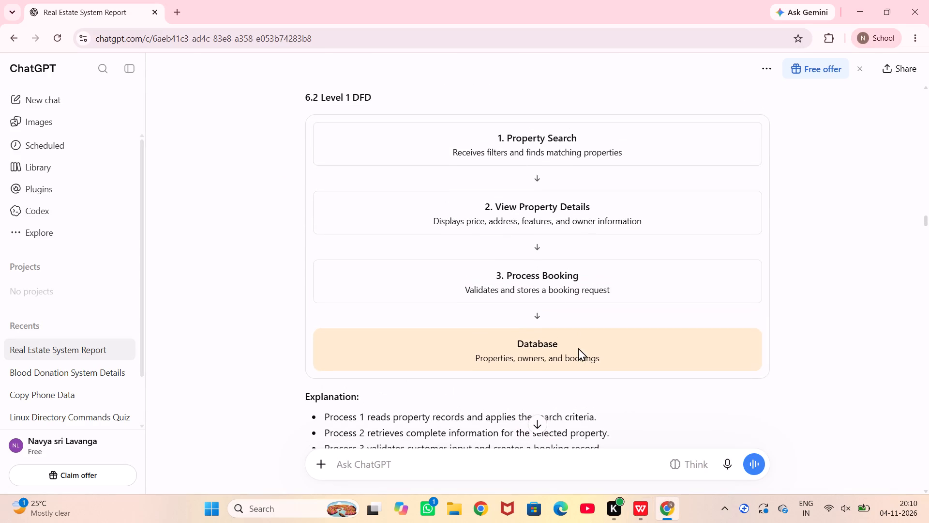
key(Print)
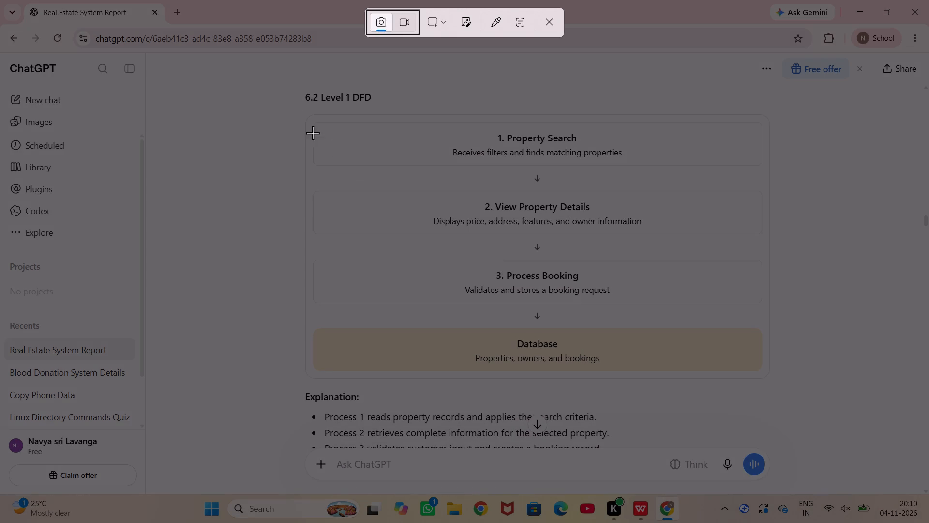
drag(295, 108, 794, 386)
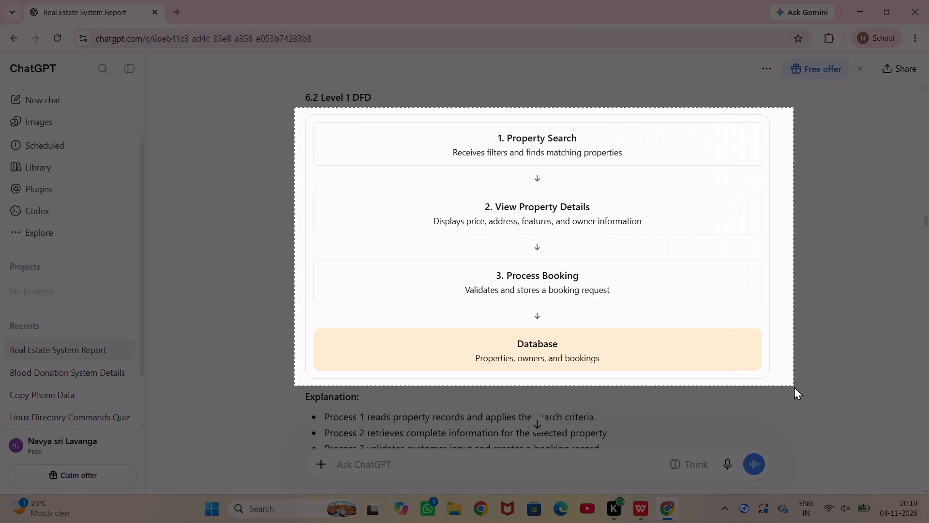
drag(794, 386, 795, 387)
In the WPS Office document, paste the captured Level 1 DFD diagram on a new line after "The system is divided into four processes:".
click(642, 513)
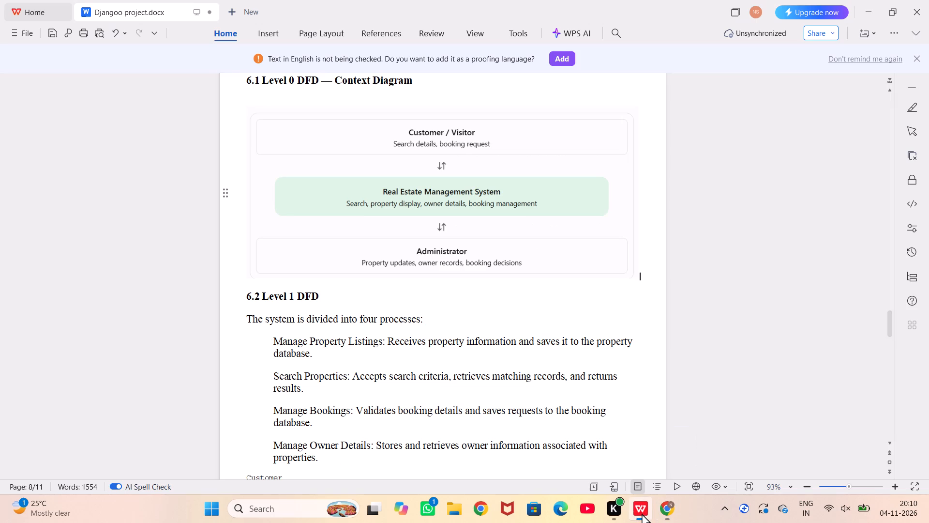
click(455, 320)
scroll(476, 323, down, 1)
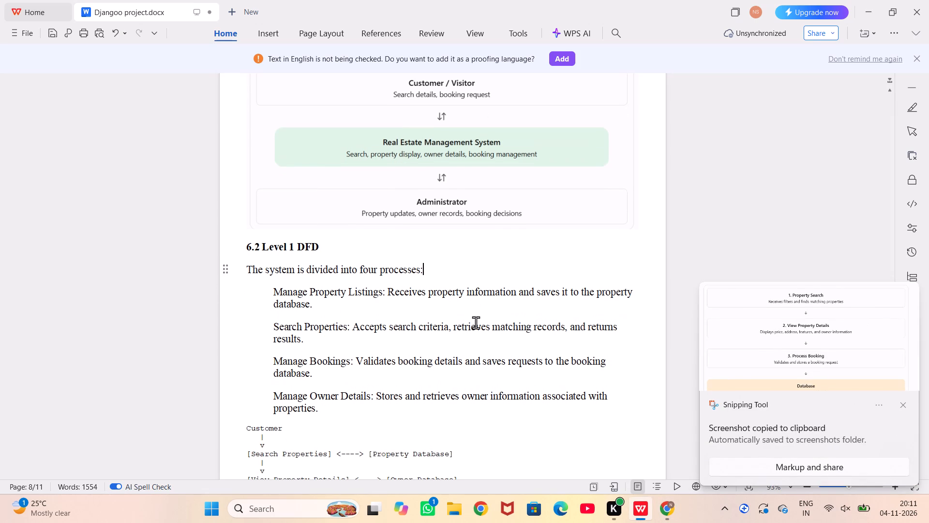
scroll(476, 323, down, 1)
key(Return)
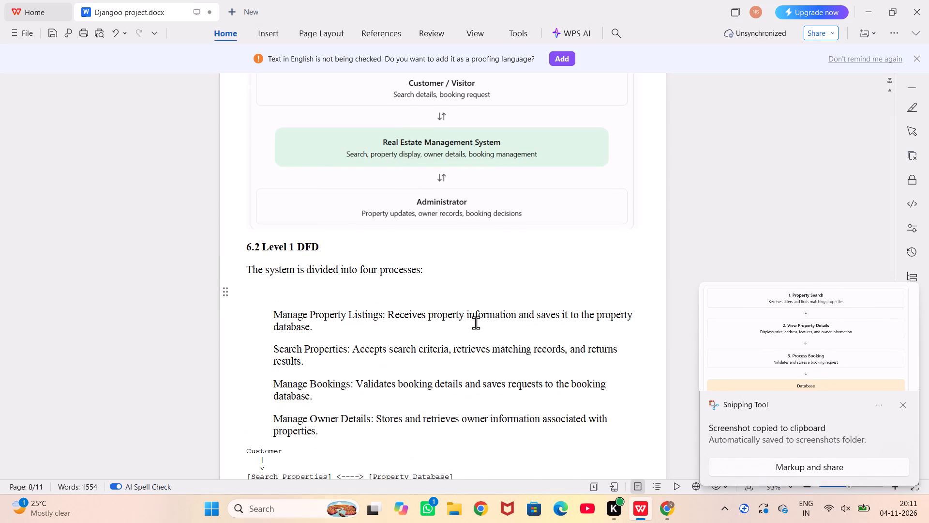
key(ctrl+v)
scroll(476, 323, down, 3)
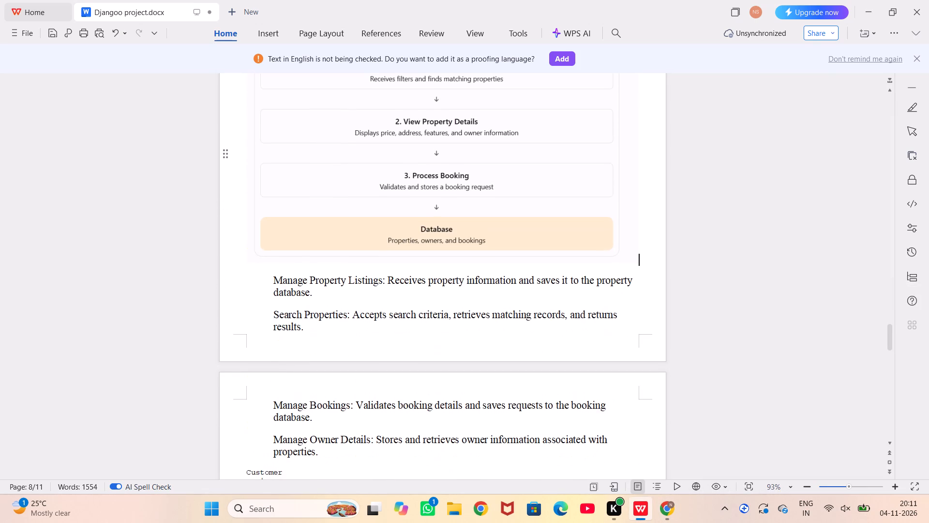
scroll(476, 323, down, 2)
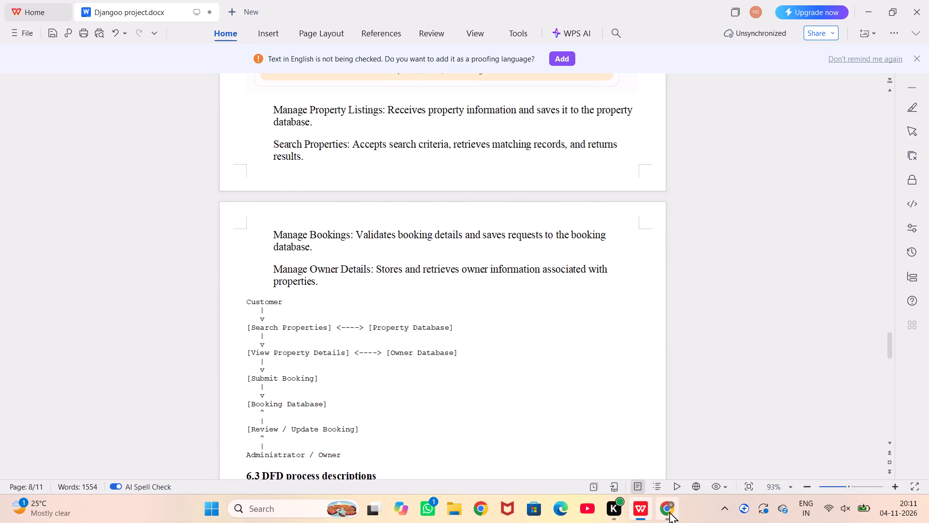
Switch to the ChatGPT report in Chrome and look through the 7. Database Schema and 8. Implementation (Code) sections.
click(667, 512)
scroll(578, 378, down, 3)
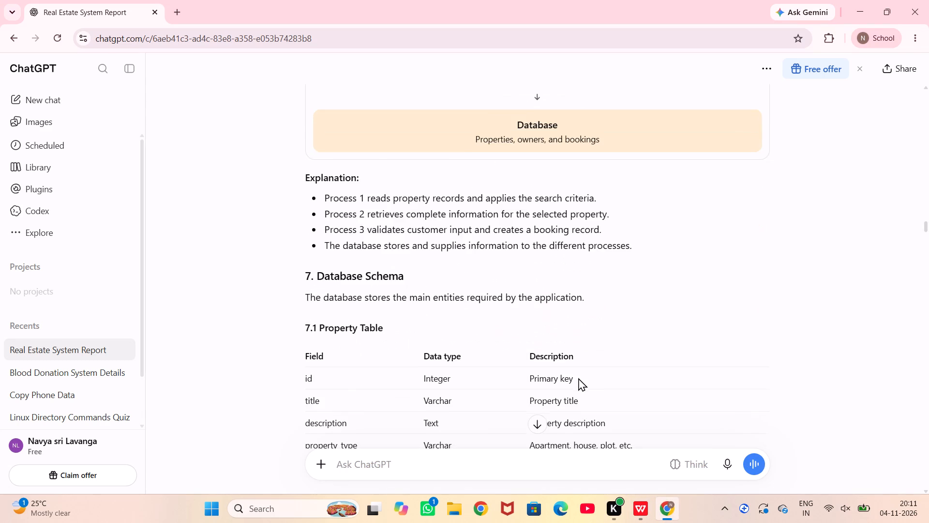
scroll(578, 378, down, 7)
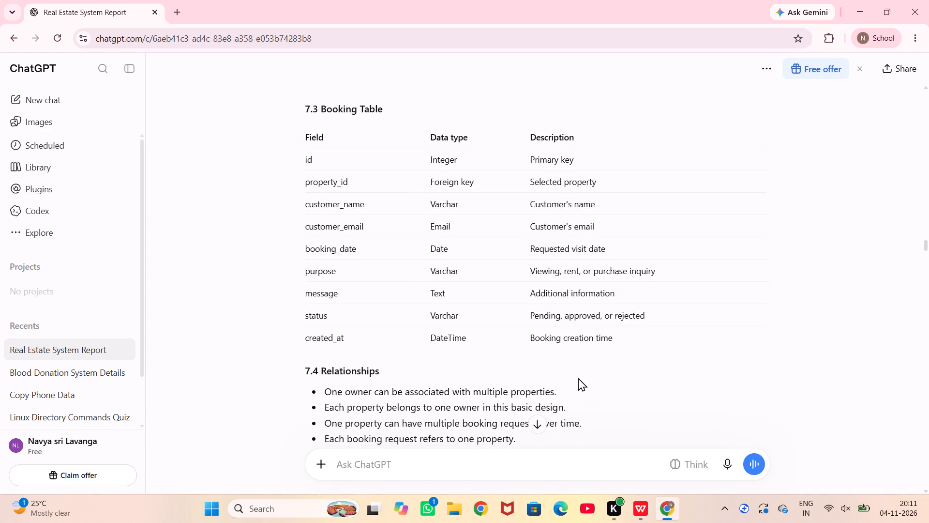
scroll(578, 378, down, 4)
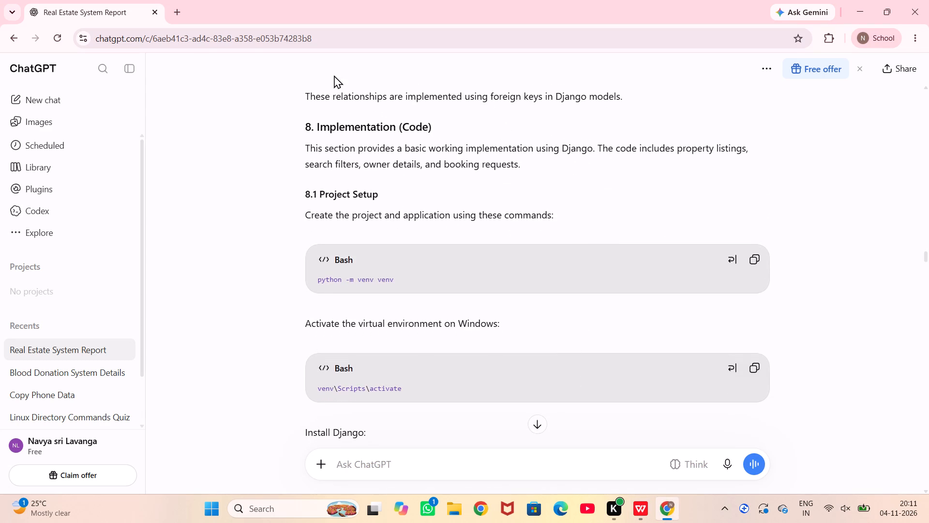
drag(299, 119, 355, 177)
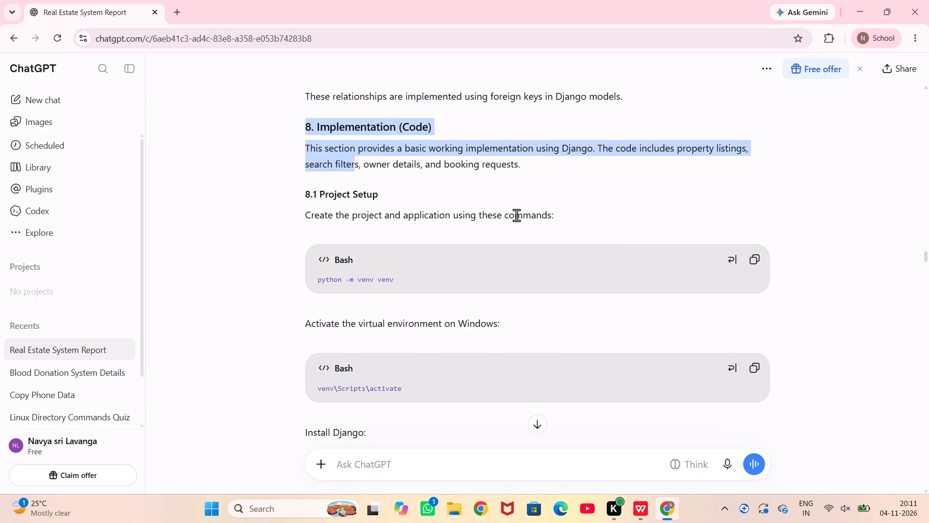
click(524, 210)
scroll(524, 210, up, 7)
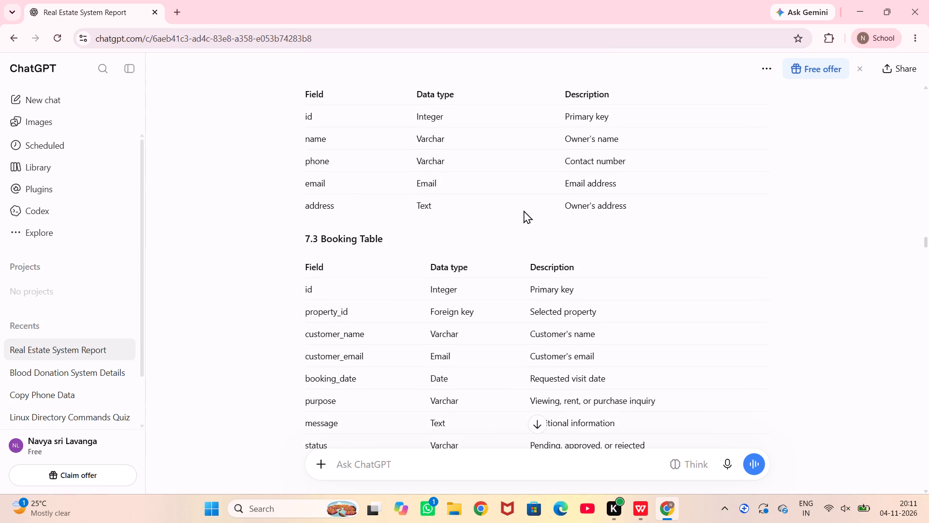
scroll(524, 210, up, 4)
scroll(521, 270, up, 3)
scroll(521, 270, down, 2)
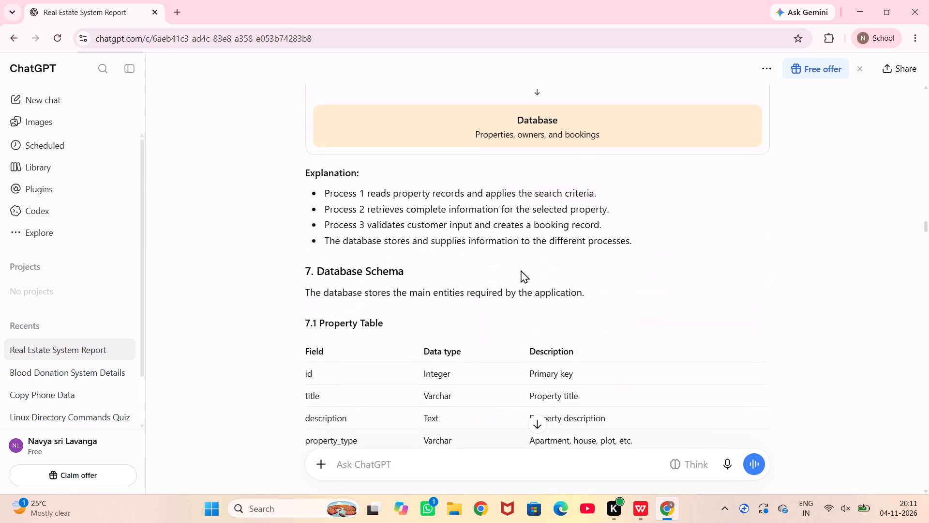
Copy the ChatGPT report content from the 7. Database Schema heading through the end of Step 6: Verify the booking.
scroll(521, 270, down, 1)
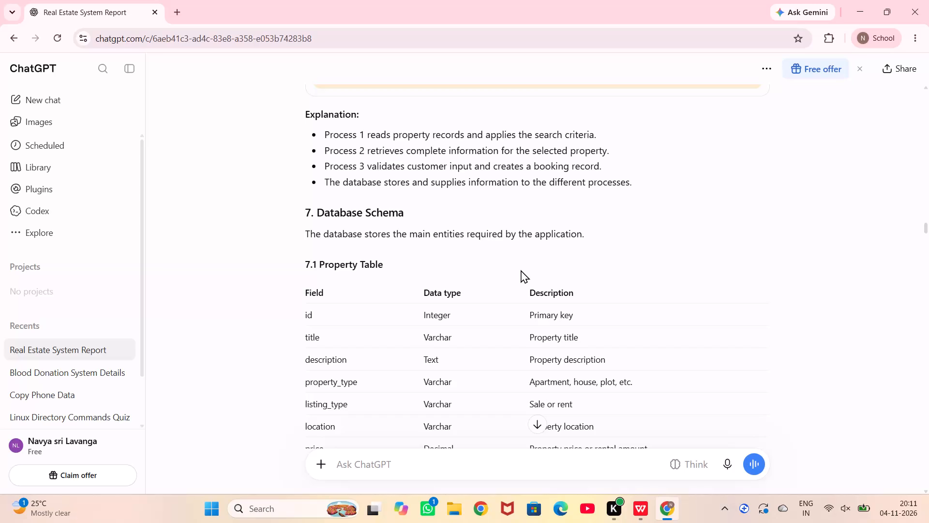
scroll(521, 270, down, 1)
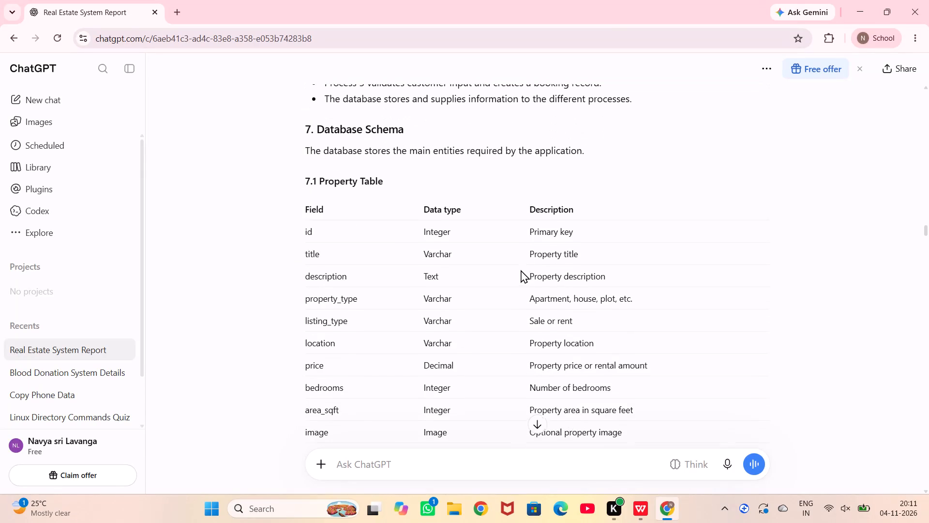
scroll(521, 270, down, 1)
scroll(521, 270, up, 1)
drag(303, 185, 524, 521)
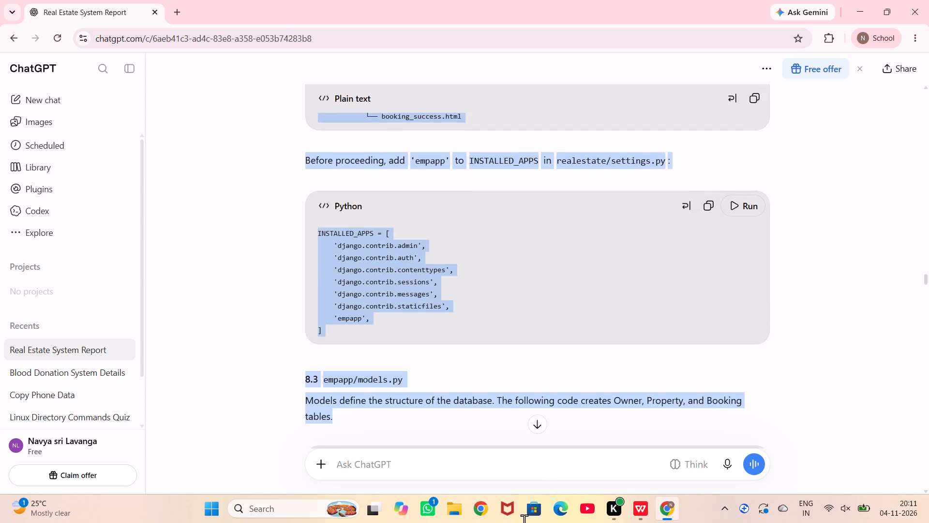
drag(524, 521, 503, 480)
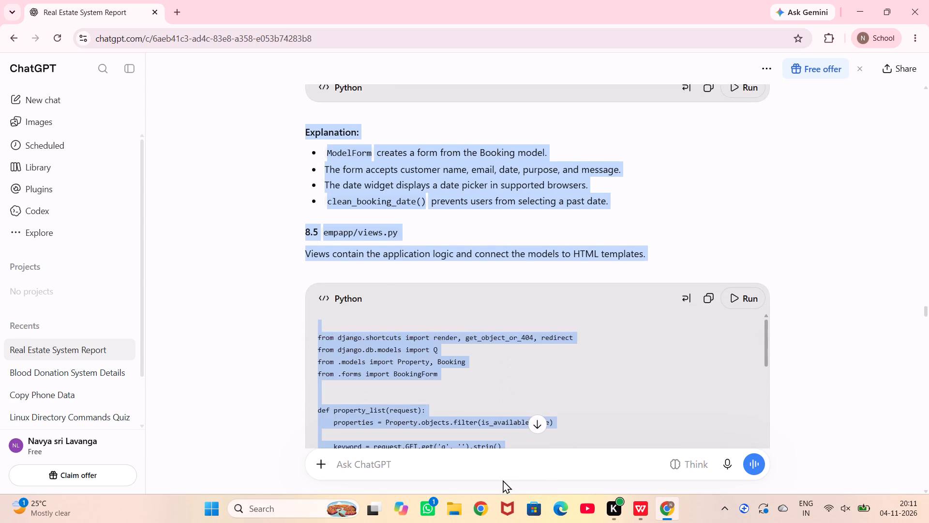
drag(503, 480, 512, 457)
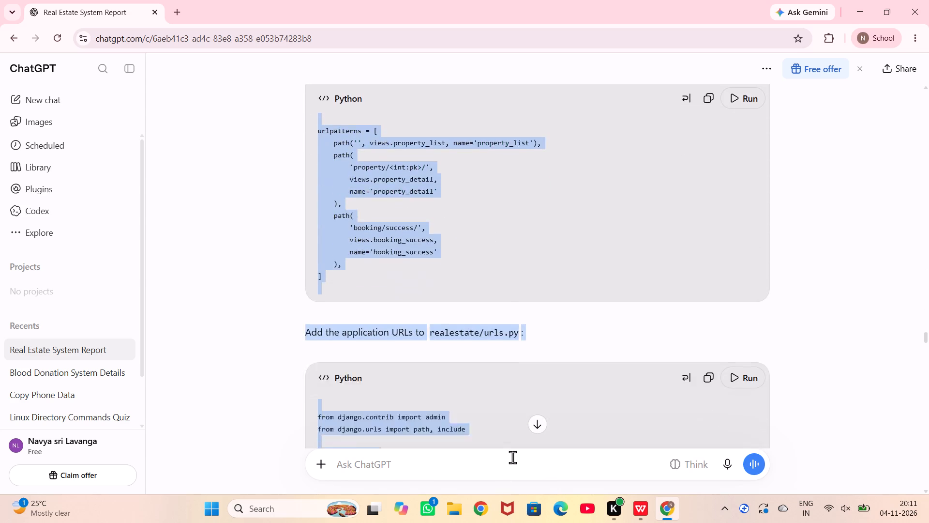
drag(512, 457, 508, 463)
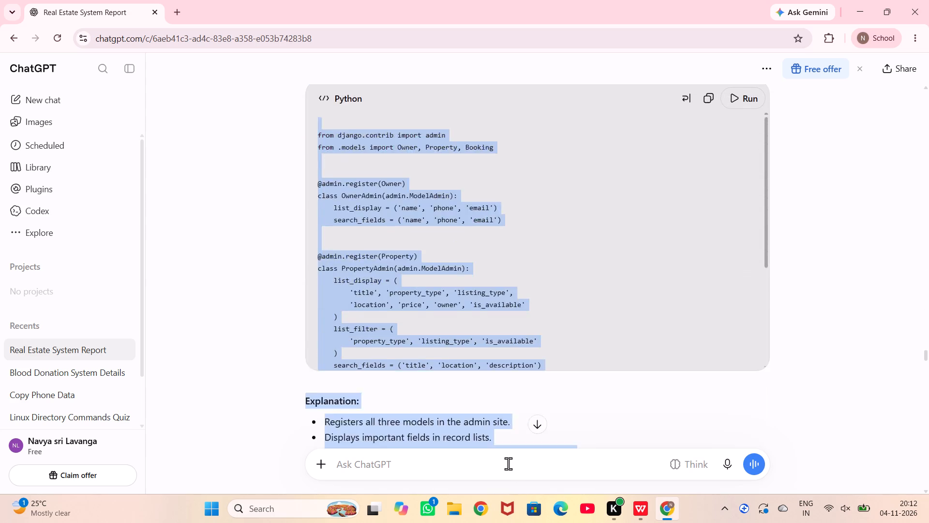
drag(508, 463, 504, 448)
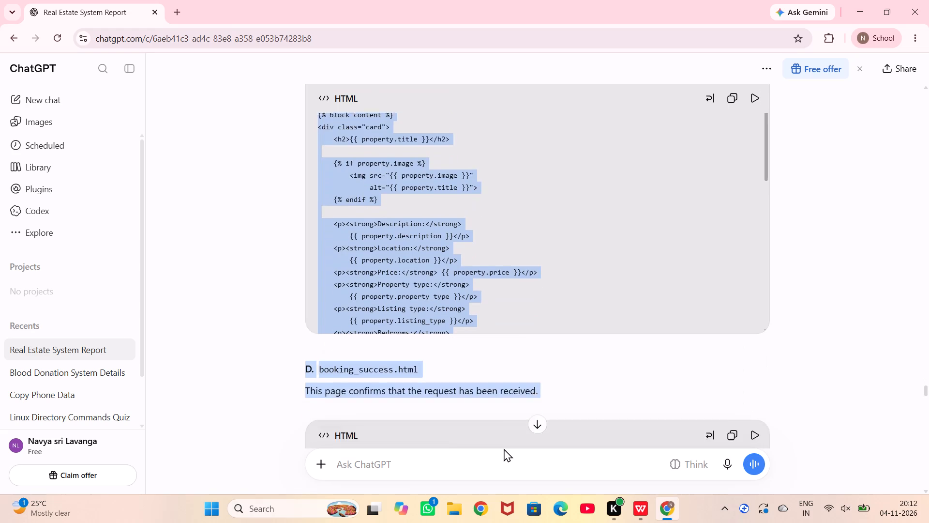
drag(504, 448, 495, 443)
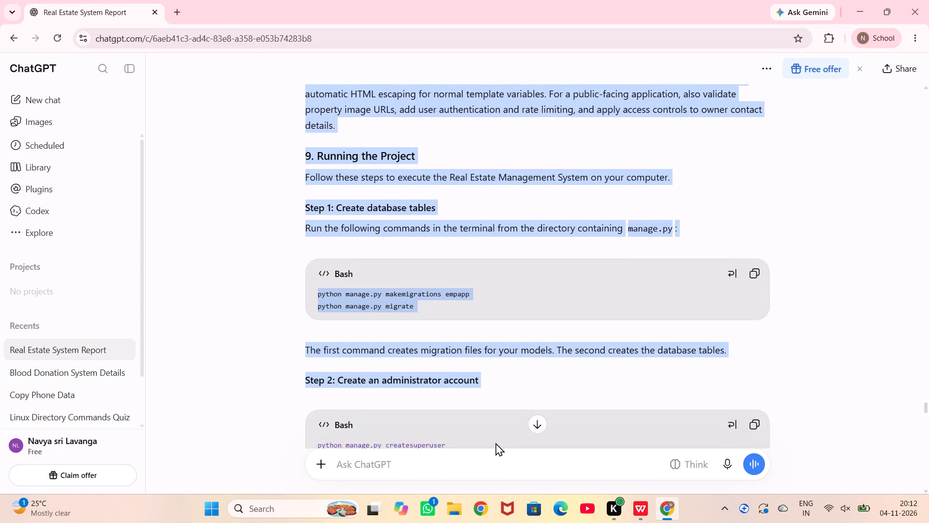
drag(495, 443, 501, 471)
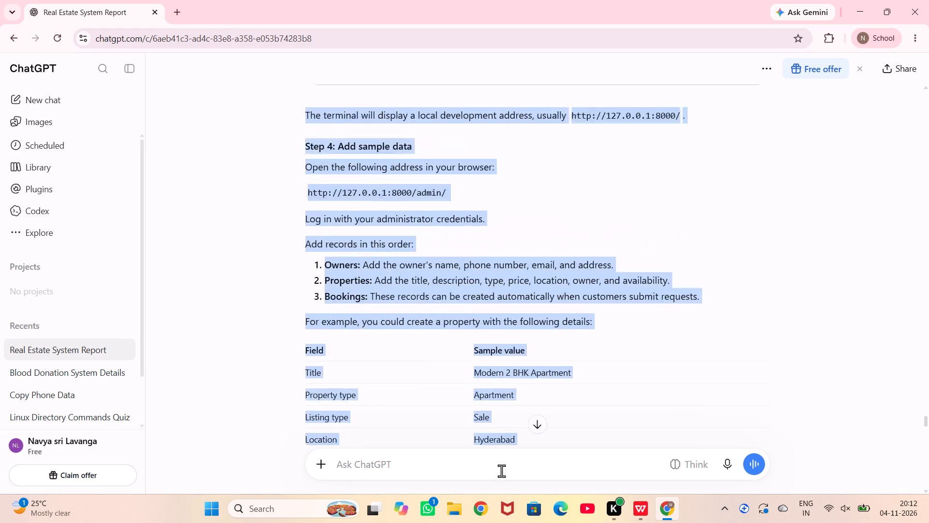
drag(501, 471, 487, 377)
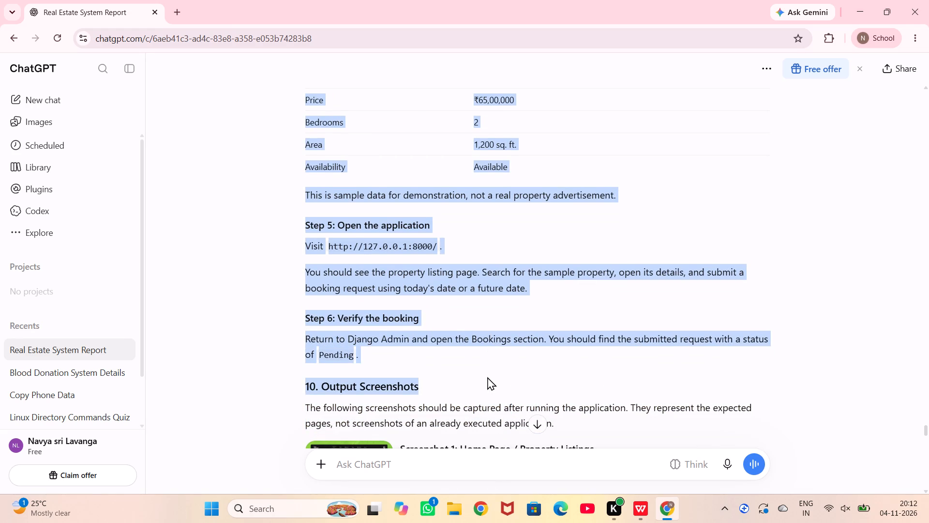
drag(487, 377, 469, 365)
key(ctrl+c)
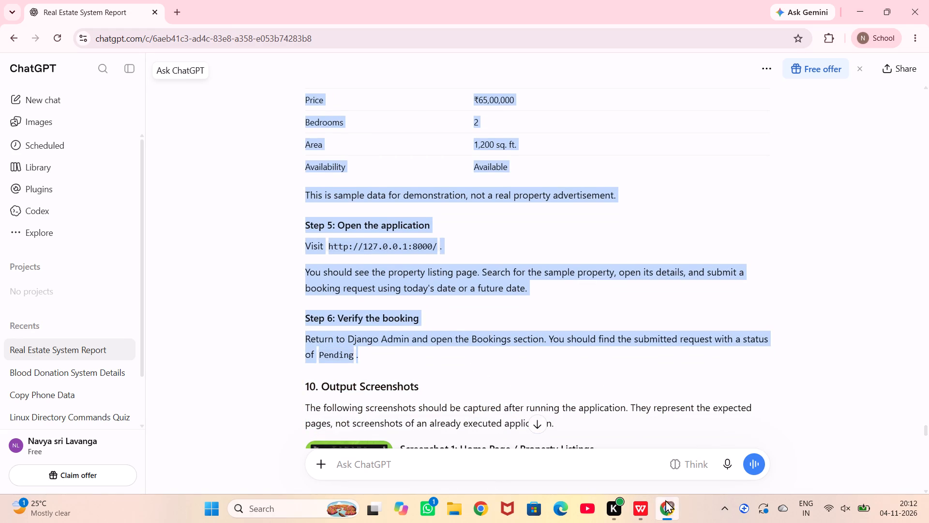
In Djangoo project.docx in WPS Office, delete the old 7. Database Schema section and everything after it, below the 6.3 process table.
click(643, 511)
scroll(451, 394, down, 2)
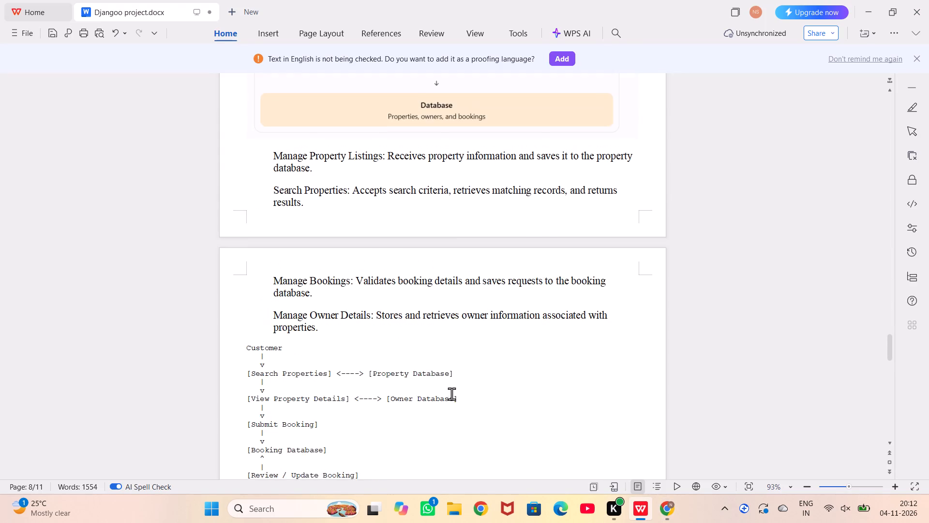
scroll(451, 394, down, 3)
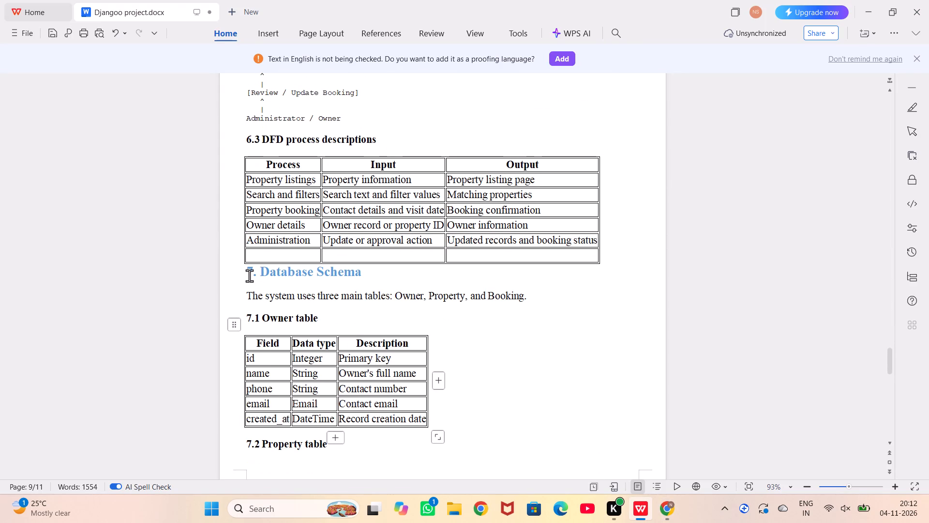
drag(244, 272, 333, 132)
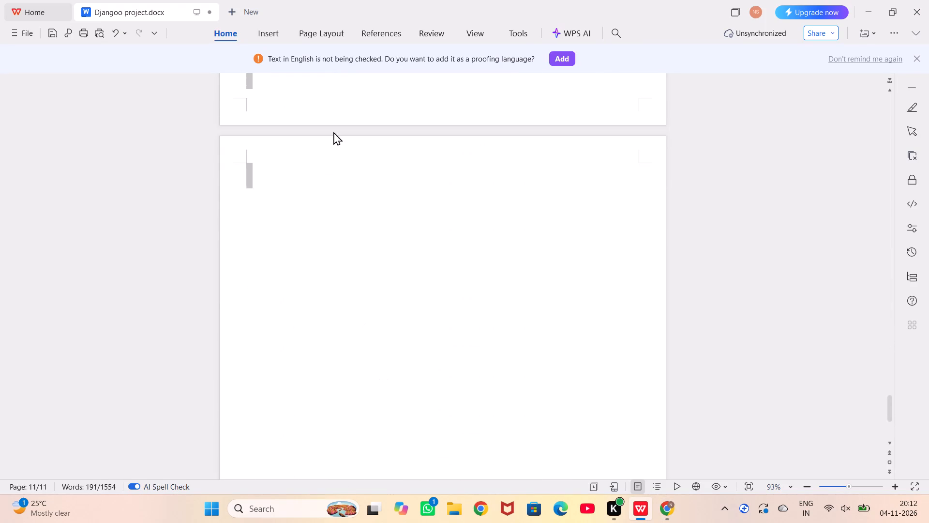
drag(333, 132, 330, 73)
key(BackSpace)
scroll(330, 73, up, 1)
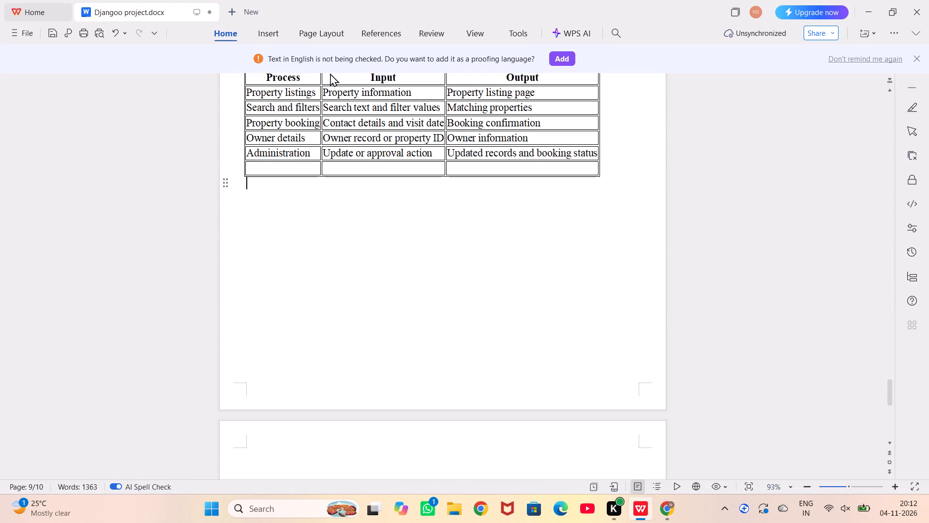
scroll(330, 73, up, 2)
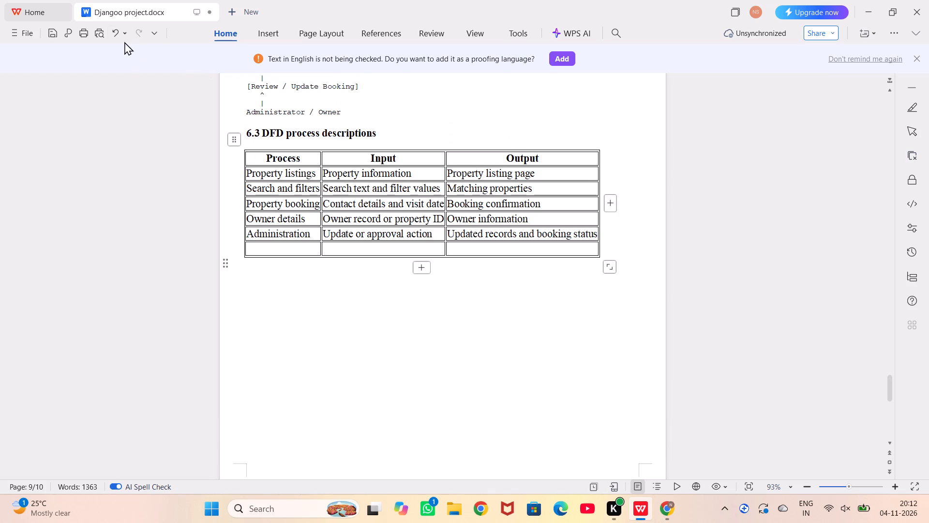
click(111, 34)
scroll(398, 338, up, 3)
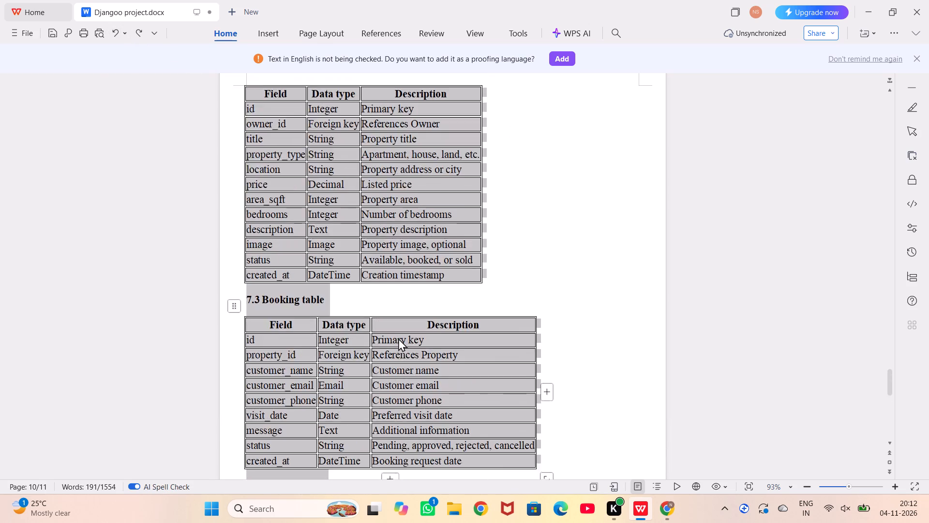
scroll(398, 338, up, 5)
key(BackSpace)
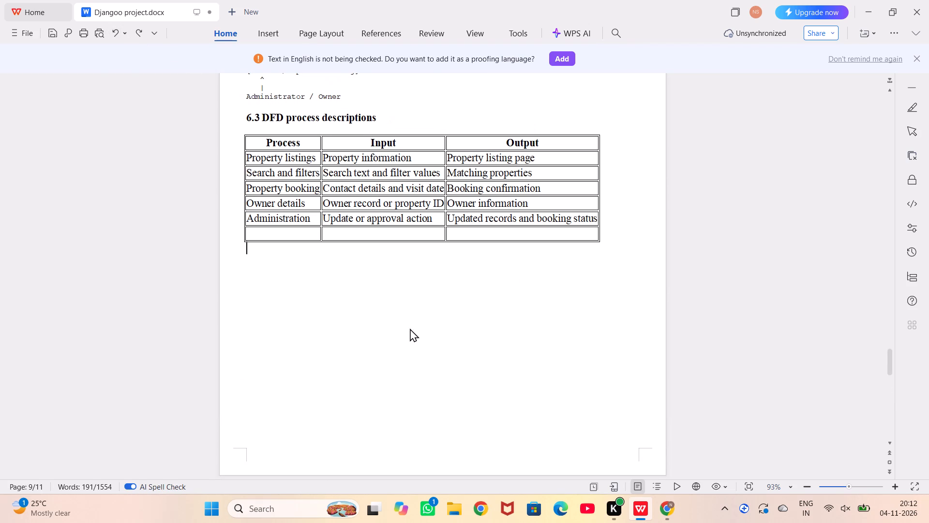
Add two new lines below the 6.3 DFD process descriptions table and paste the copied report content there.
key(Return)
key(Return)
key(ctrl+v)
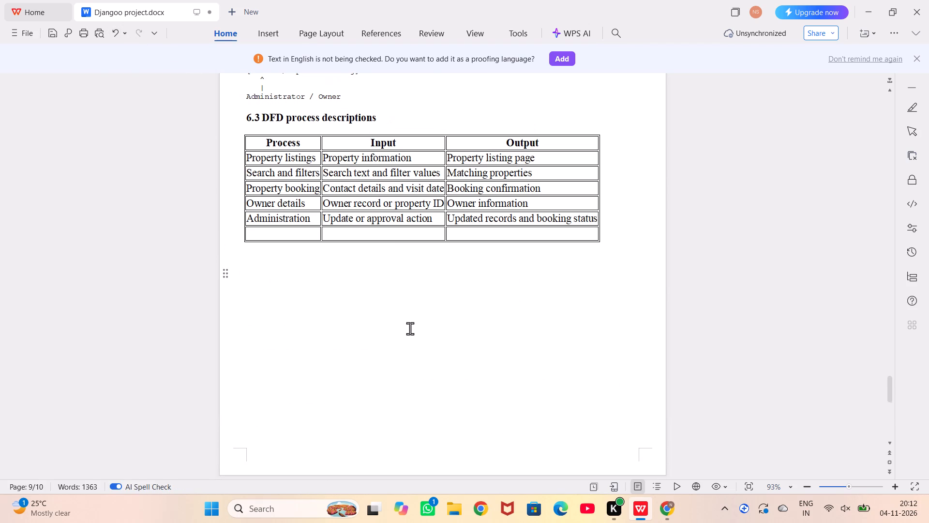
Format the pasted 7. Database Schema heading in Times New Roman with blue font colour.
scroll(410, 328, up, 12)
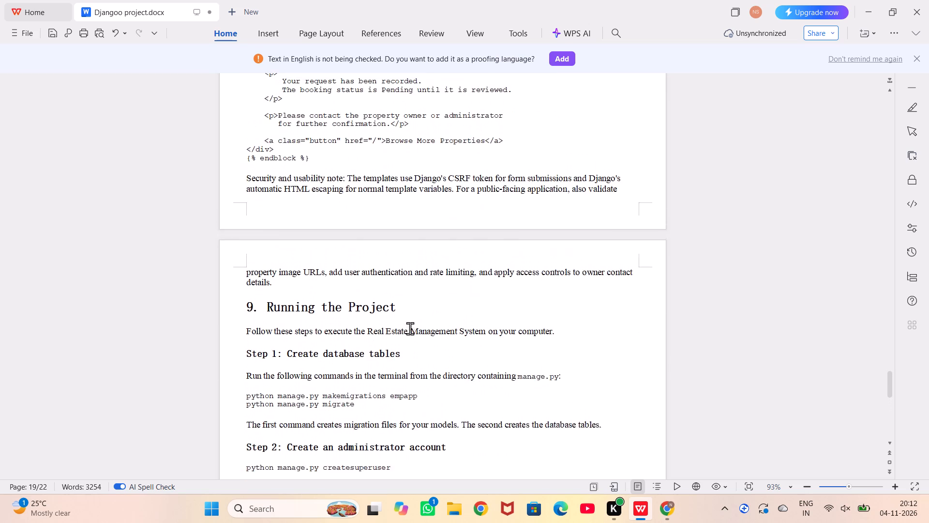
scroll(410, 328, up, 14)
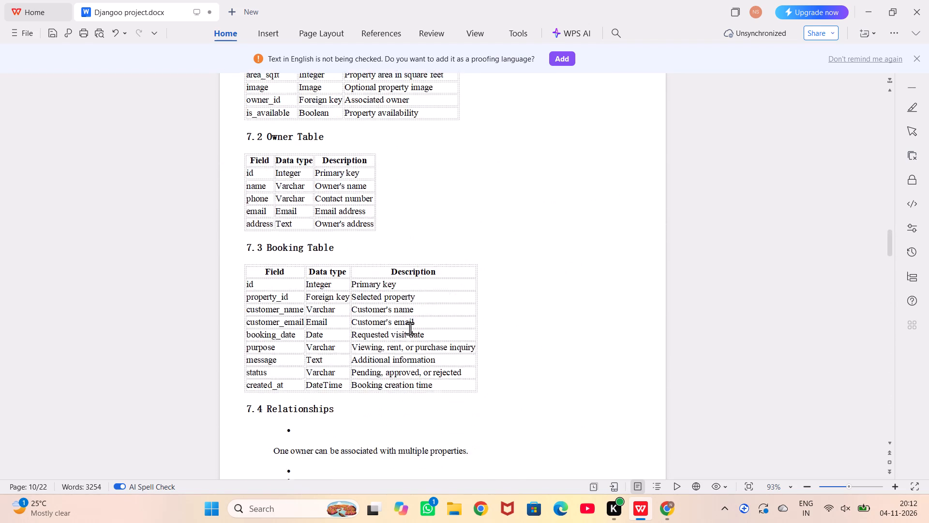
scroll(410, 328, up, 10)
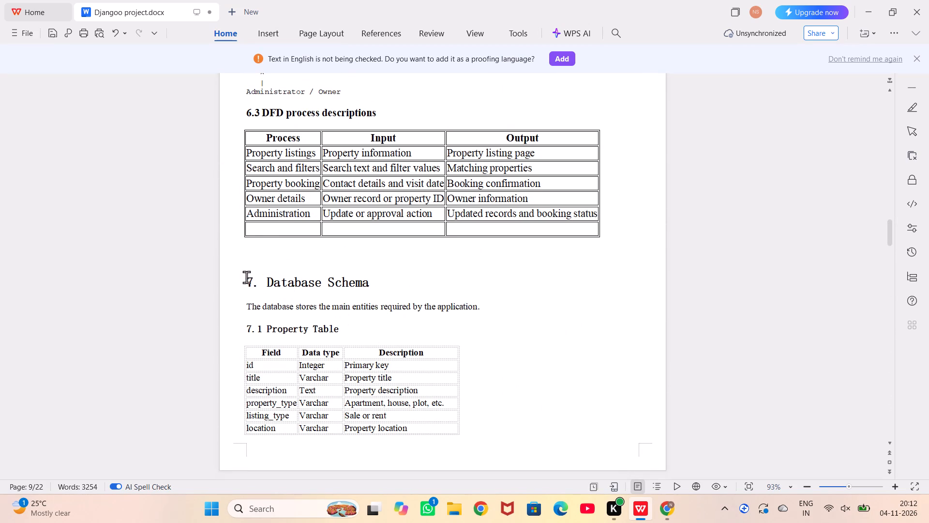
drag(246, 277, 408, 287)
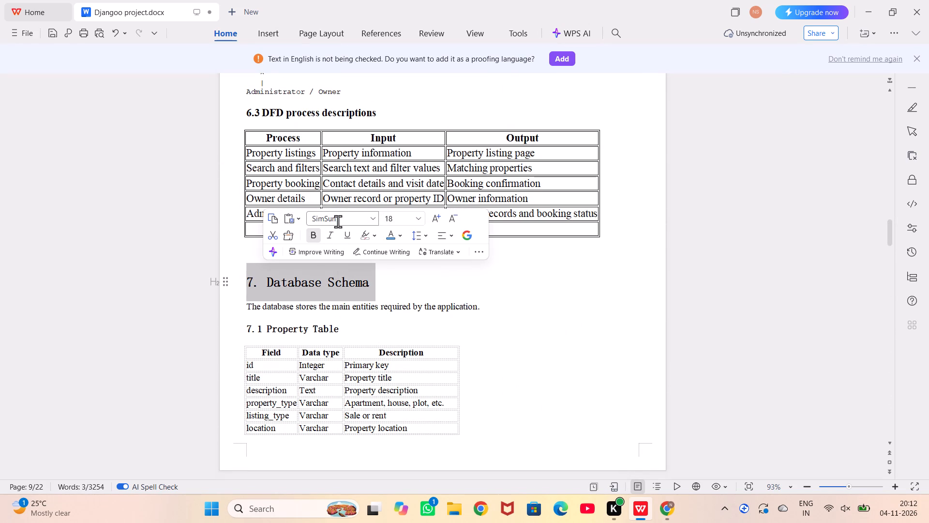
click(338, 221)
key(BackSpace)
text(tim)
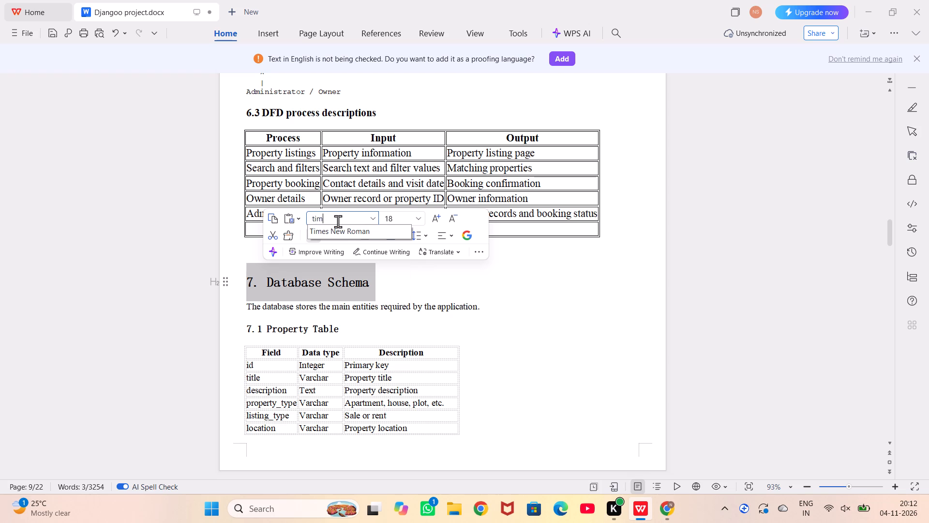
click(336, 236)
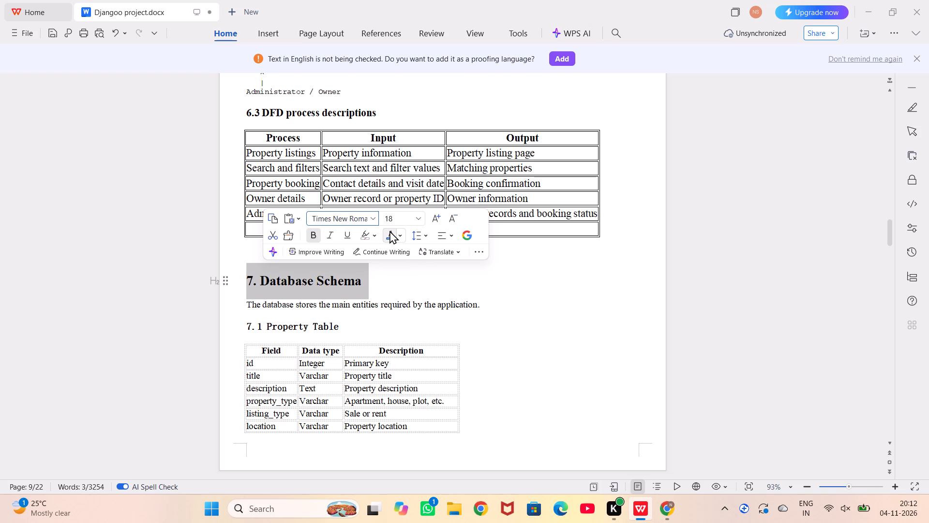
click(390, 231)
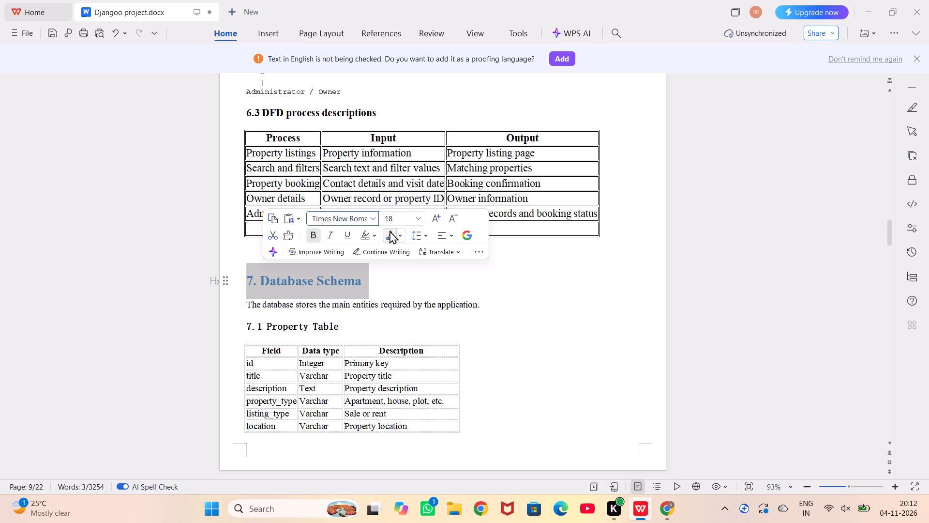
click(509, 310)
Format the text from below the 7. Database Schema heading through the 8.1 Project Setup heading in Times New Roman, size 14.
drag(247, 301, 444, 497)
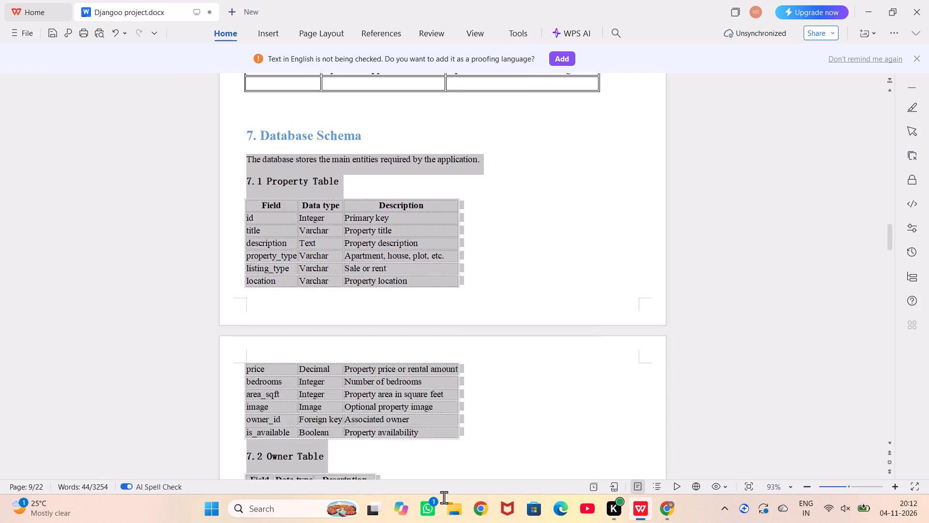
drag(444, 497, 424, 435)
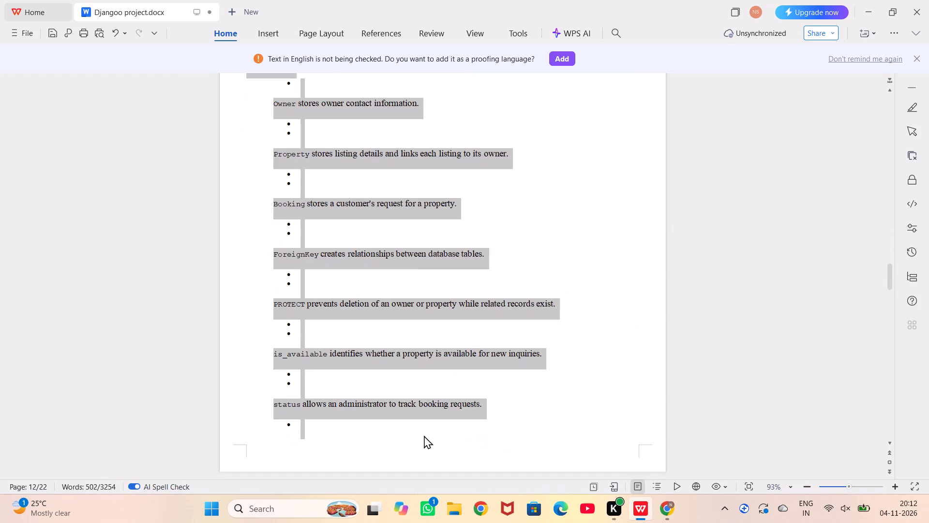
drag(424, 435, 412, 486)
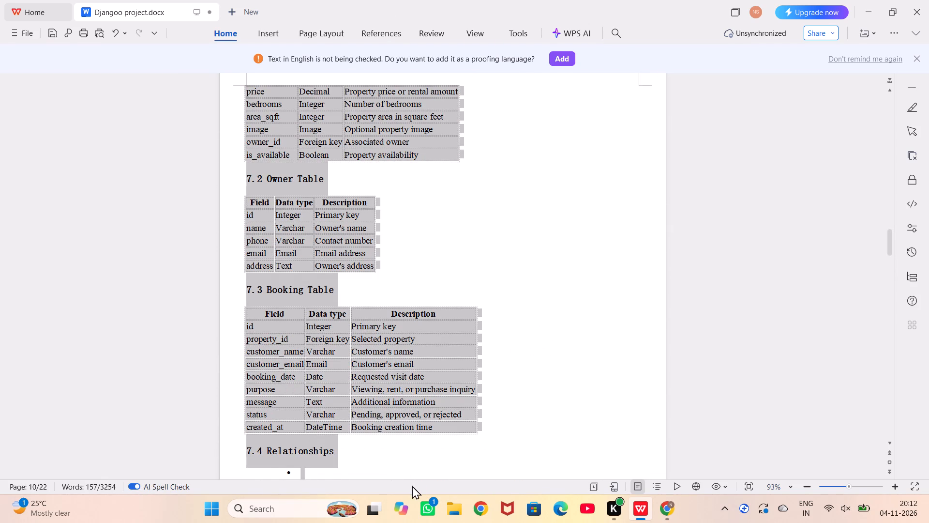
drag(412, 486, 425, 478)
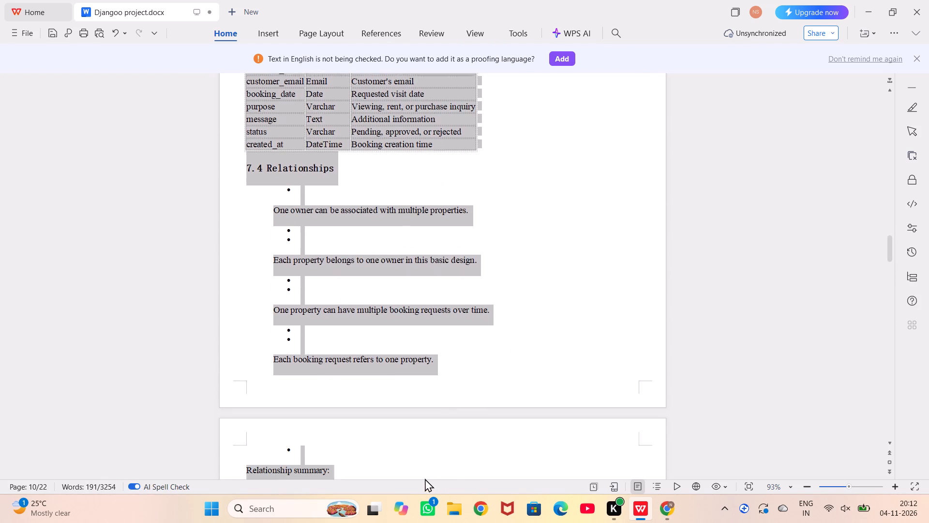
drag(425, 478, 427, 420)
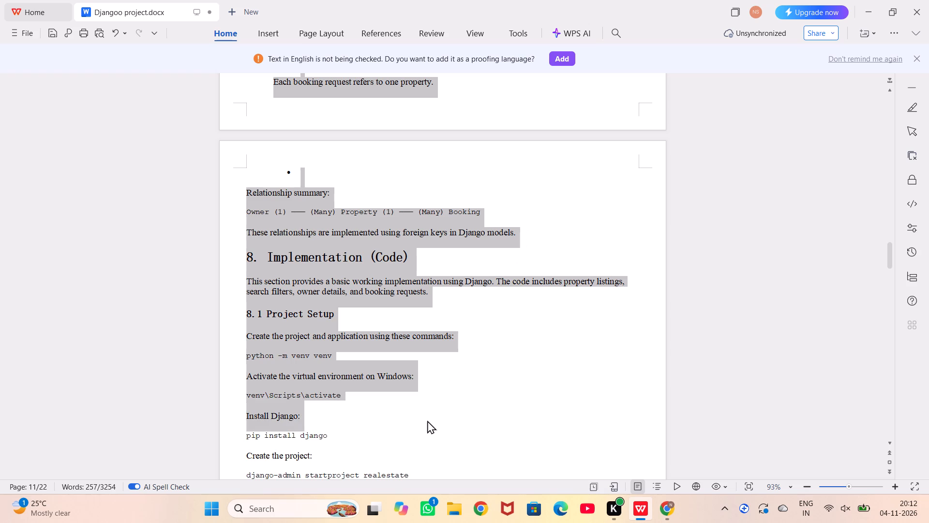
drag(427, 420, 410, 315)
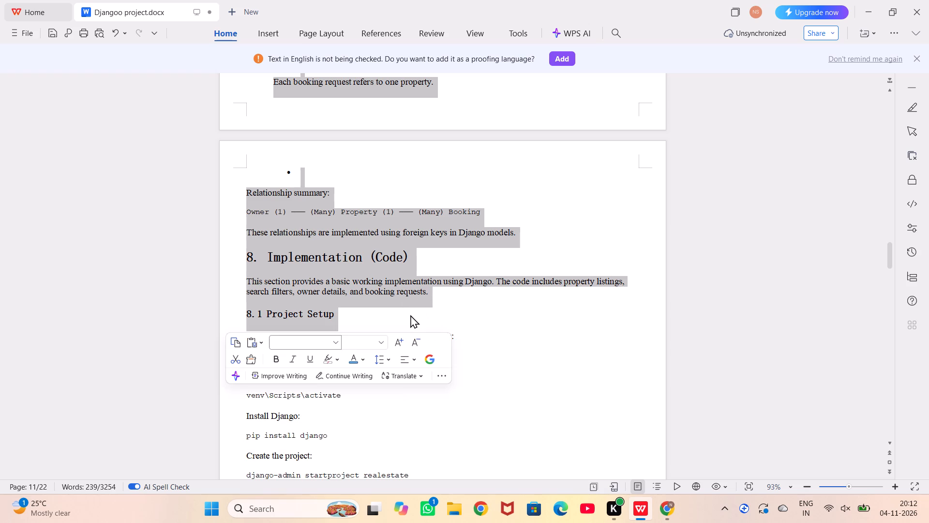
click(313, 339)
text(tim)
click(309, 357)
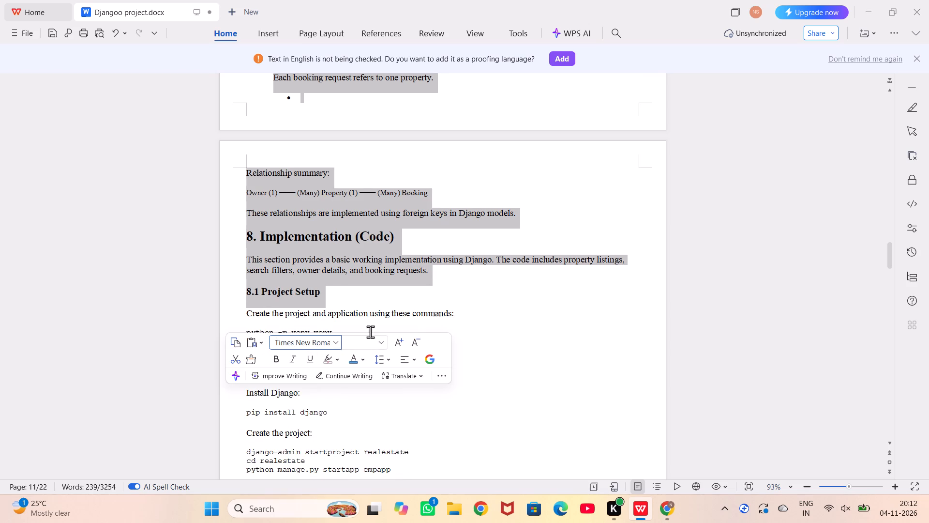
click(380, 343)
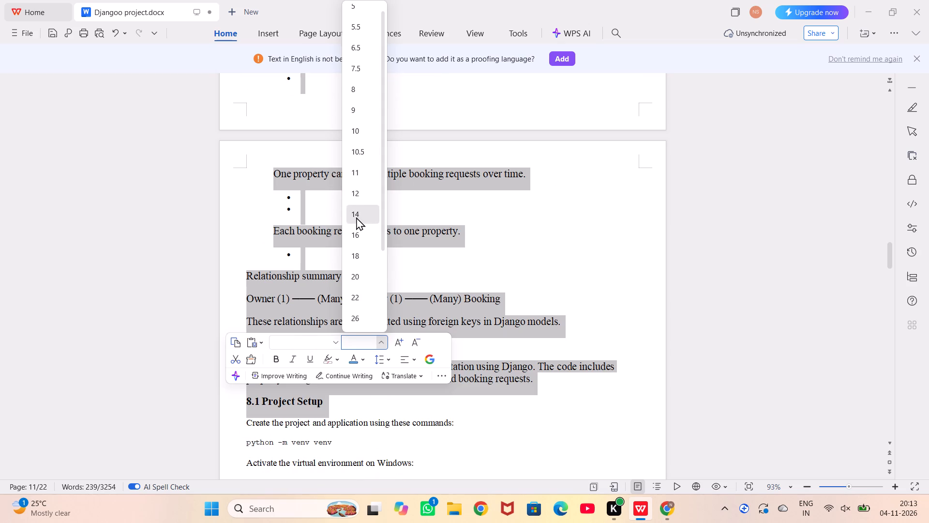
click(356, 217)
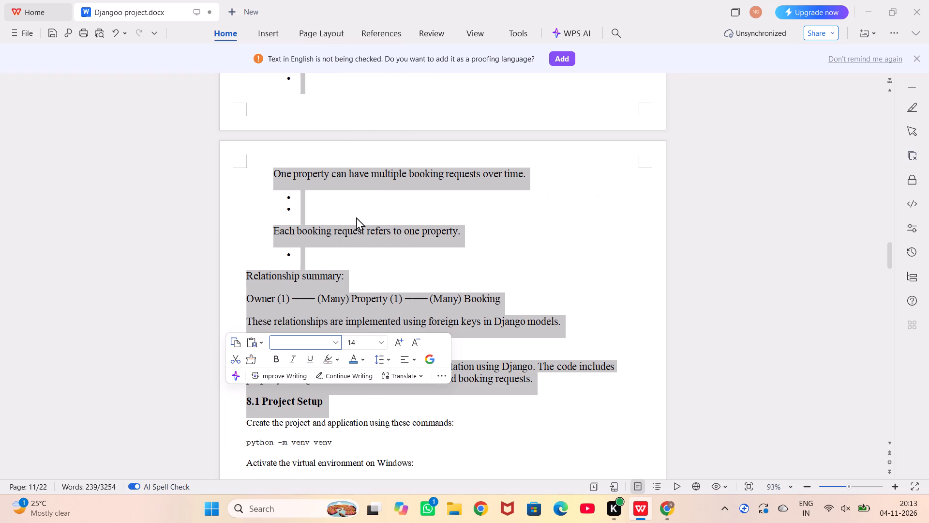
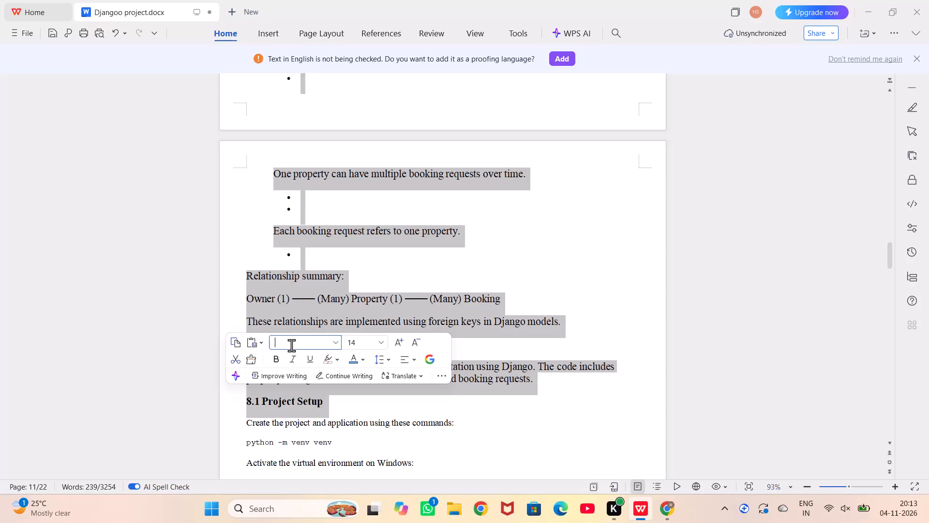
Format the 8. Implementation (Code) heading with blue font colour and size 18.
click(404, 398)
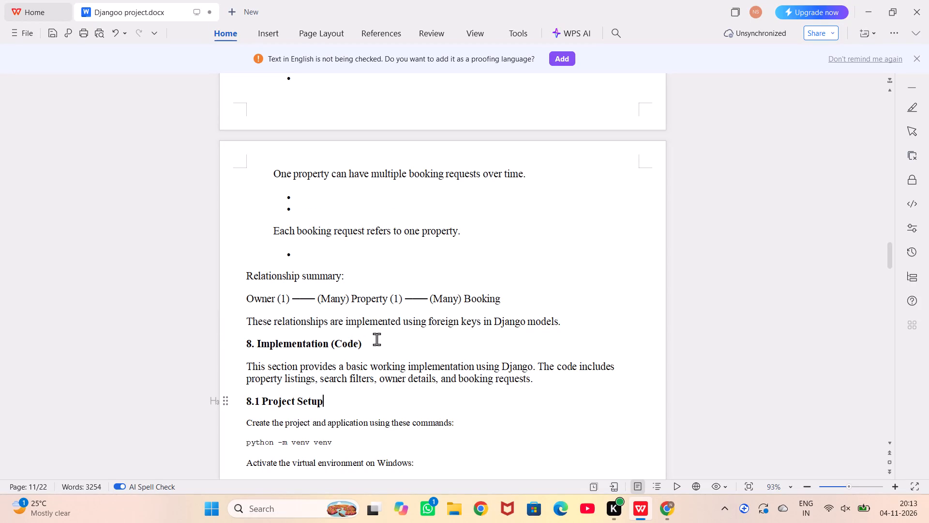
drag(378, 339, 231, 347)
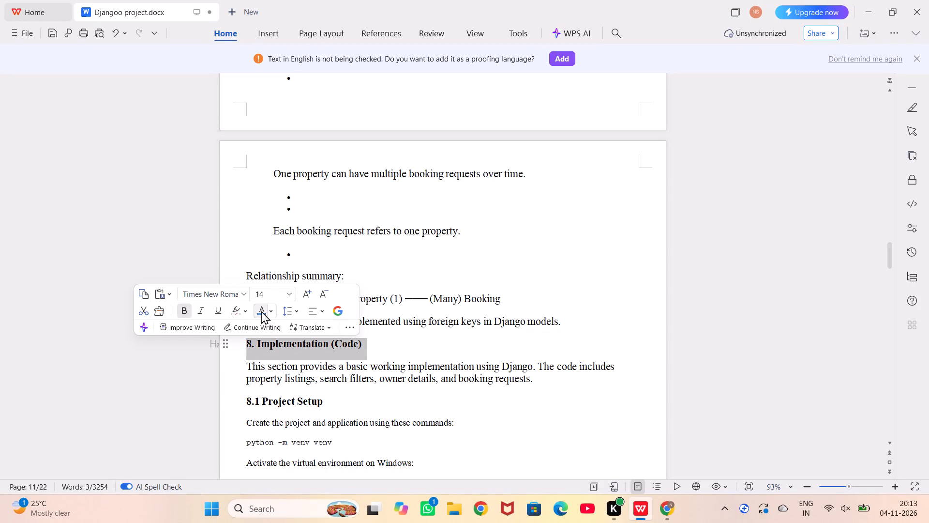
click(261, 311)
click(289, 291)
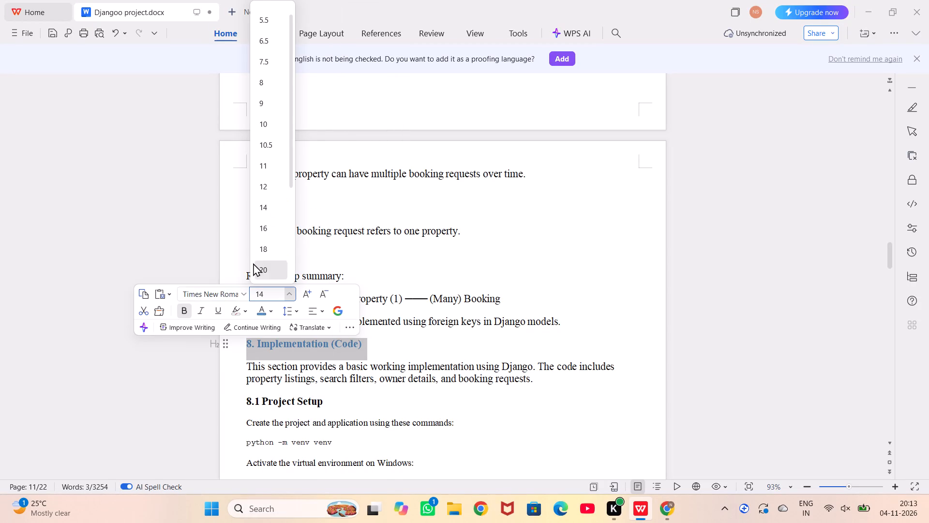
click(260, 253)
Delete the empty bullets around the two booking-request statements in section 7.4 Relationships, up to the line about each property's owner.
click(375, 257)
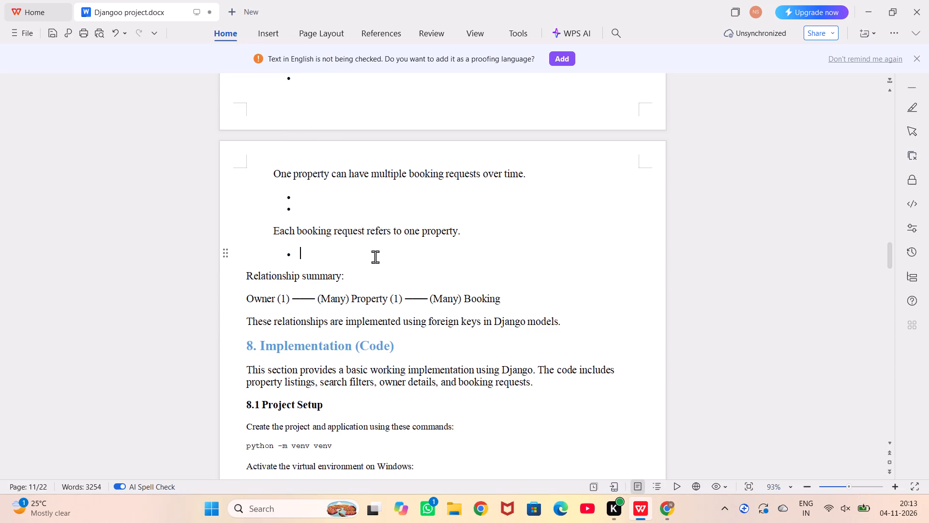
key(BackSpace)
key(BackSpace)
key(BackSpace)
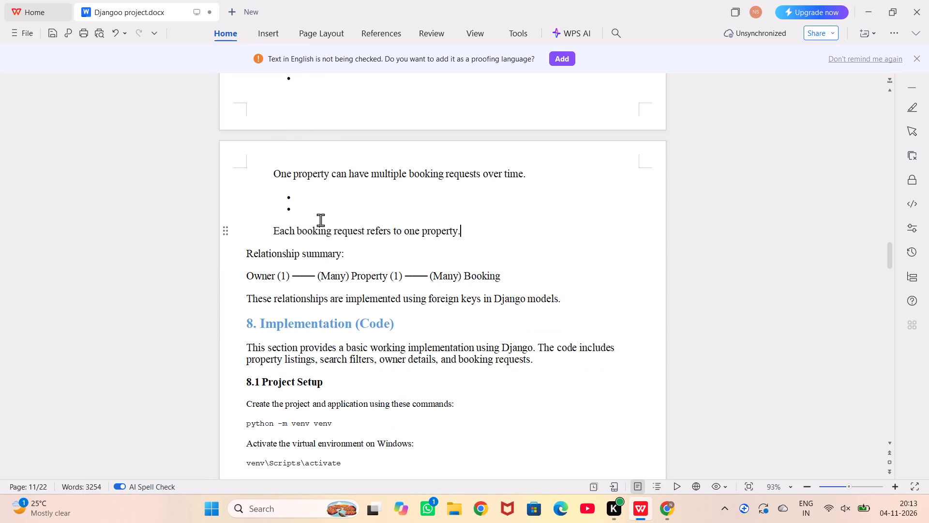
click(319, 218)
key(BackSpace)
key(BackSpace)
key(BackSpace)
key(BackSpace)
scroll(319, 218, up, 1)
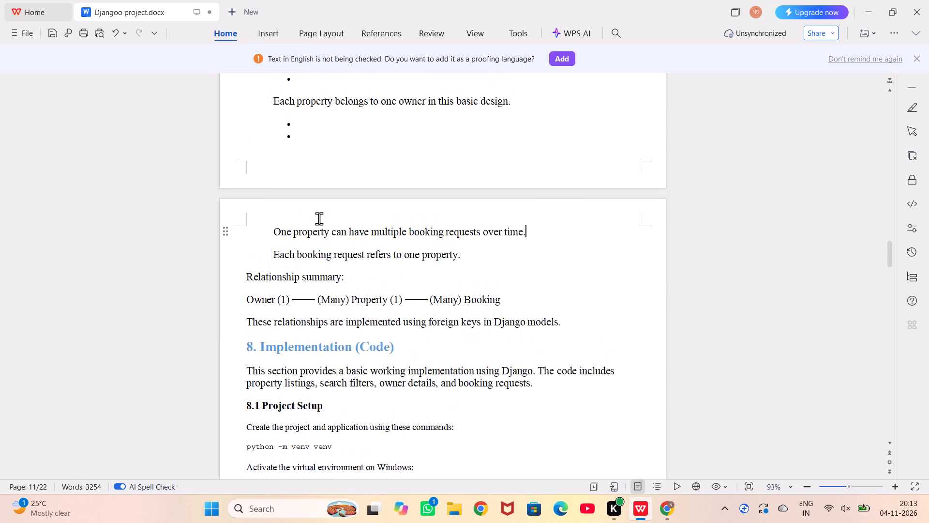
scroll(319, 218, up, 2)
click(321, 196)
key(BackSpace)
key(BackSpace)
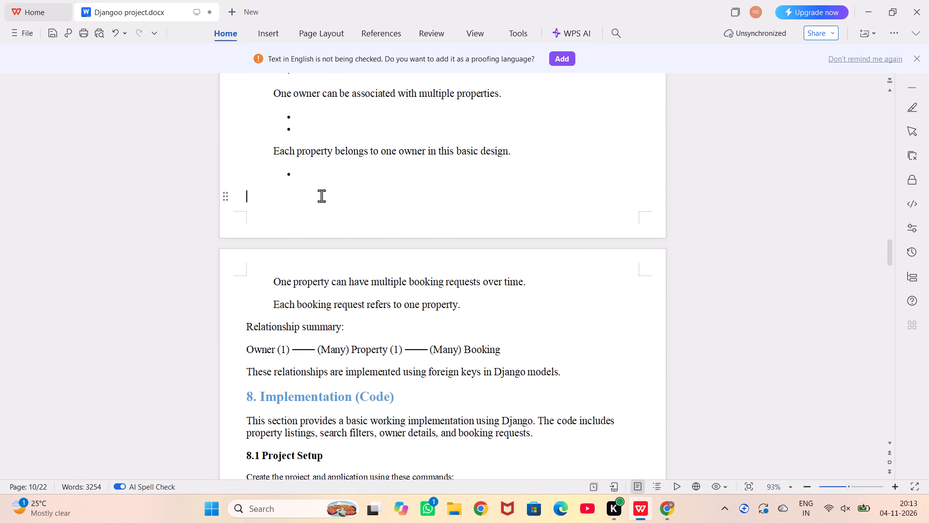
key(BackSpace)
key(BackSpace)
Delete the remaining empty bullets above and below the "One owner can be associated with multiple properties" line under 7.4 Relationships.
scroll(321, 196, up, 2)
click(316, 215)
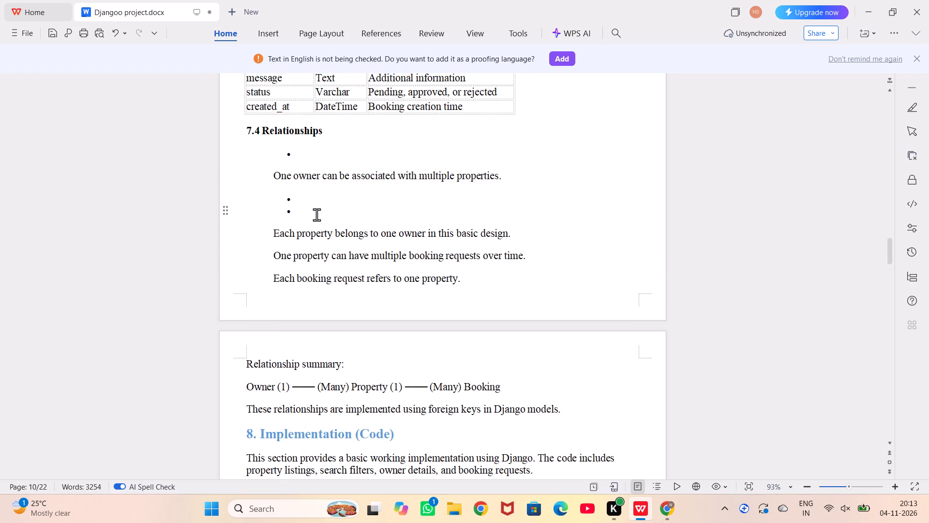
key(BackSpace)
key(BackSpace)
key(BackSpace)
key(BackSpace)
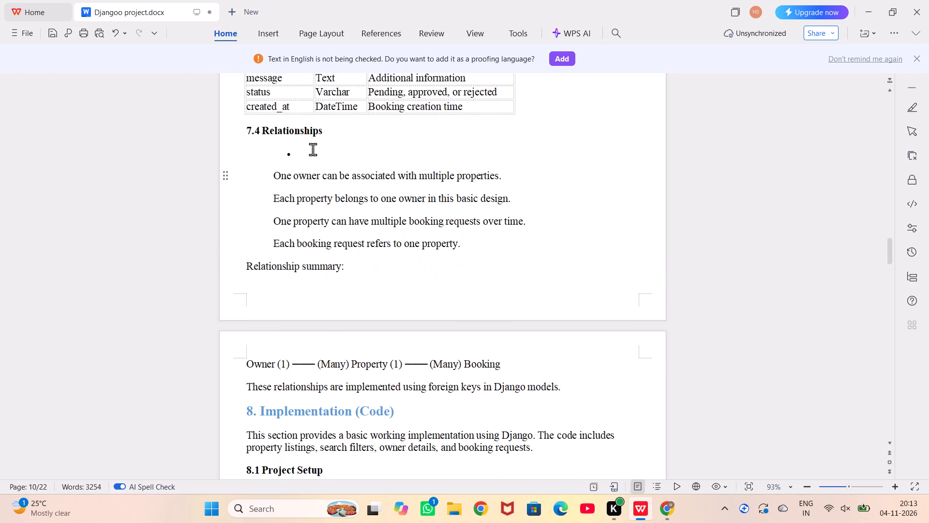
click(313, 151)
key(BackSpace)
key(BackSpace)
key(BackSpace)
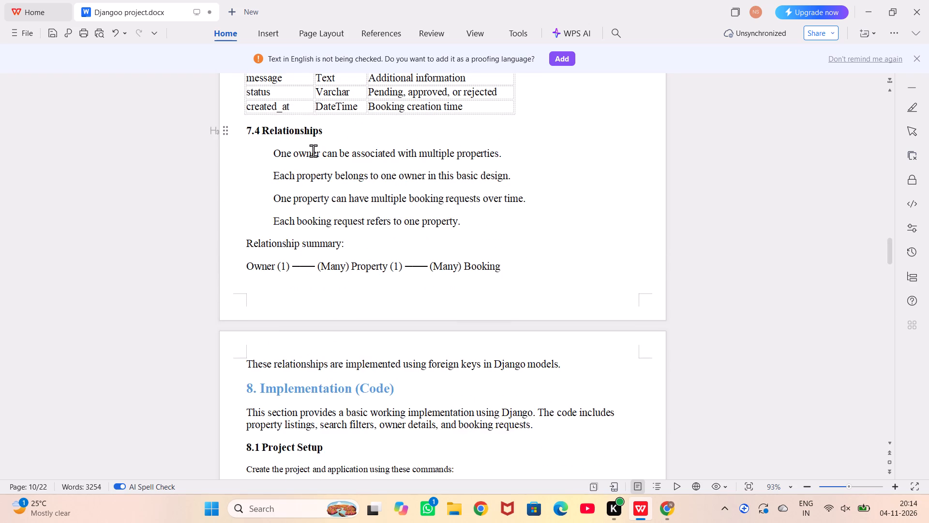
Apply borders to all cells of the 7.3 Booking Table.
scroll(313, 151, up, 3)
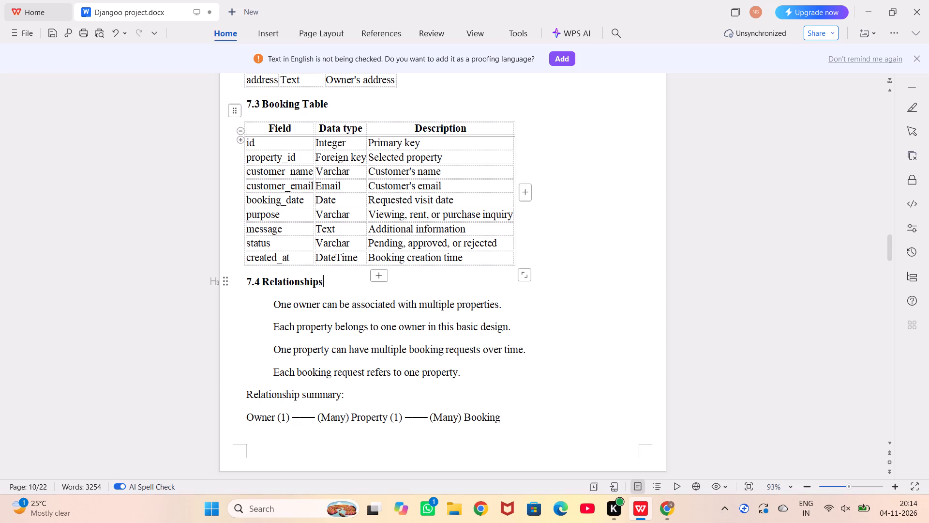
drag(246, 125, 487, 257)
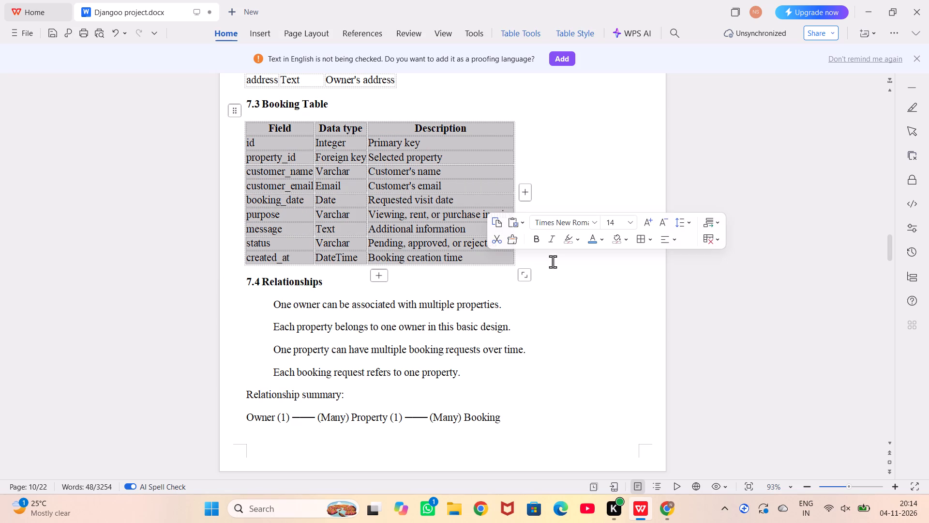
click(638, 240)
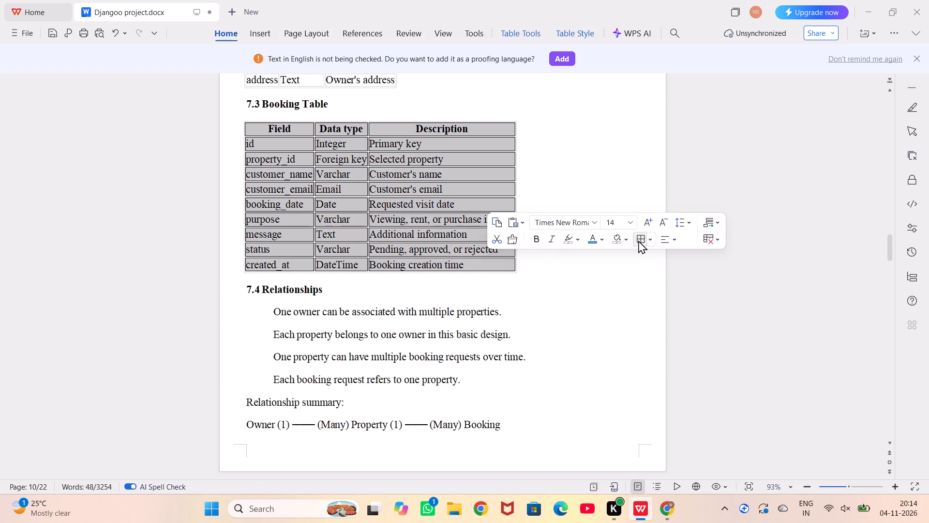
click(565, 346)
Apply borders to all cells of the 7.2 Owner Table.
scroll(565, 346, up, 3)
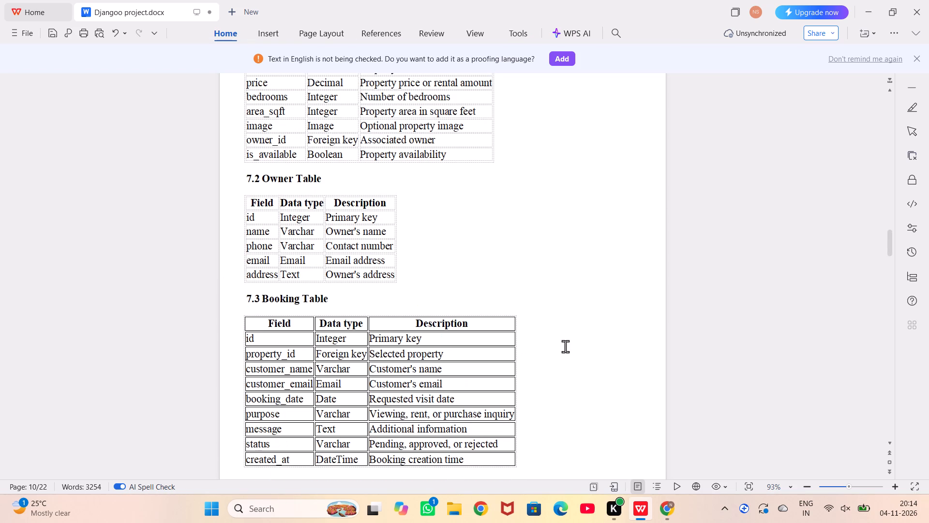
scroll(456, 293, up, 1)
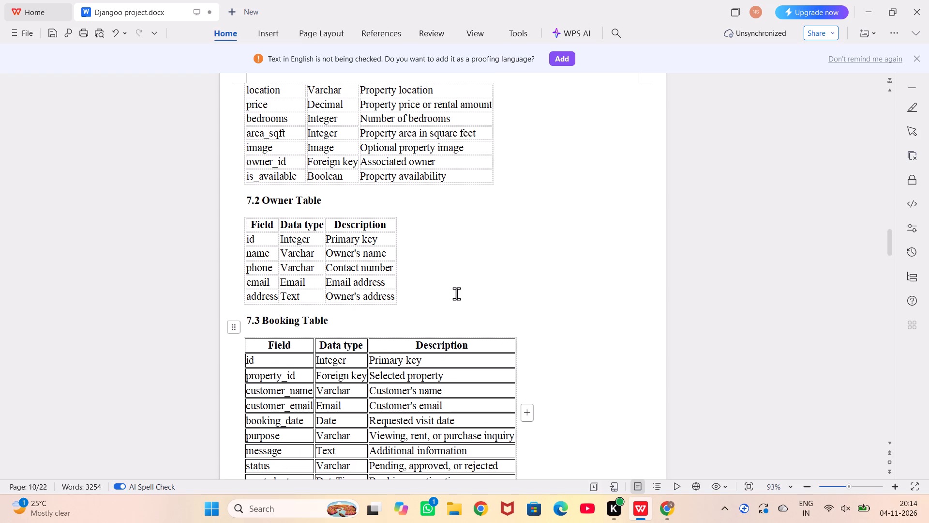
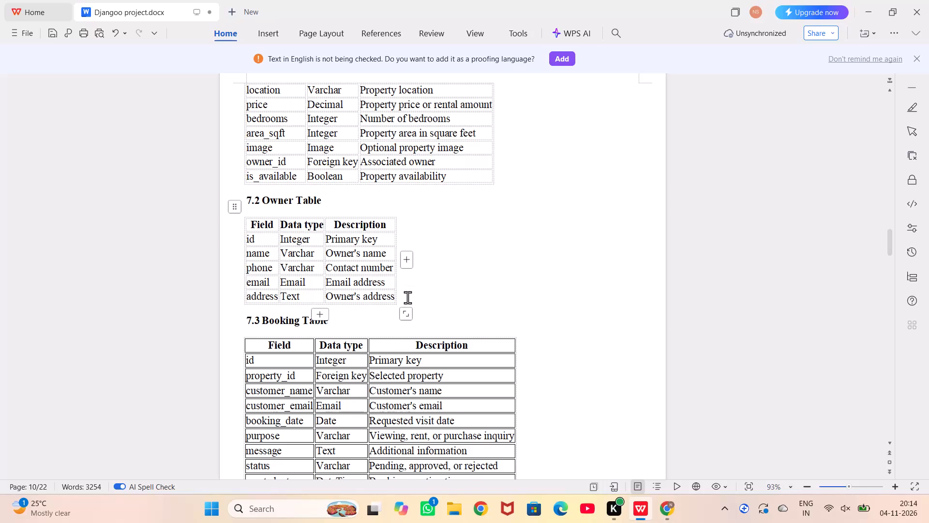
Apply borders to all cells of the 7.2 Owner Table.
drag(407, 297, 260, 219)
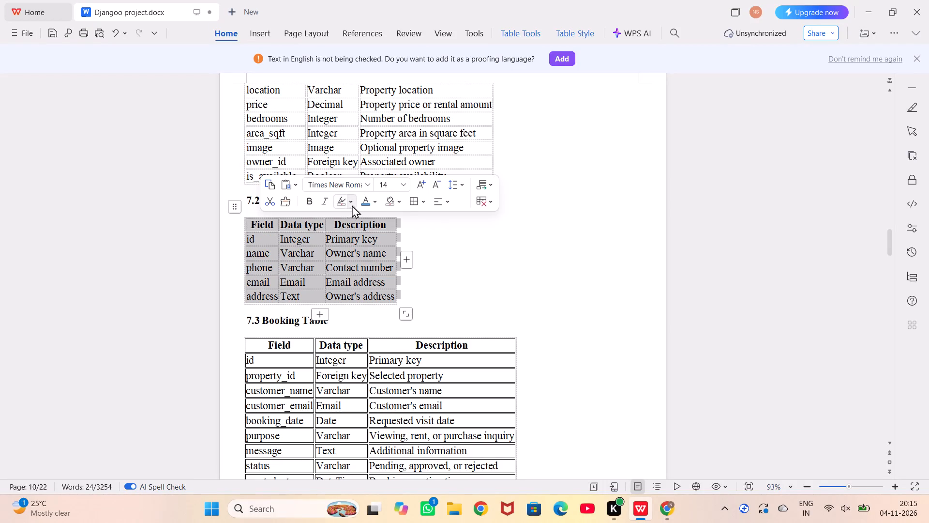
click(415, 200)
click(459, 306)
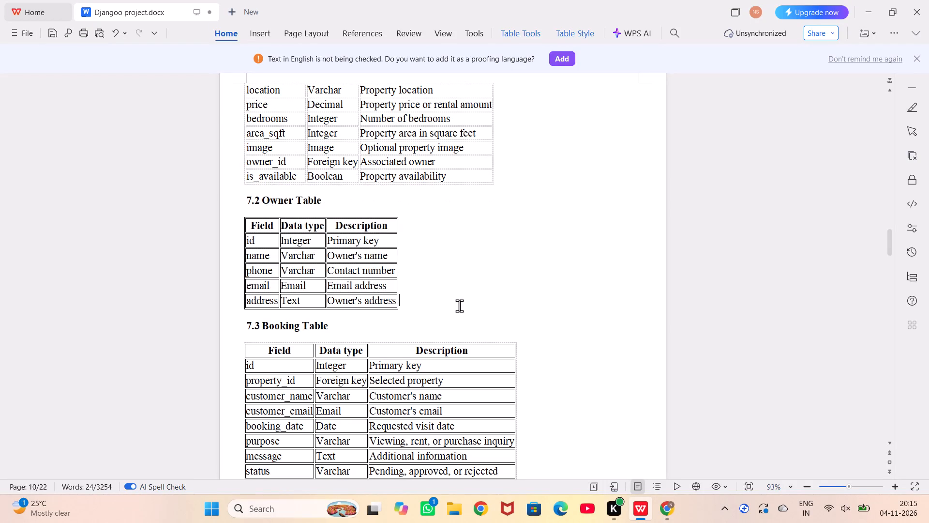
Apply borders to all cells of the 7.1 Property Table, including the rows that continue on the following page.
scroll(459, 306, up, 2)
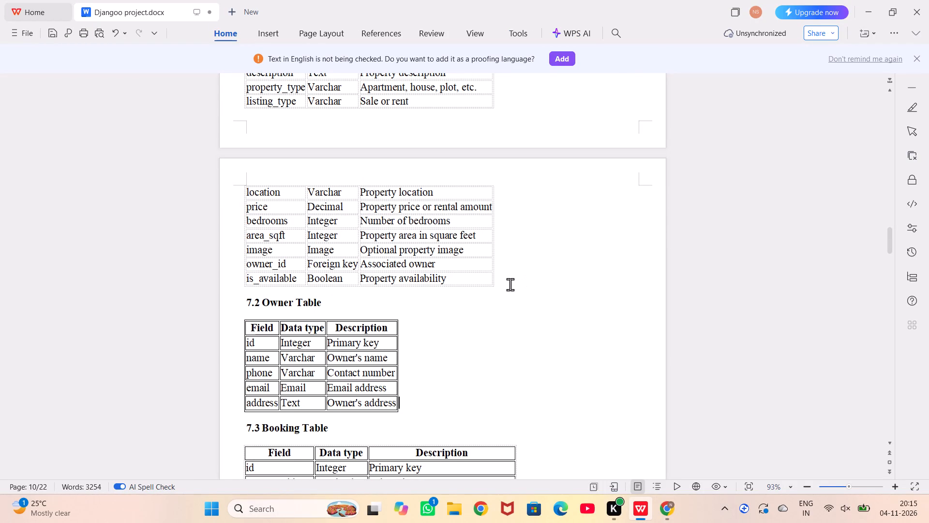
drag(510, 284, 240, 88)
scroll(529, 227, up, 1)
drag(510, 395, 253, 185)
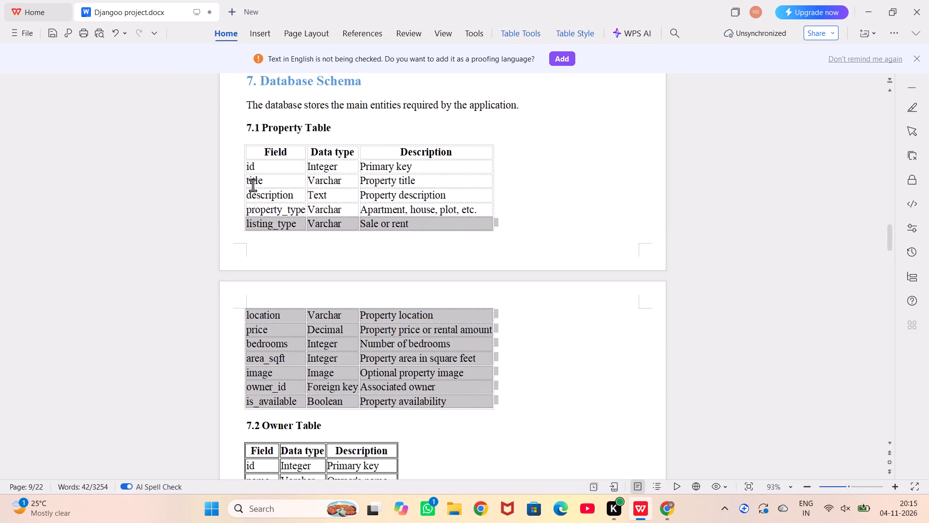
drag(253, 185, 244, 156)
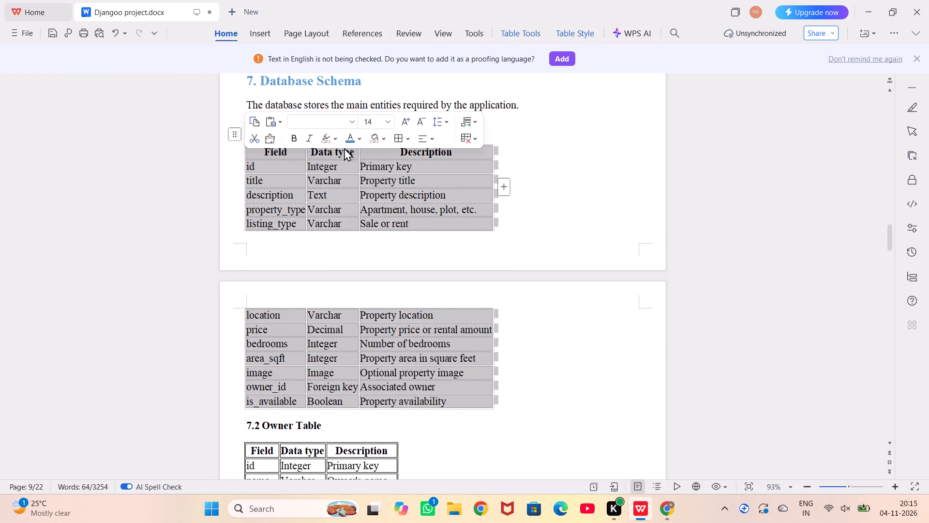
click(396, 139)
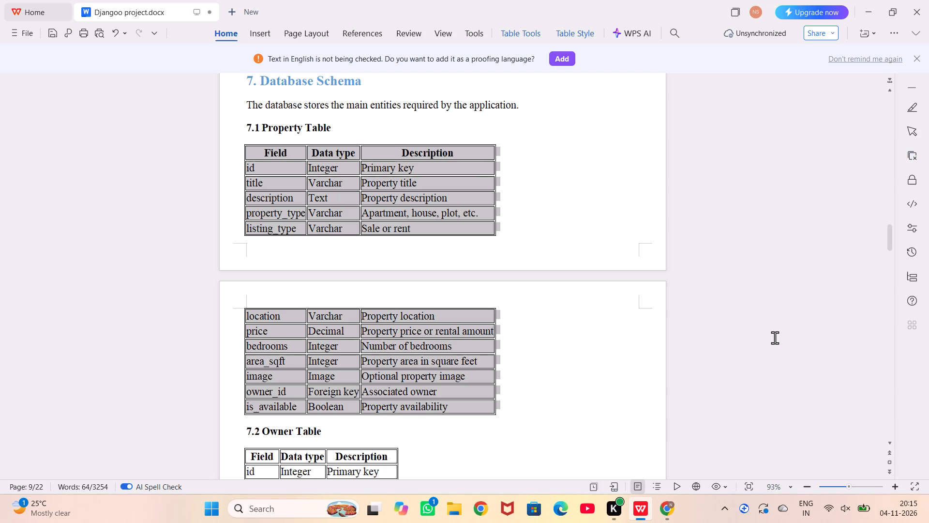
click(665, 264)
Change the font of the "8.2 Project Folder Structure" heading to Times New Roman.
scroll(665, 264, up, 4)
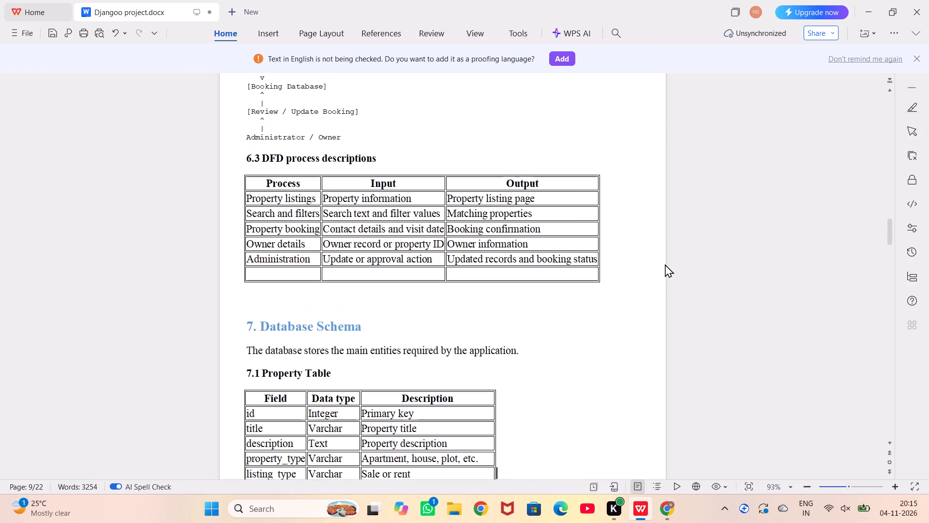
scroll(665, 264, down, 7)
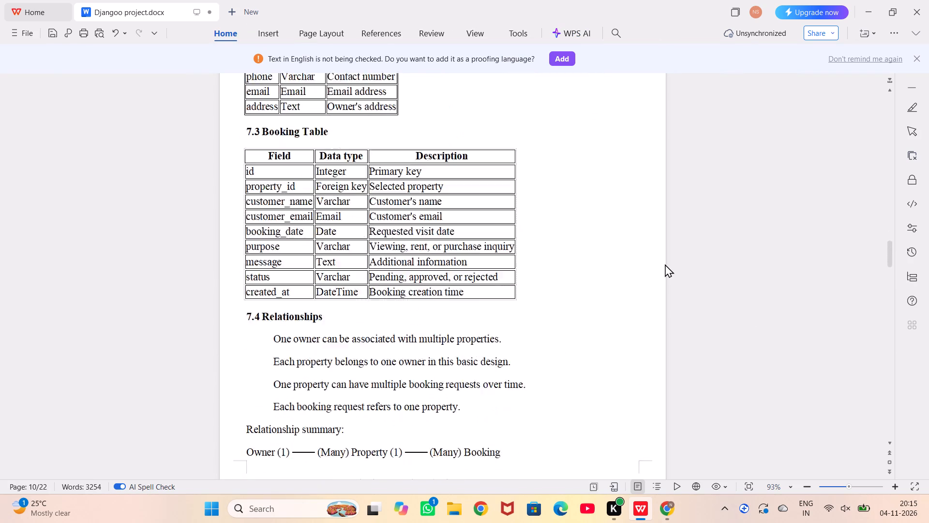
scroll(665, 264, down, 6)
scroll(665, 264, up, 3)
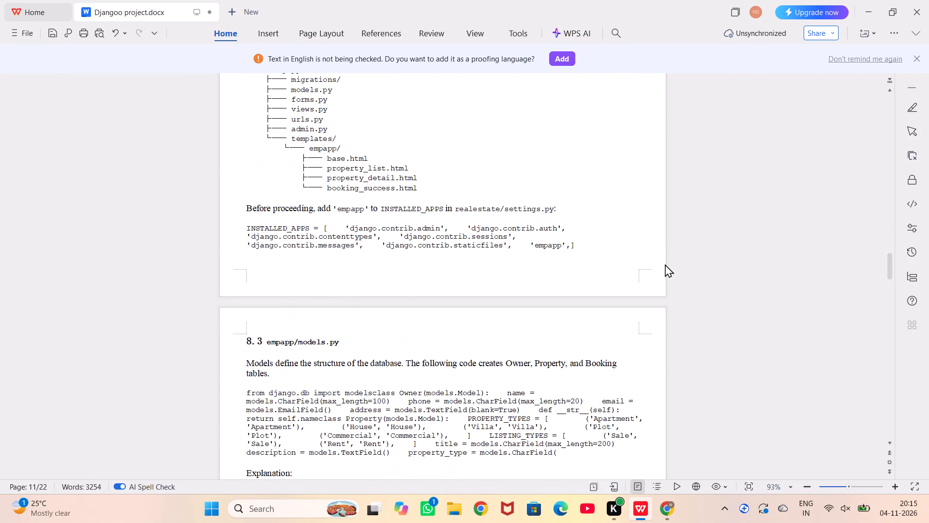
scroll(665, 264, up, 2)
scroll(416, 381, down, 1)
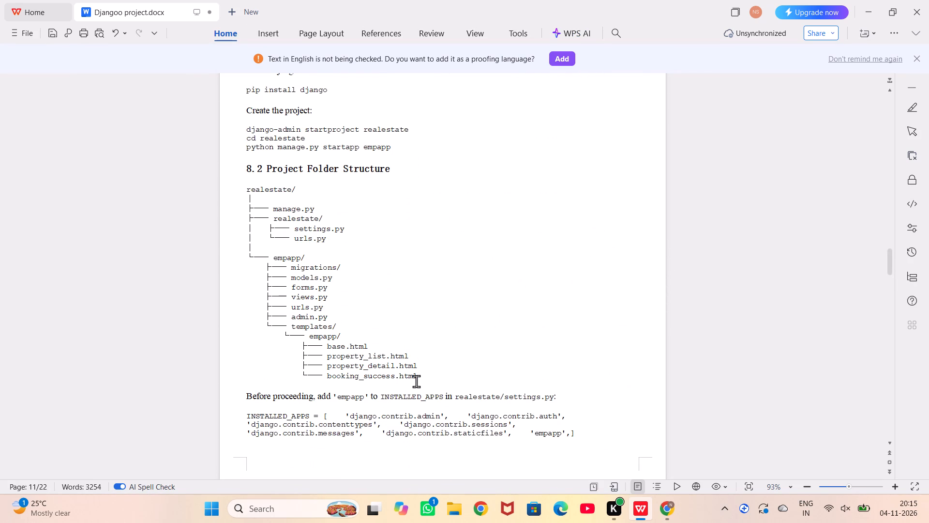
scroll(416, 381, down, 1)
scroll(415, 219, up, 1)
drag(403, 241, 229, 260)
drag(245, 245, 420, 245)
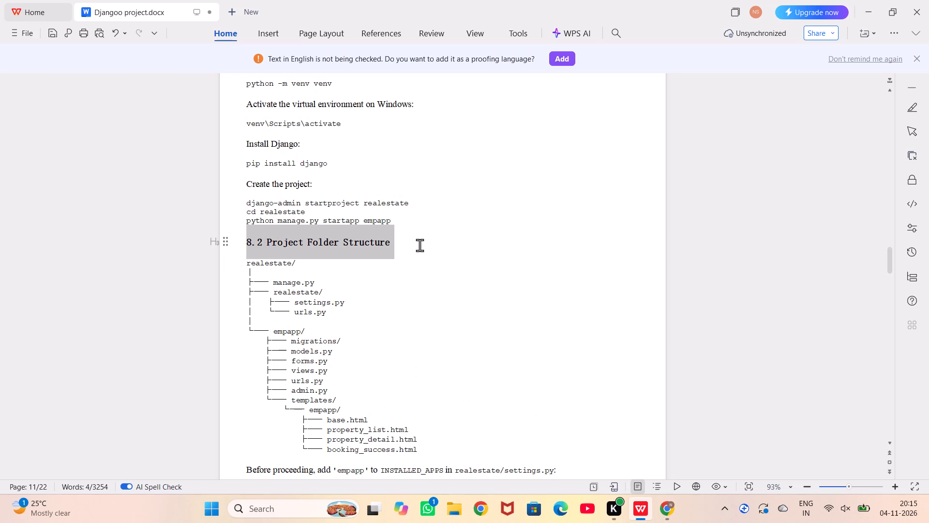
drag(420, 245, 424, 245)
click(367, 183)
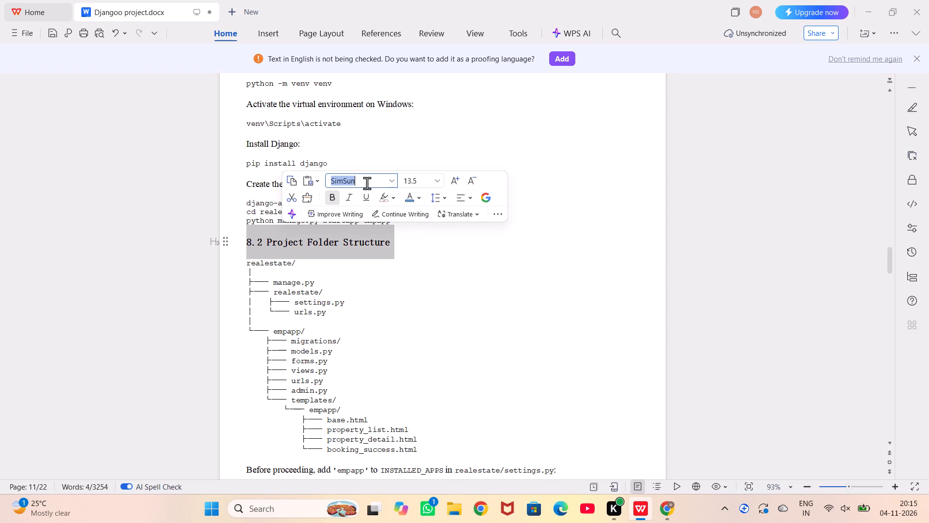
key(BackSpace)
text(ti)
click(375, 195)
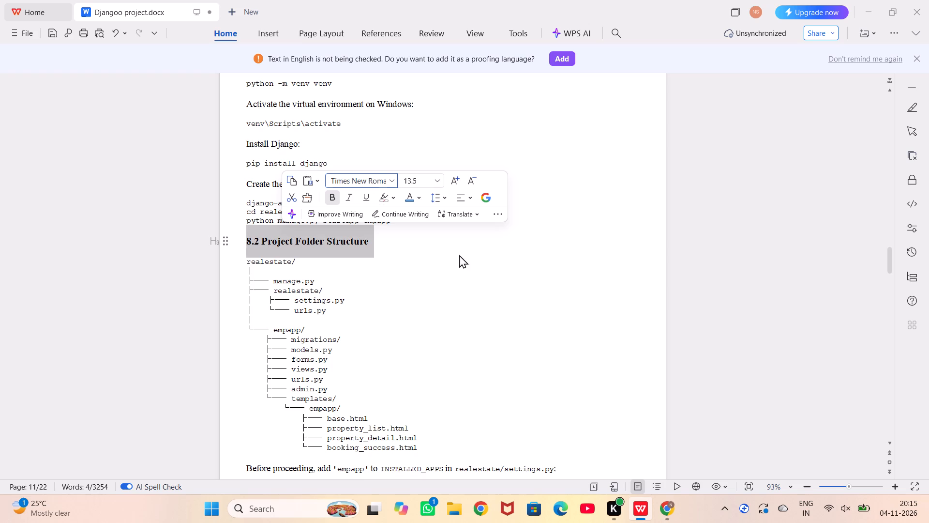
click(459, 267)
Set the "Install Django:" line in section 8.1 to font size 14.
scroll(459, 267, up, 1)
drag(330, 191, 256, 198)
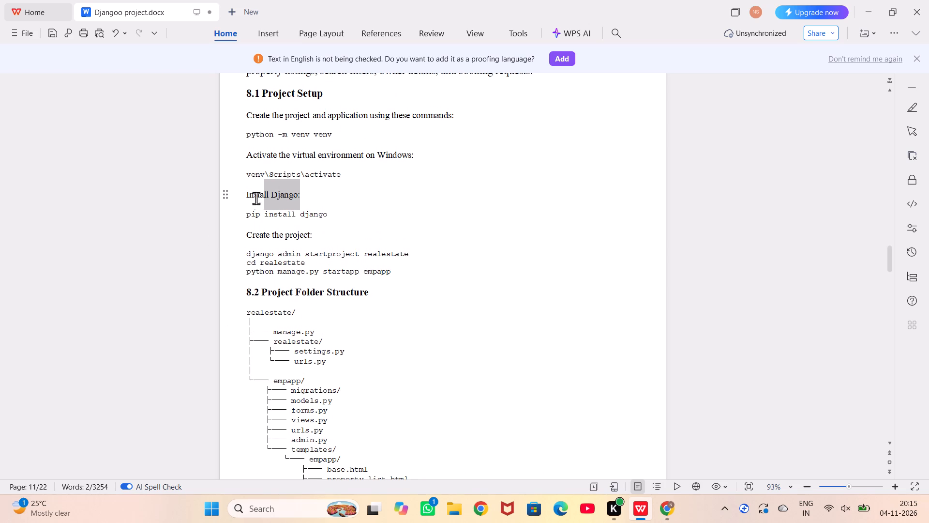
drag(256, 198, 236, 198)
click(230, 138)
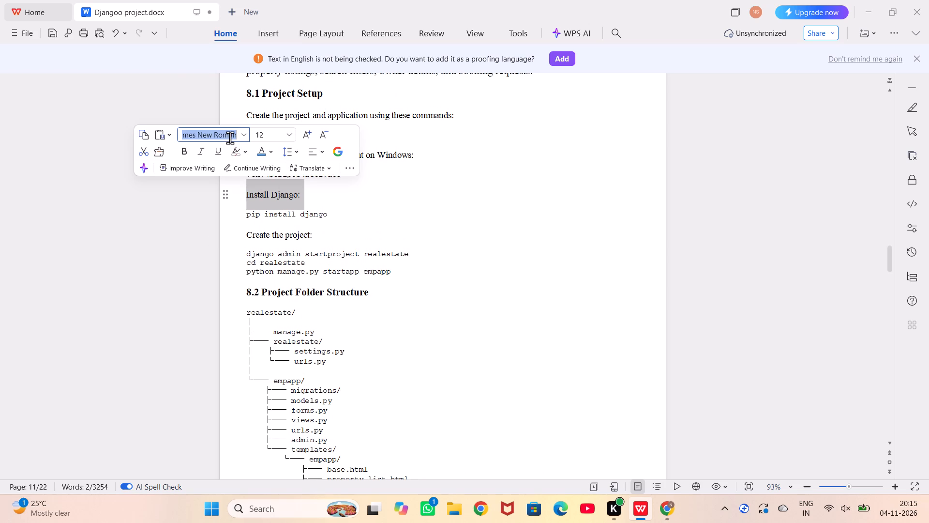
click(288, 138)
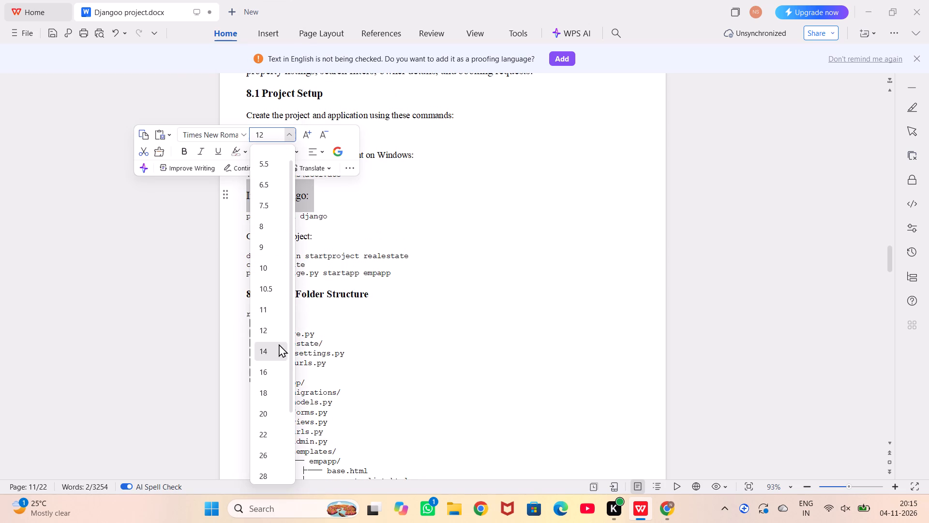
click(279, 344)
click(360, 240)
Set the "Activate the virtual environment on Windows:" line to font size 14.
scroll(360, 240, up, 1)
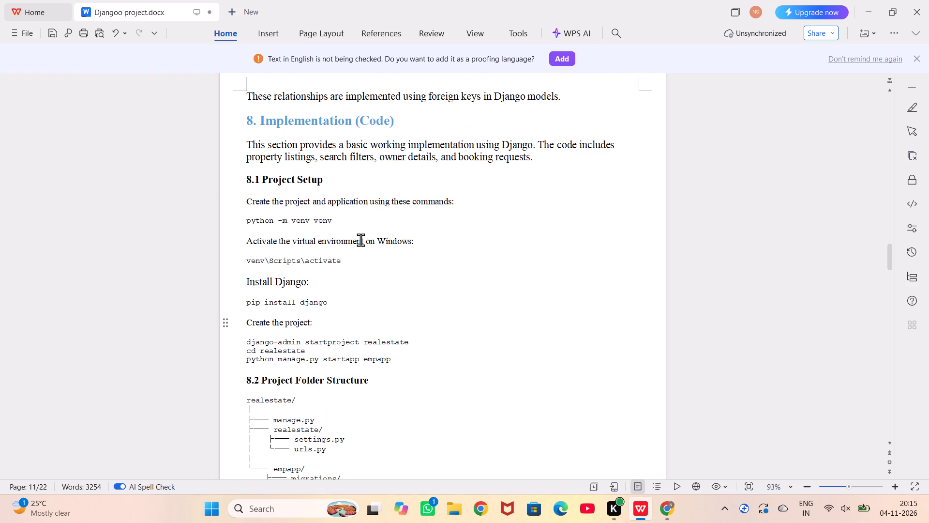
drag(423, 239, 239, 241)
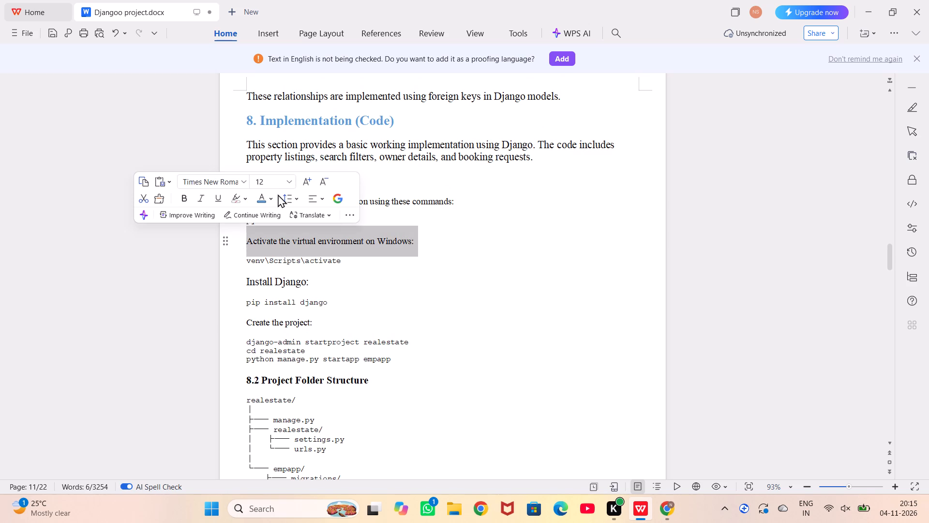
click(290, 183)
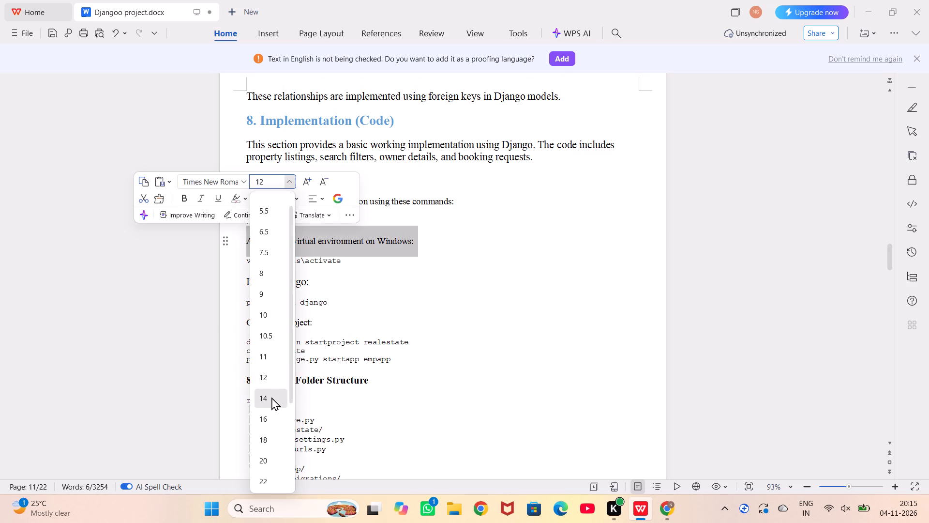
click(271, 397)
Set the "8.1 Project Setup" heading and the "Create the project and application using these commands:" line to font size 14.
drag(474, 198, 252, 180)
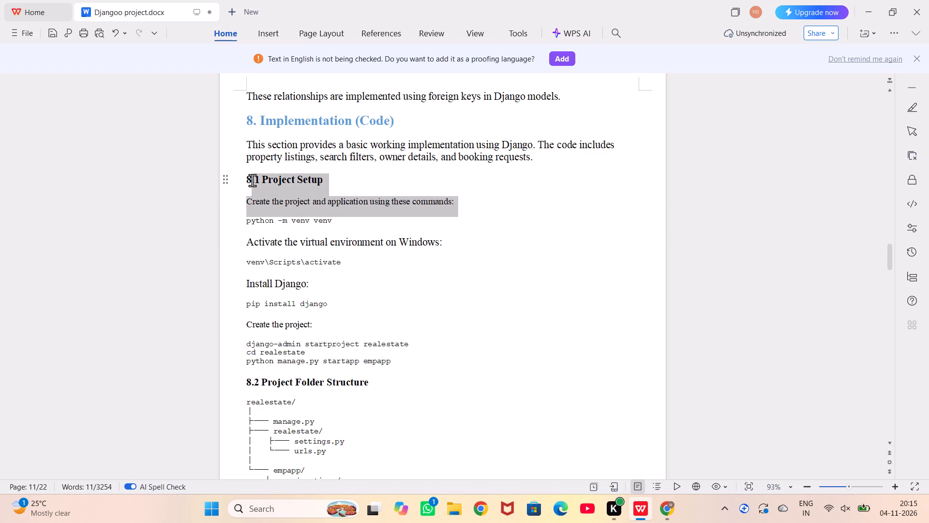
drag(252, 180, 241, 179)
click(291, 130)
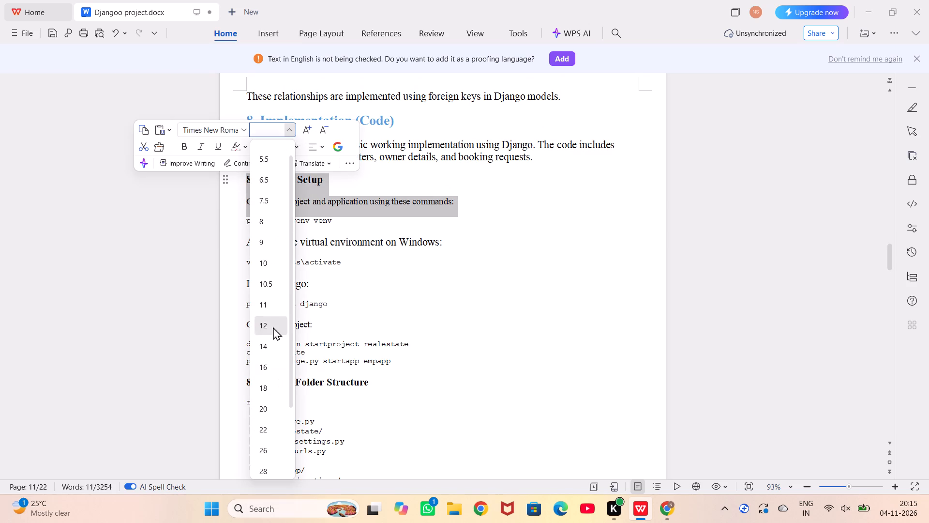
click(273, 343)
click(501, 313)
Format the "8.3 empapp/models.py" heading and its introductory paragraph about models in Times New Roman, size 14.
scroll(501, 313, down, 1)
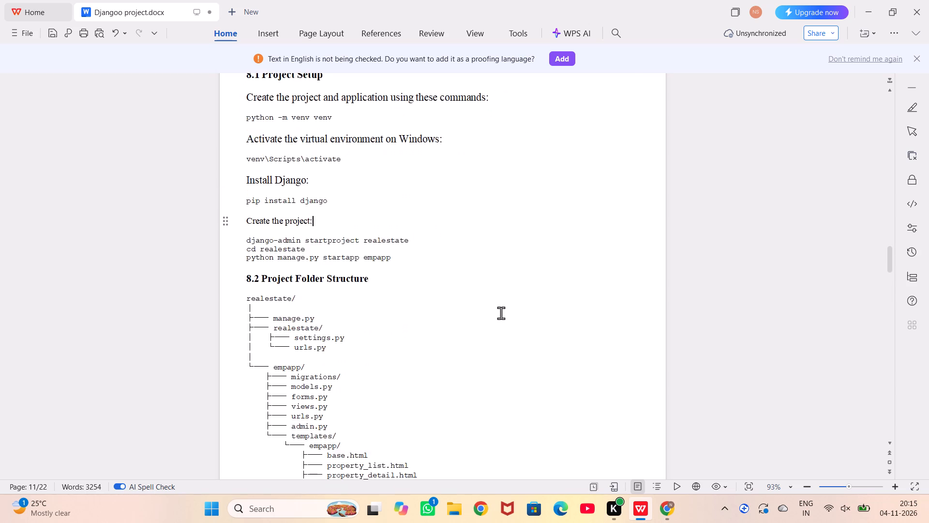
scroll(501, 313, down, 5)
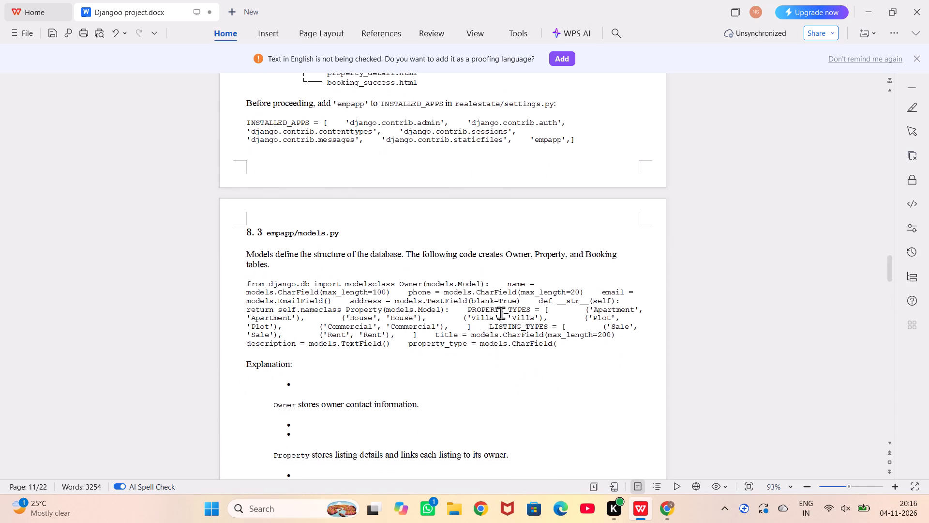
scroll(501, 313, down, 2)
drag(244, 190, 270, 217)
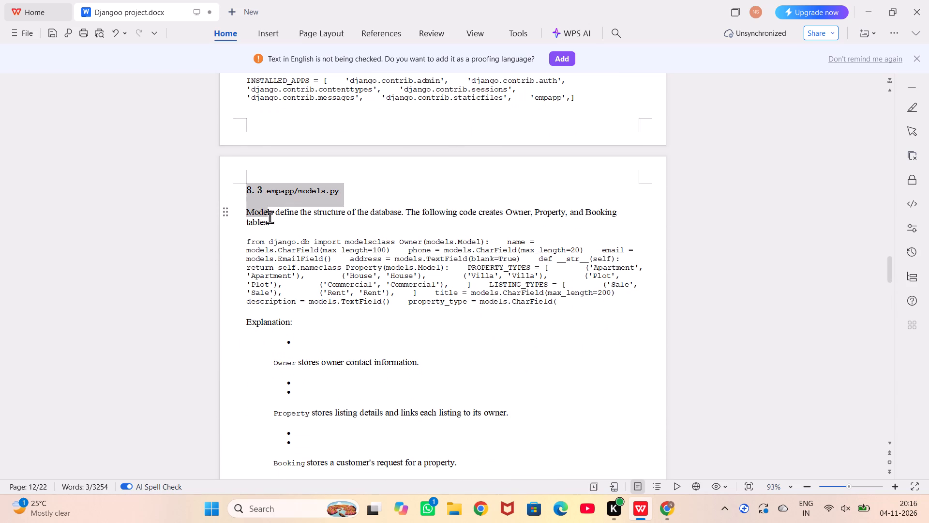
drag(270, 217, 275, 220)
click(248, 245)
key(t)
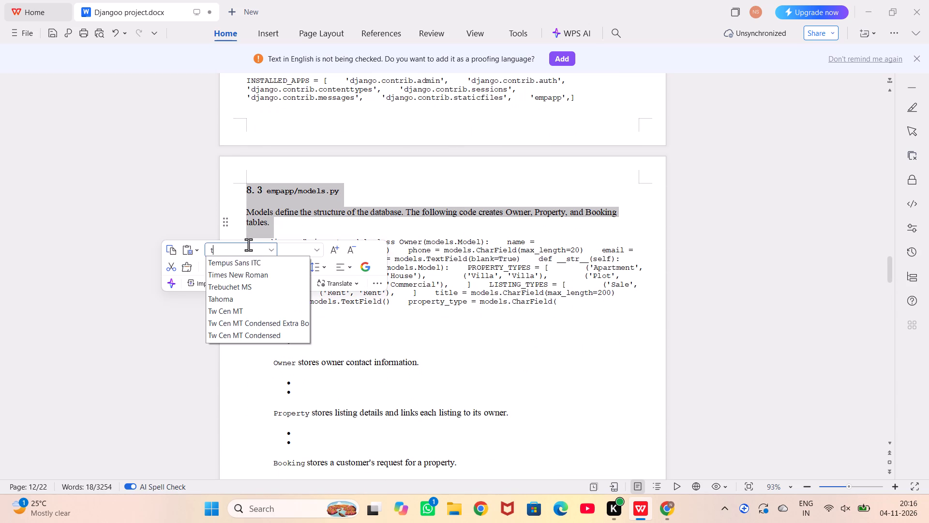
click(252, 271)
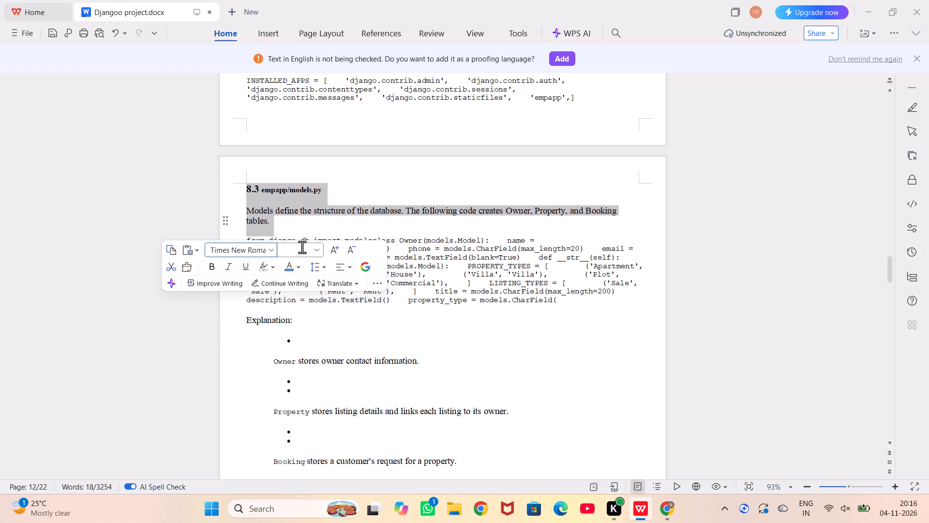
click(317, 249)
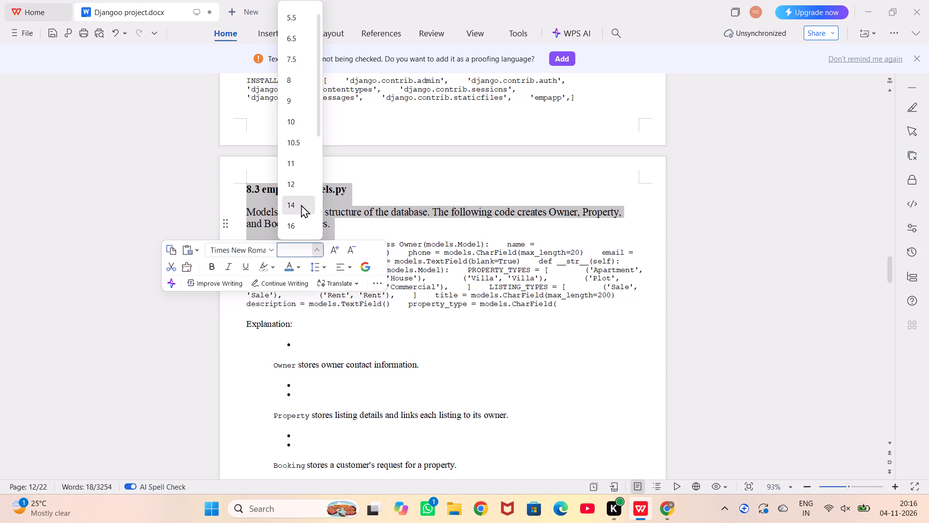
click(301, 204)
click(408, 172)
Delete the empty bullets above and below the Owner line in the section 8.3 Explanation list.
scroll(408, 172, down, 1)
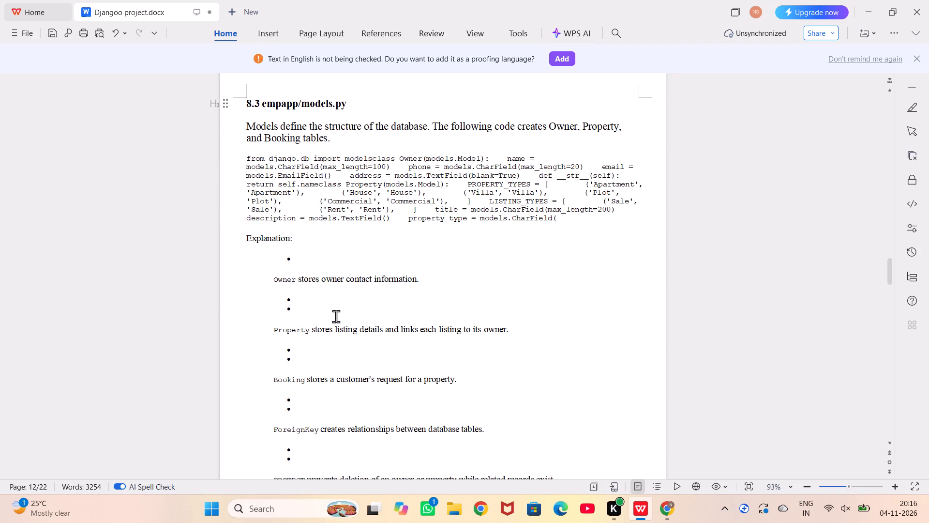
click(336, 316)
key(BackSpace)
key(BackSpace)
key(BackSpace)
key(BackSpace)
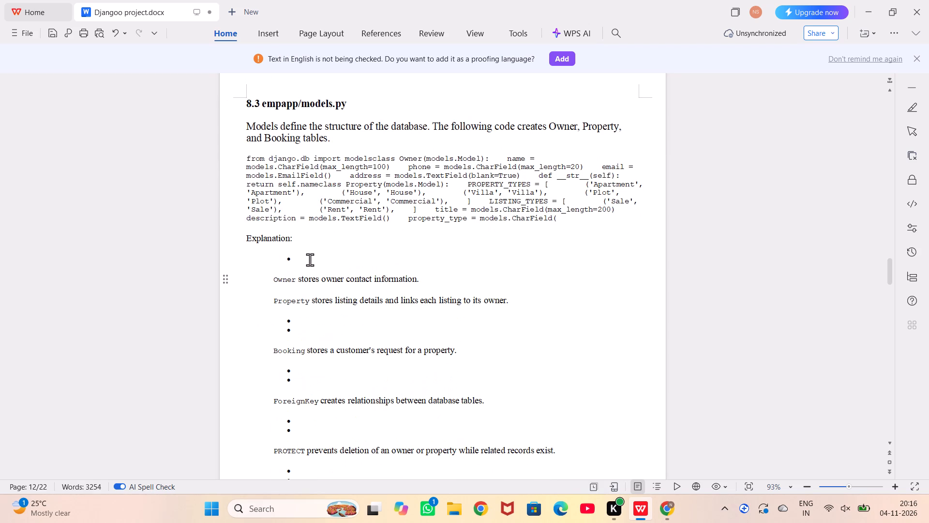
click(310, 260)
key(BackSpace)
key(BackSpace)
key(BackSpace)
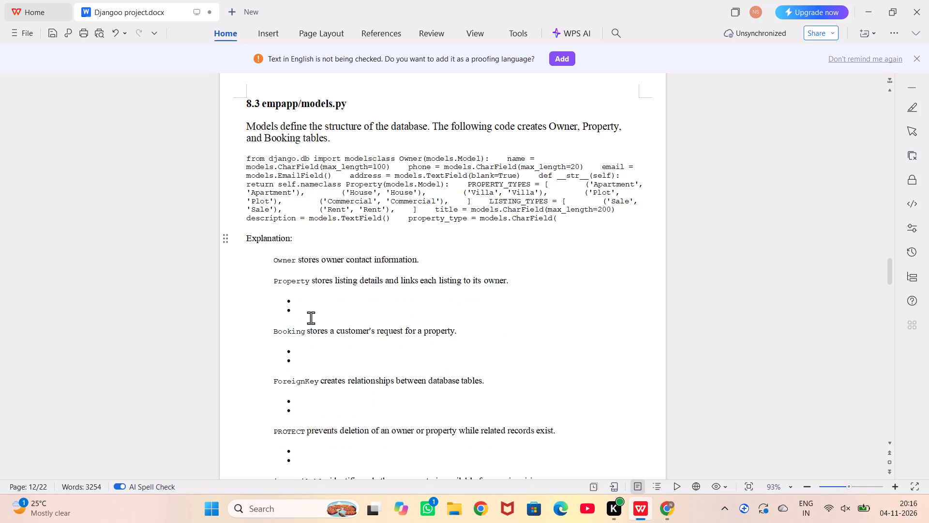
Delete the empty bullets between the Property, Booking and ForeignKey lines of the section 8.3 Explanation list.
click(310, 318)
key(BackSpace)
key(BackSpace)
key(BackSpace)
key(BackSpace)
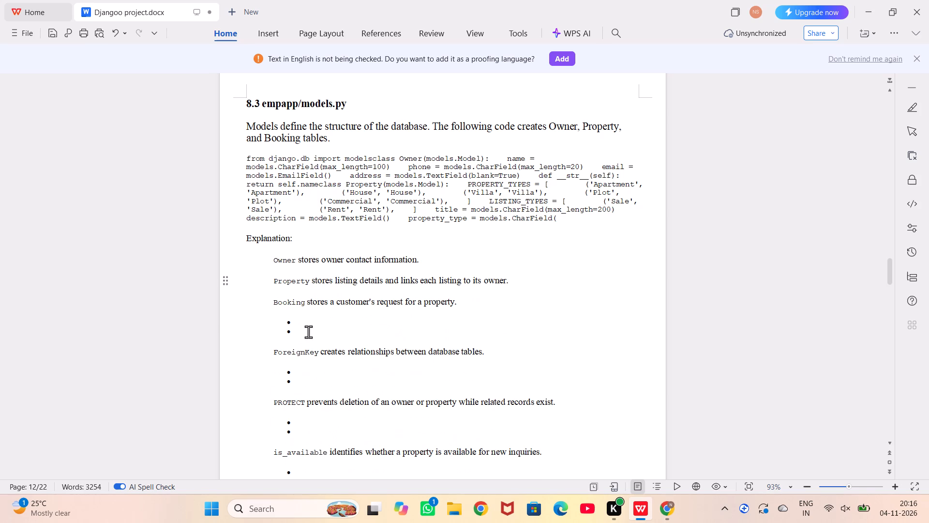
click(309, 339)
key(BackSpace)
key(BackSpace)
key(BackSpace)
key(BackSpace)
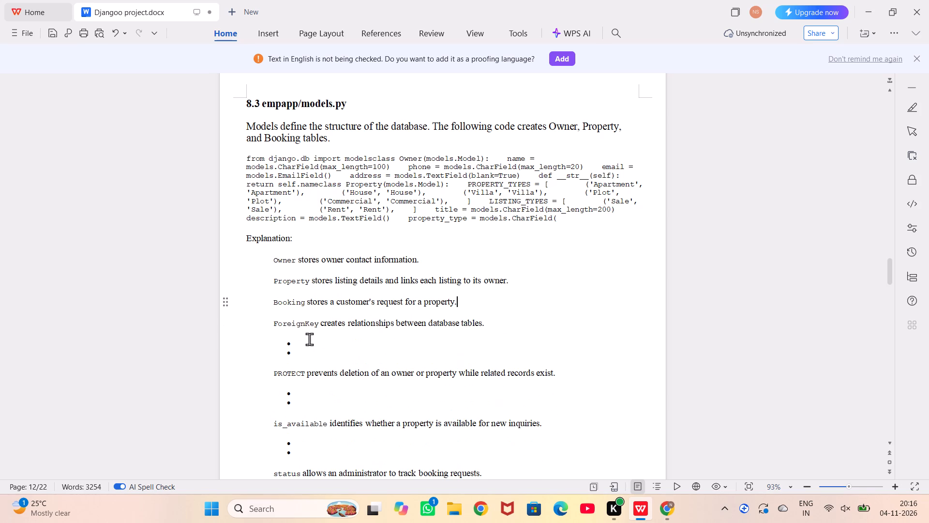
Delete the empty bullets between the ForeignKey, PROTECT, is_available and status lines of the section 8.3 Explanation list.
click(309, 360)
key(BackSpace)
key(BackSpace)
key(BackSpace)
key(BackSpace)
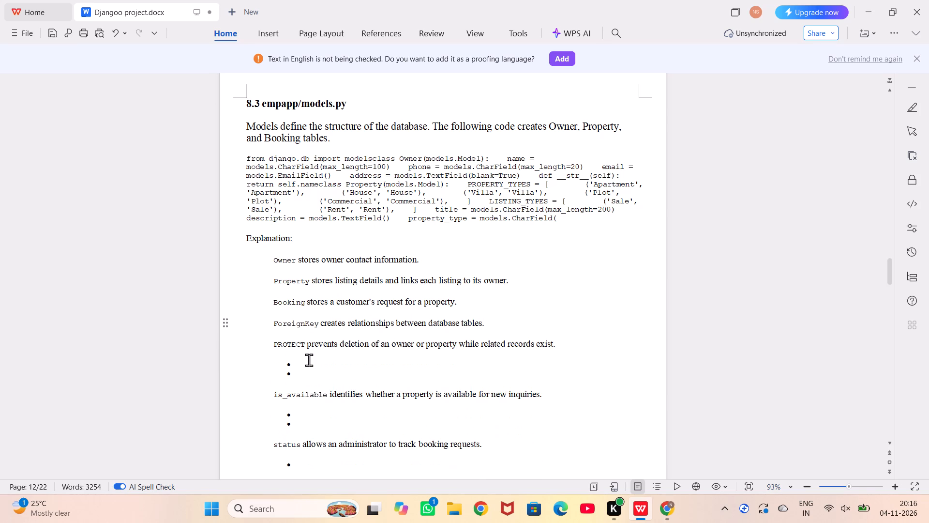
click(309, 383)
key(BackSpace)
key(BackSpace)
key(BackSpace)
key(BackSpace)
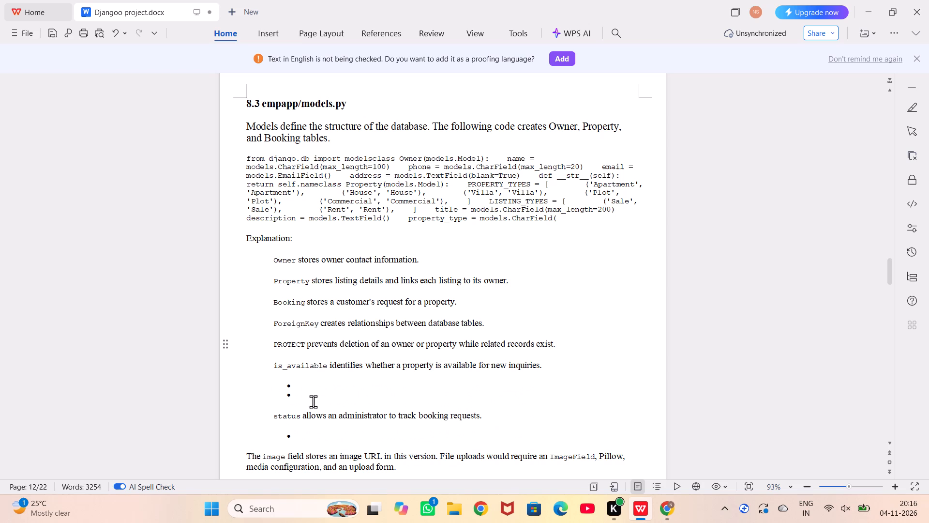
click(316, 409)
key(BackSpace)
key(BackSpace)
key(BackSpace)
key(BackSpace)
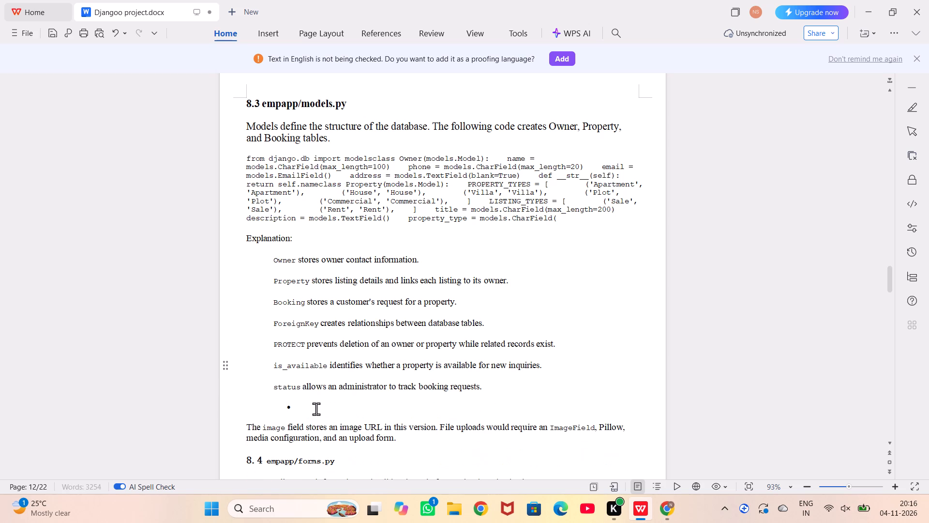
Delete the empty bullet below the status line in the section 8.3 Explanation list.
click(316, 409)
key(BackSpace)
key(BackSpace)
key(BackSpace)
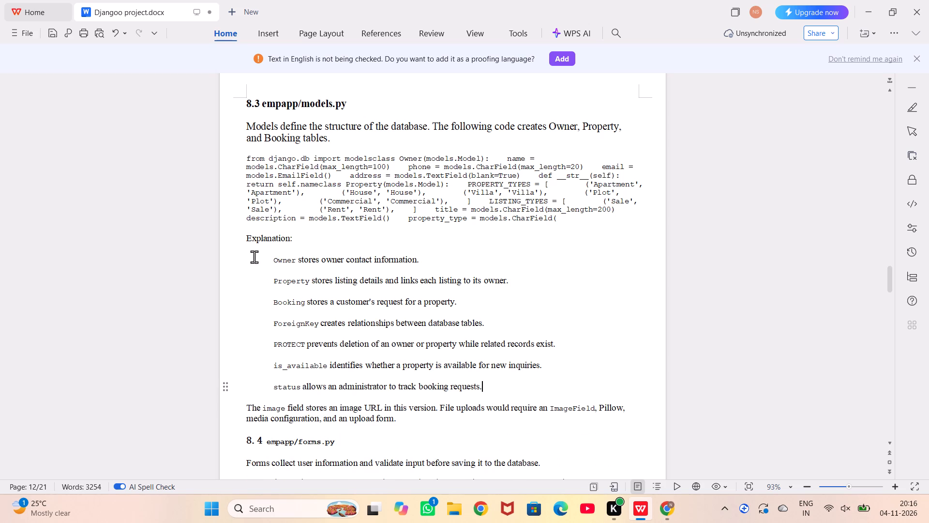
Format the text from the section 8.3 Explanation through the 8.4 introductory sentence about forms in Times New Roman, size 14.
drag(242, 240, 536, 466)
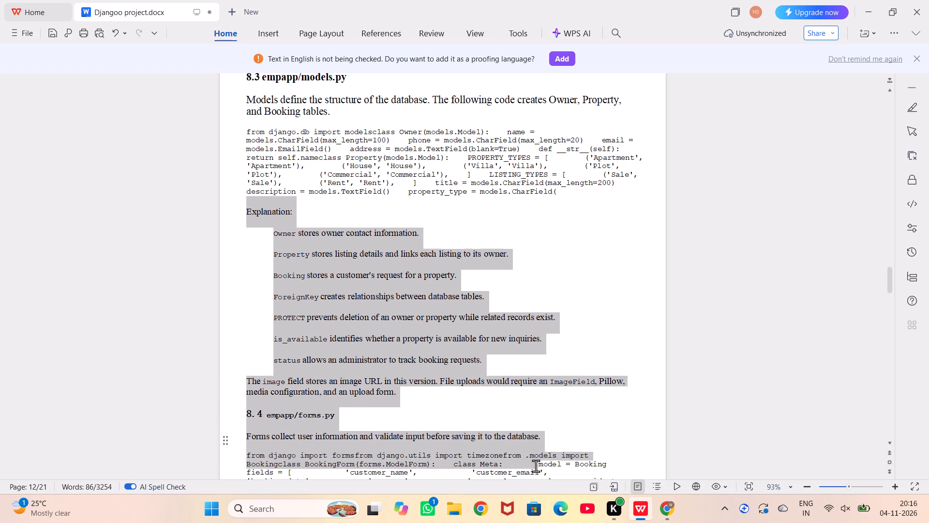
drag(536, 466, 552, 445)
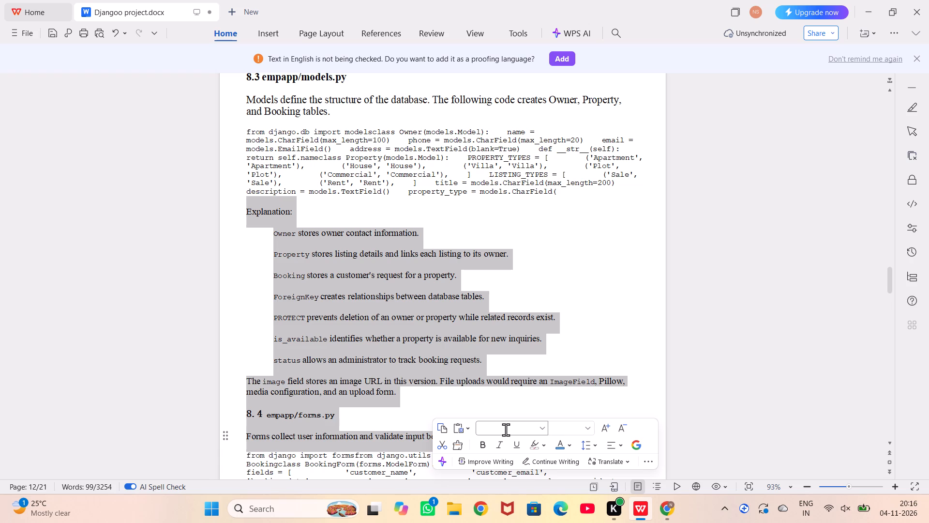
click(506, 430)
key(t)
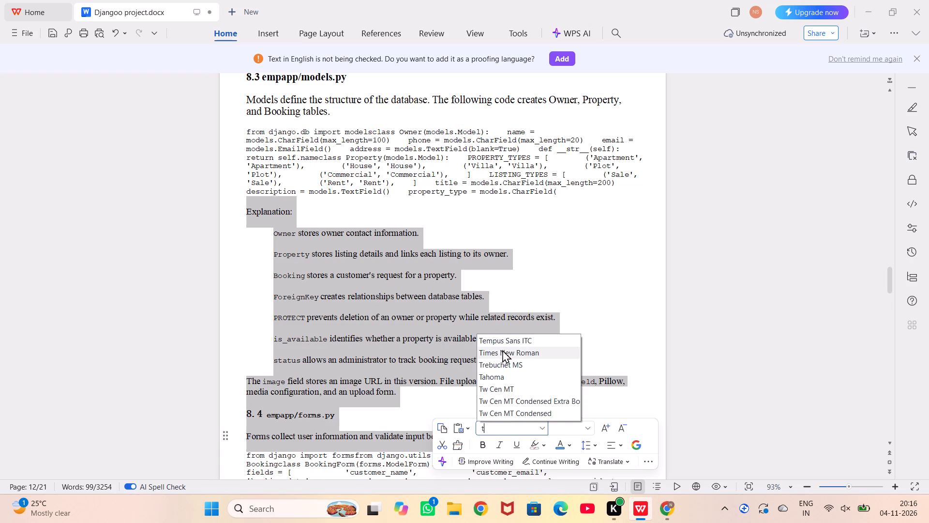
click(502, 350)
drag(554, 431, 429, 427)
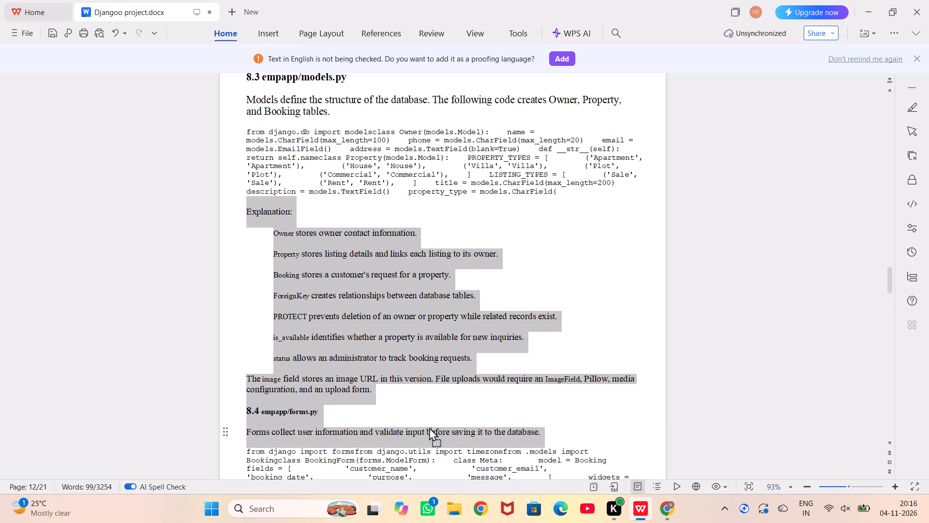
drag(429, 427, 547, 415)
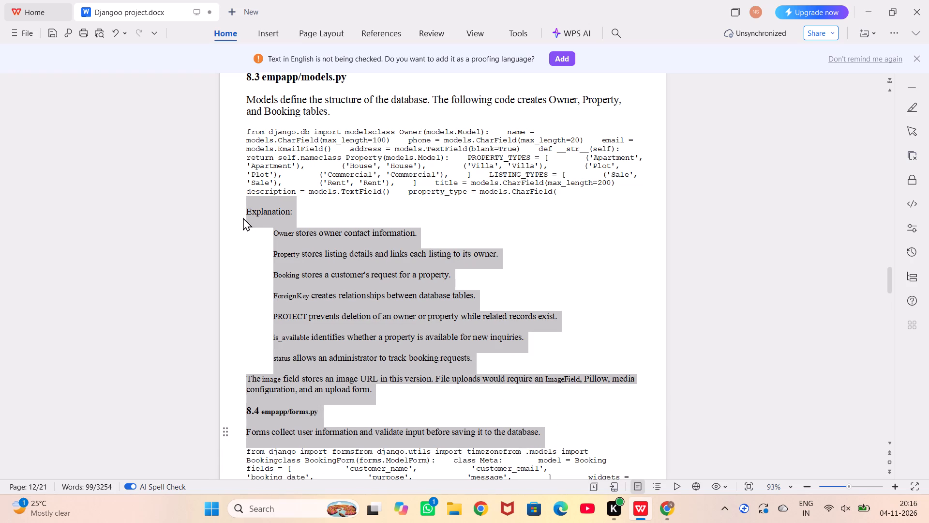
click(242, 217)
drag(242, 217, 507, 425)
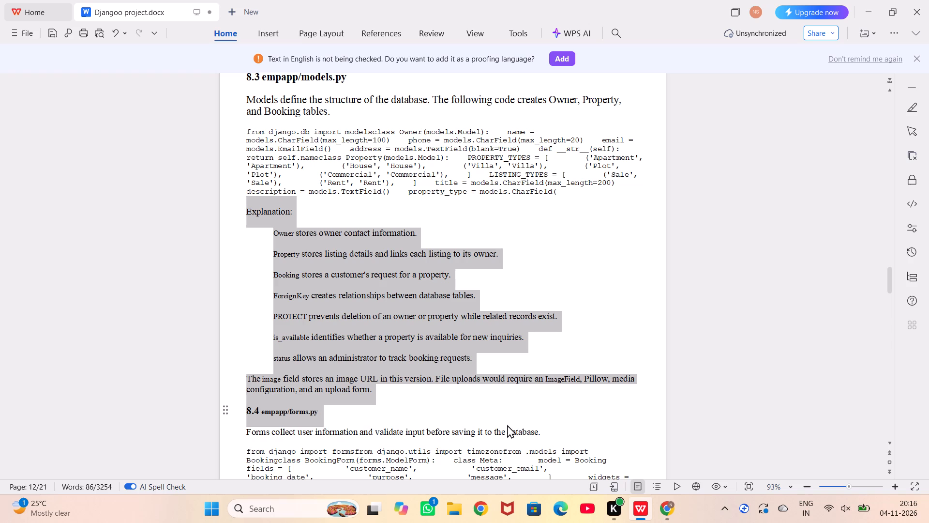
drag(507, 425, 546, 429)
click(589, 430)
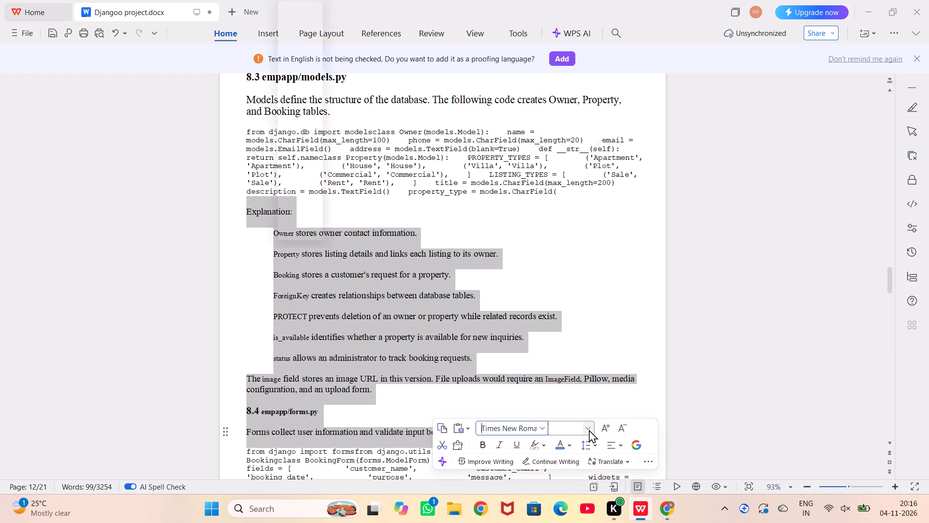
click(580, 276)
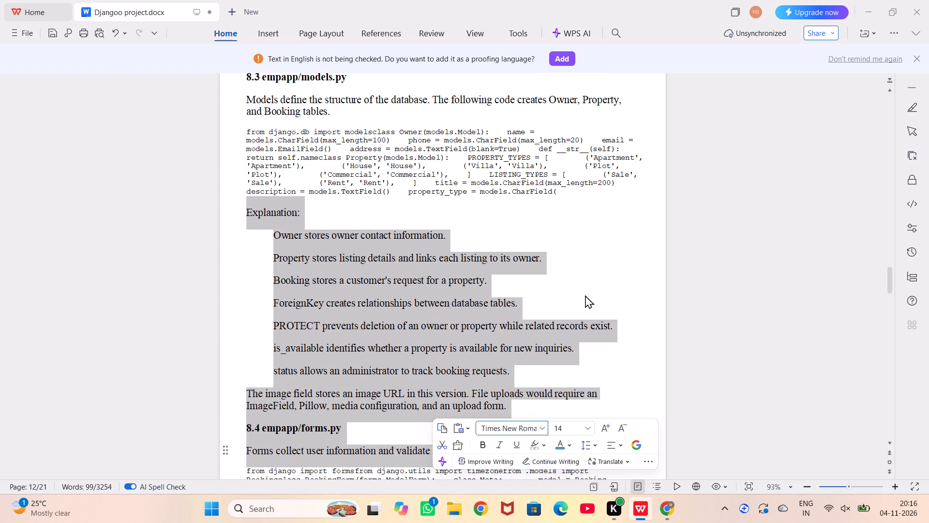
click(585, 295)
Format the text from the section 8.4 Explanation through the 8.5 introductory sentence about views in Times New Roman, size 14.
scroll(585, 295, down, 5)
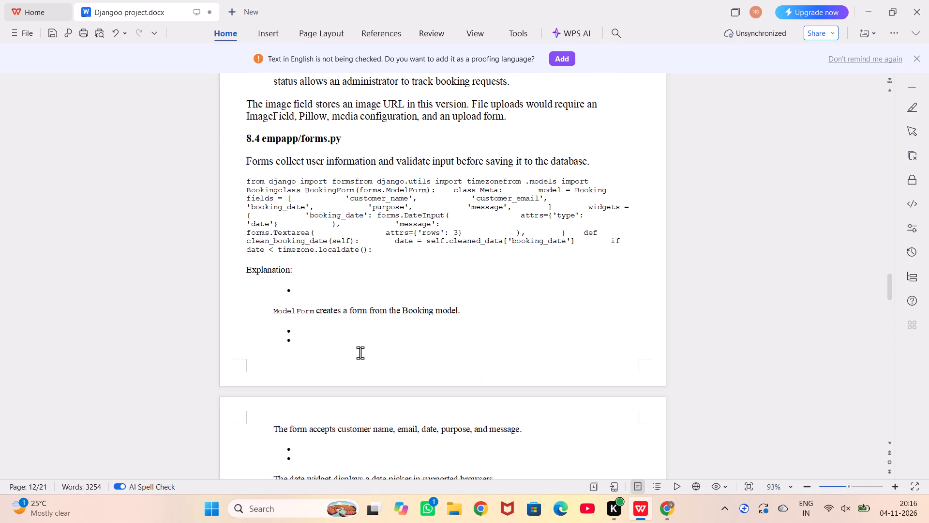
drag(245, 268, 464, 487)
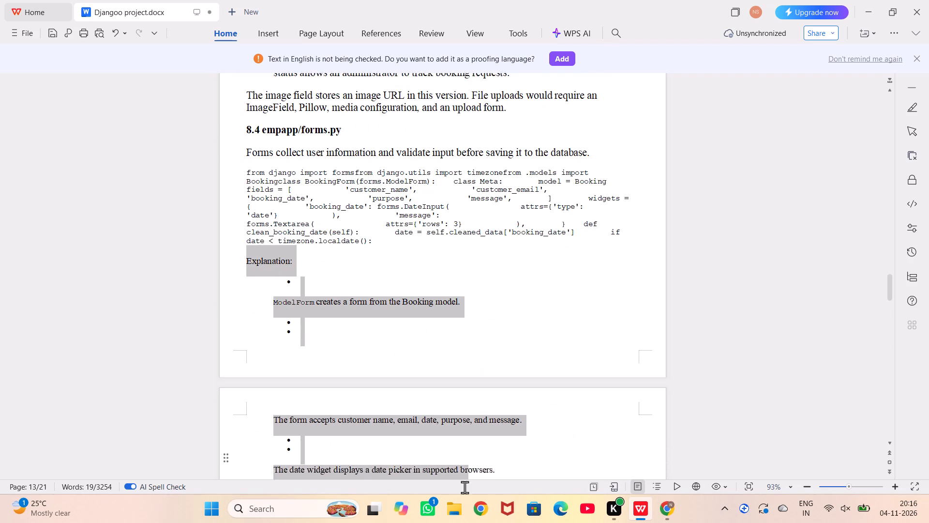
drag(464, 487, 556, 97)
click(585, 123)
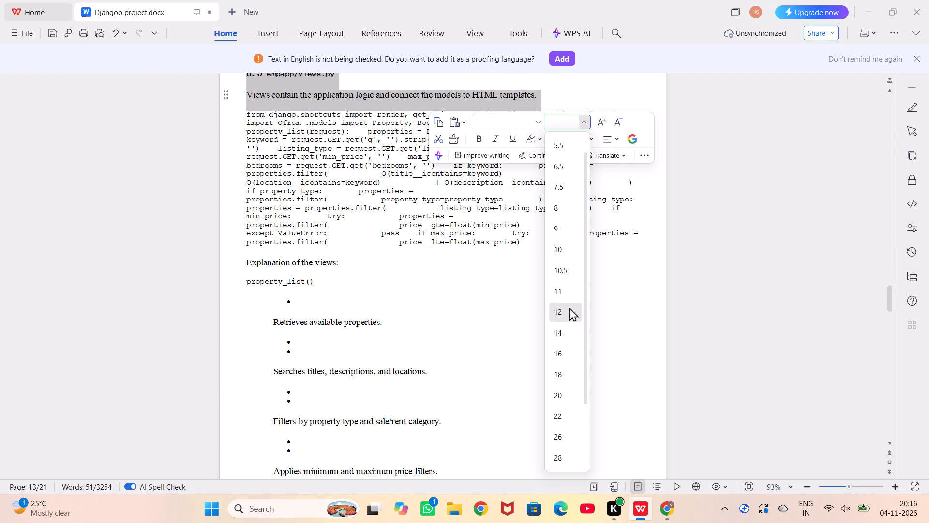
click(567, 326)
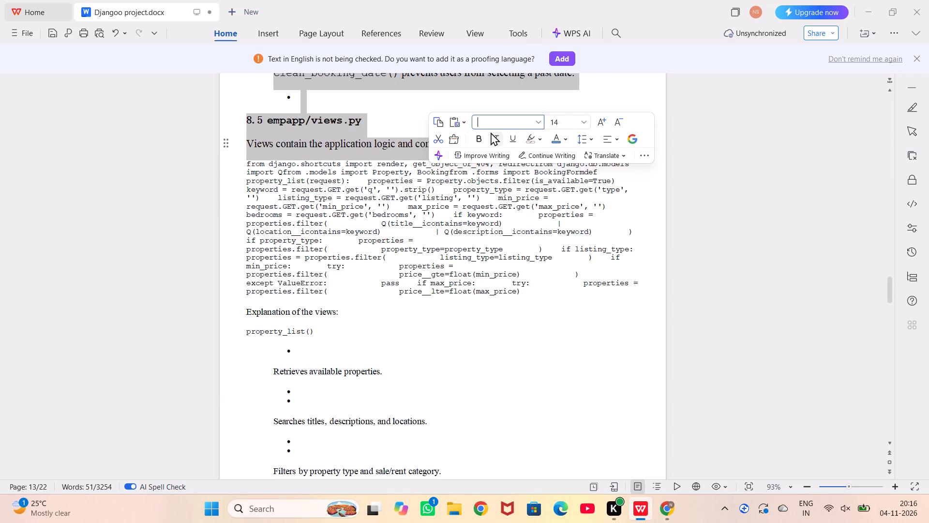
key(t)
click(498, 144)
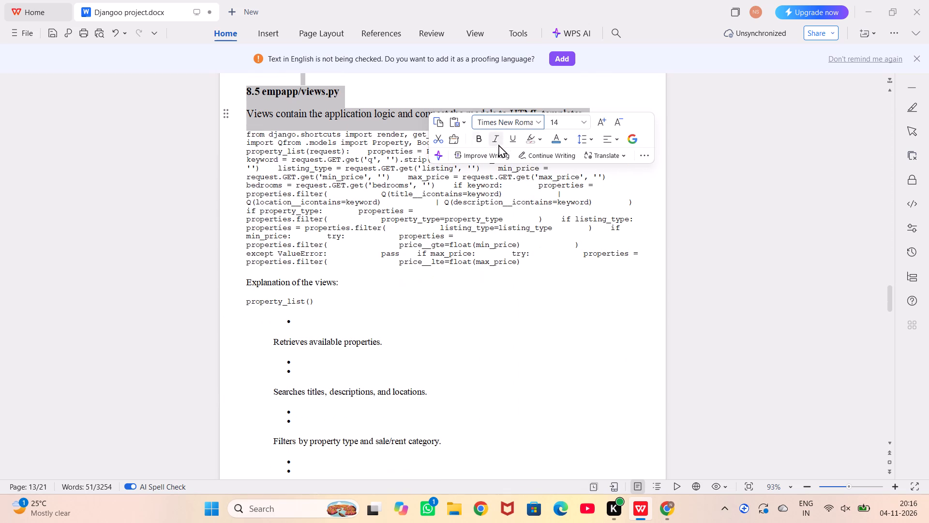
Delete the empty bullets below and above the clean_booking_date() line in the section 8.4 Explanation list.
click(364, 82)
scroll(364, 82, up, 1)
key(BackSpace)
key(BackSpace)
key(BackSpace)
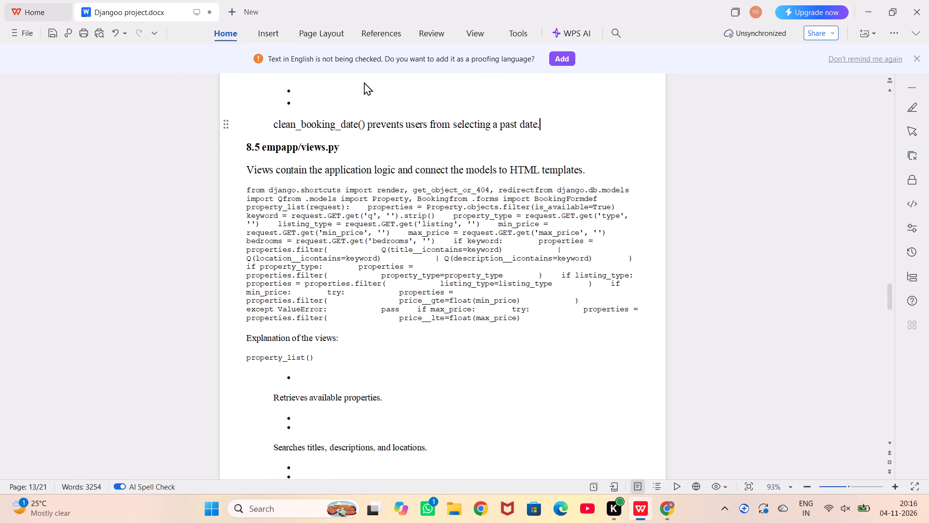
click(332, 107)
key(BackSpace)
key(BackSpace)
key(BackSpace)
scroll(332, 107, up, 2)
key(BackSpace)
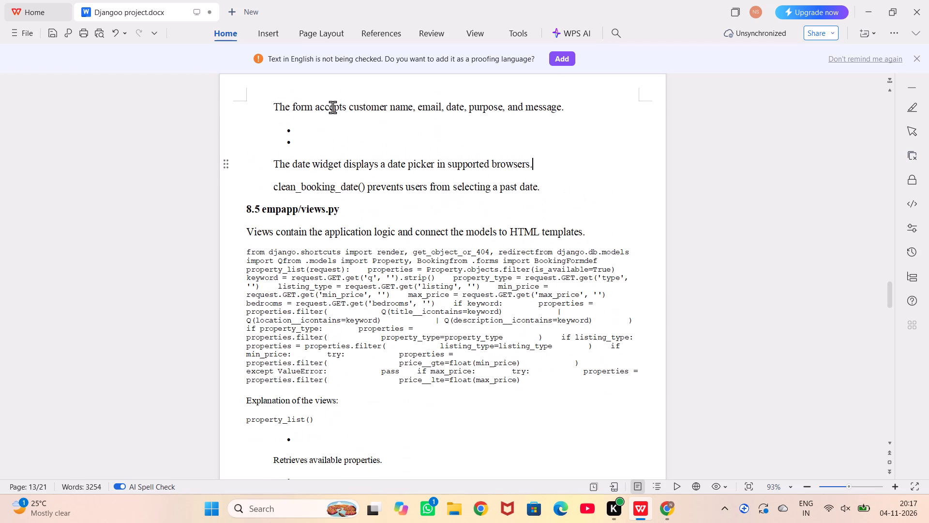
Delete the empty bullets between the form fields line and the date widget line in the section 8.4 Explanation list.
click(328, 145)
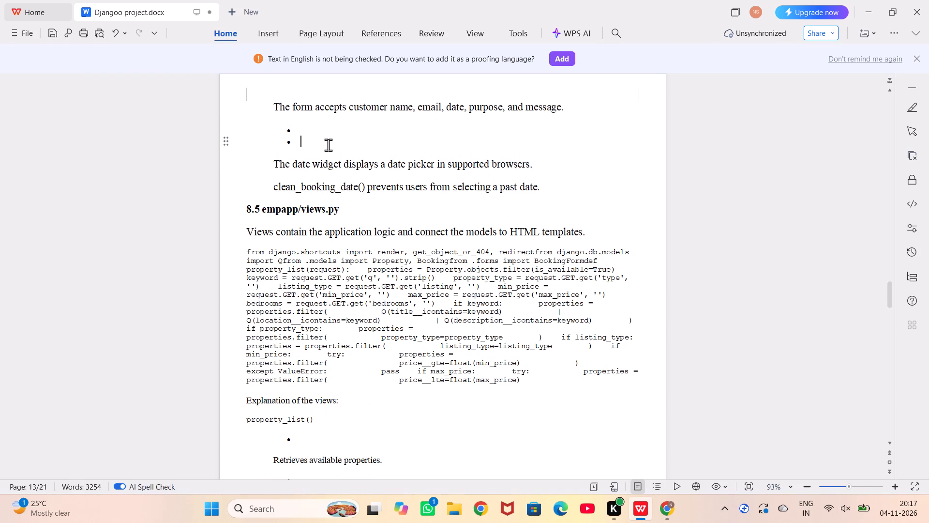
key(BackSpace)
key(BackSpace)
key(BackSpace)
key(BackSpace)
scroll(328, 145, up, 1)
click(328, 145)
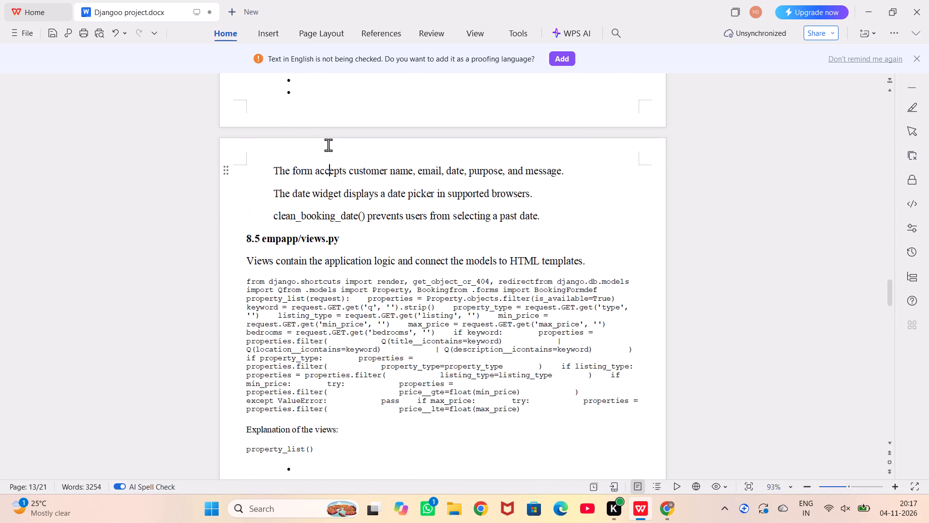
Delete the empty bullets below and above the ModelForm line in the section 8.4 Explanation list.
scroll(328, 145, up, 1)
click(312, 205)
key(BackSpace)
key(BackSpace)
key(BackSpace)
key(BackSpace)
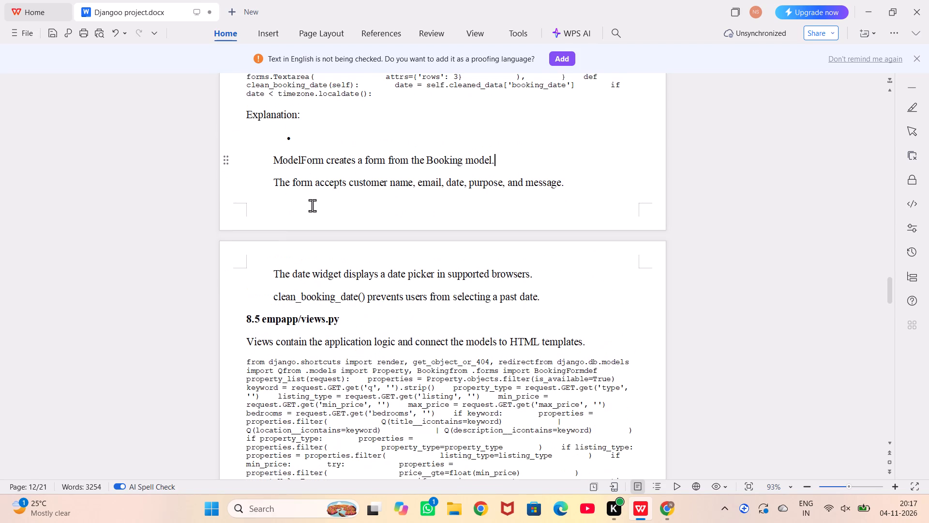
click(306, 139)
key(BackSpace)
key(BackSpace)
key(BackSpace)
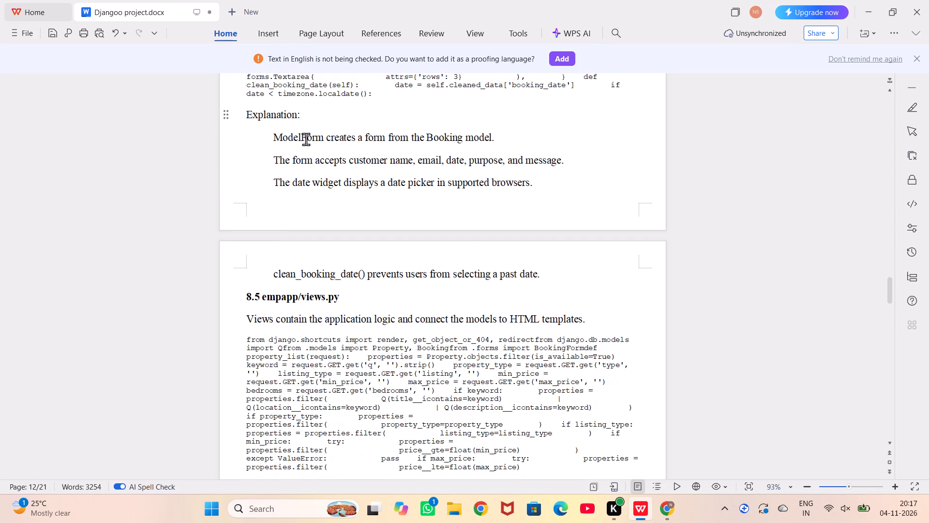
Delete the empty bullets below and above the "Retrieves available properties." line under property_list() in section 8.5.
scroll(351, 240, down, 4)
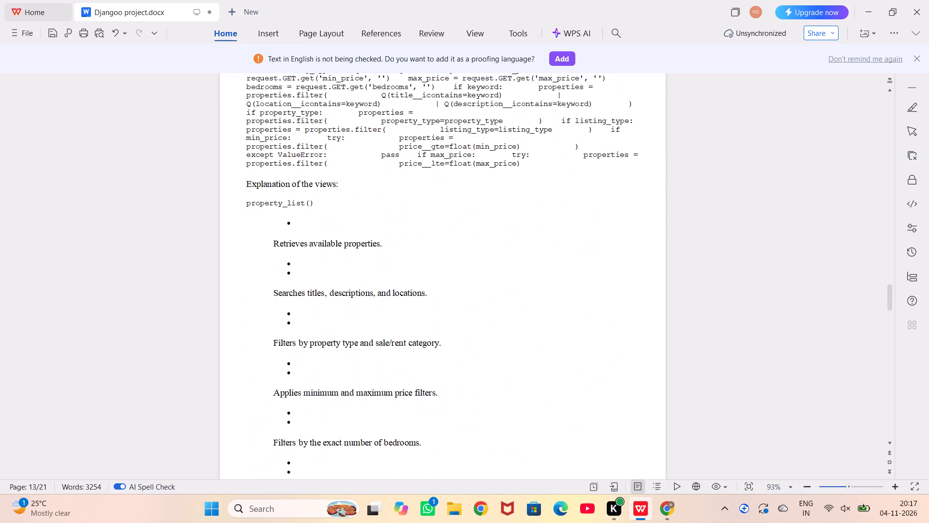
click(319, 276)
key(BackSpace)
key(BackSpace)
key(BackSpace)
key(BackSpace)
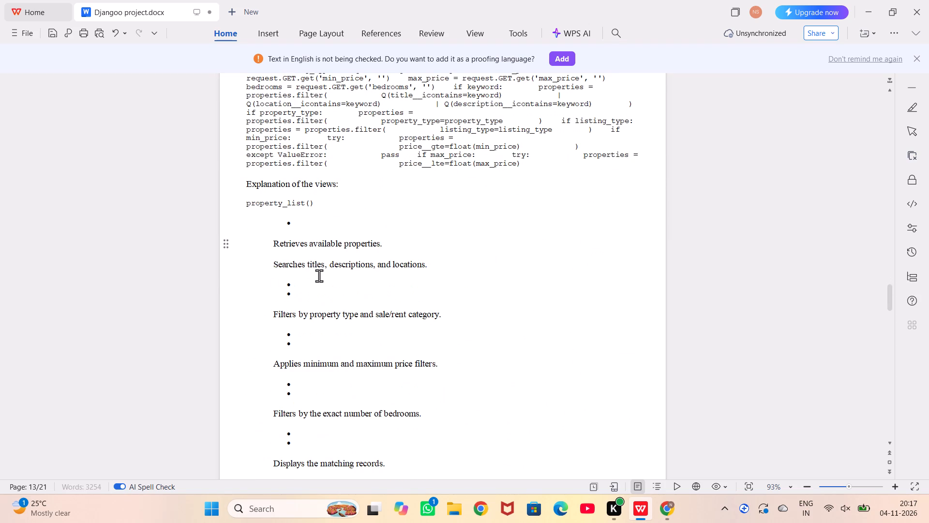
click(309, 227)
key(BackSpace)
key(BackSpace)
key(BackSpace)
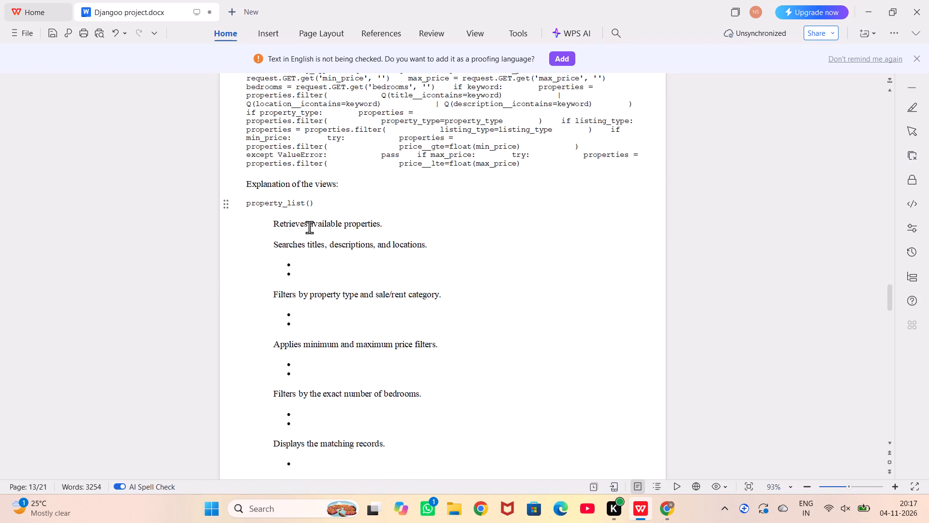
Delete the empty bullets between the title search, property type filter and price filter lines under property_list().
click(315, 267)
key(BackSpace)
key(BackSpace)
key(BackSpace)
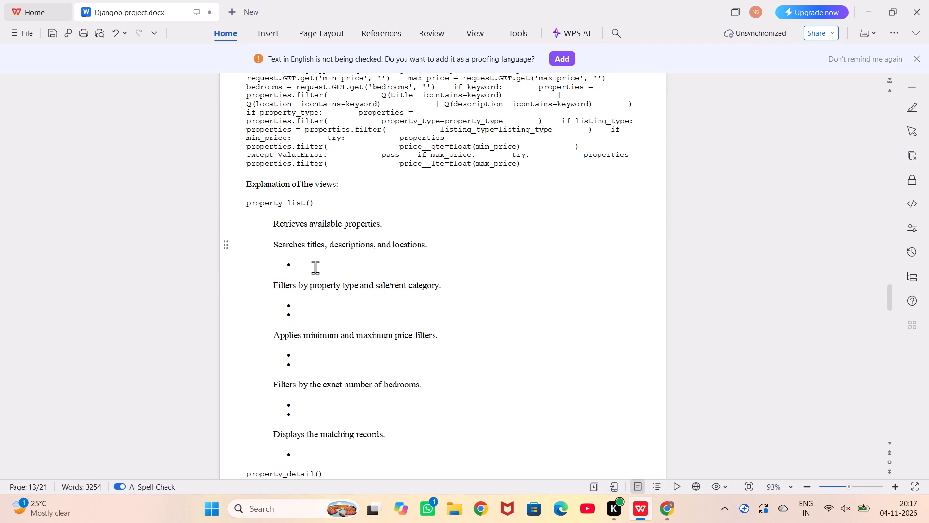
click(315, 267)
key(BackSpace)
key(BackSpace)
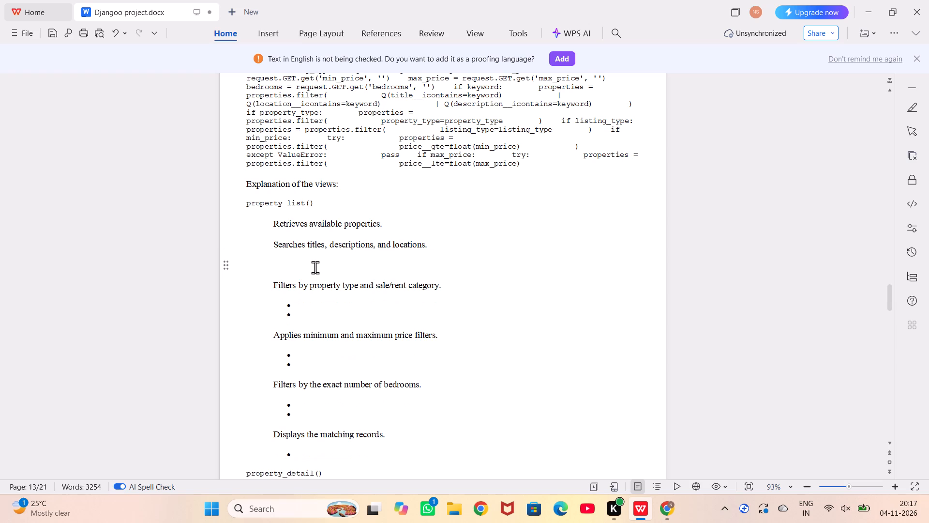
key(BackSpace)
click(313, 309)
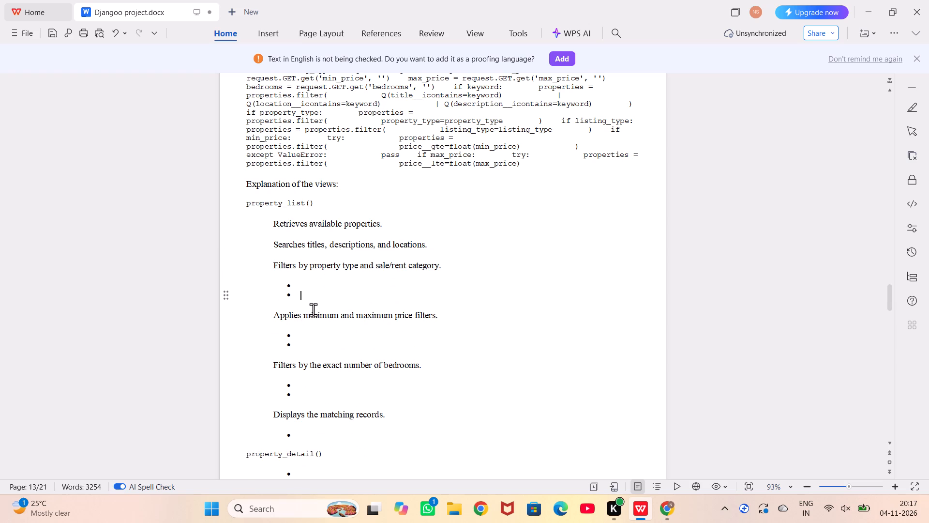
key(BackSpace)
key(BackSpace)
key(BackSpace)
key(BackSpace)
Delete the empty bullets between the price filter line and the bedrooms filter line under property_list().
click(313, 309)
key(BackSpace)
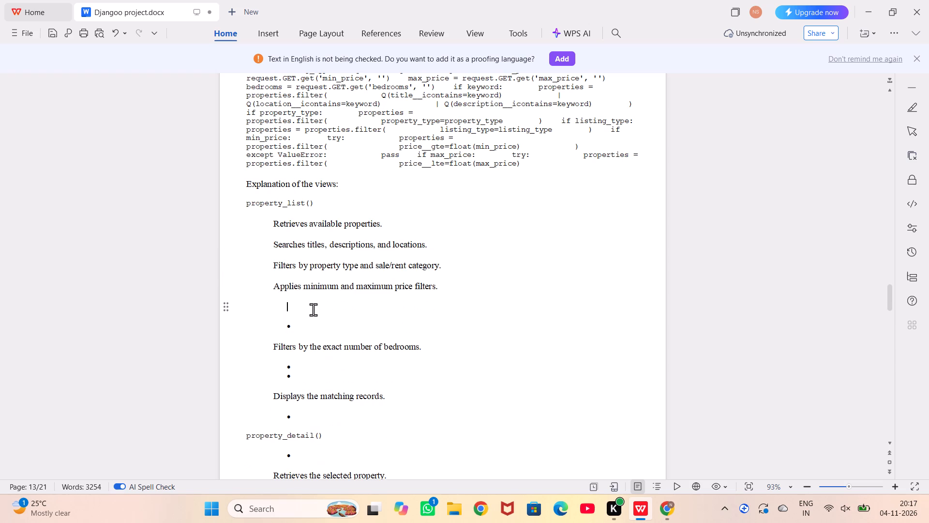
key(BackSpace)
click(313, 326)
key(BackSpace)
key(BackSpace)
key(BackSpace)
key(BackSpace)
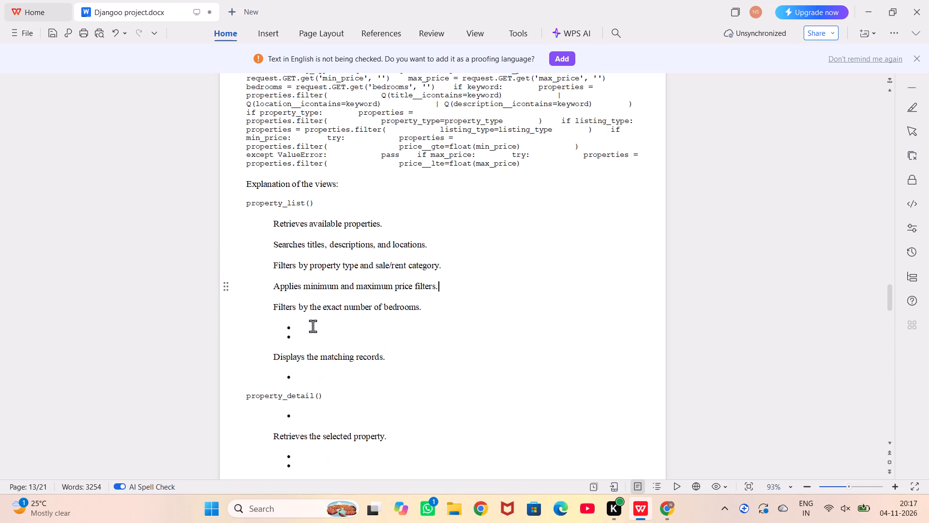
Delete the empty bullets above and below the "Displays the matching records." line under property_list().
click(313, 326)
key(BackSpace)
key(BackSpace)
key(BackSpace)
click(313, 326)
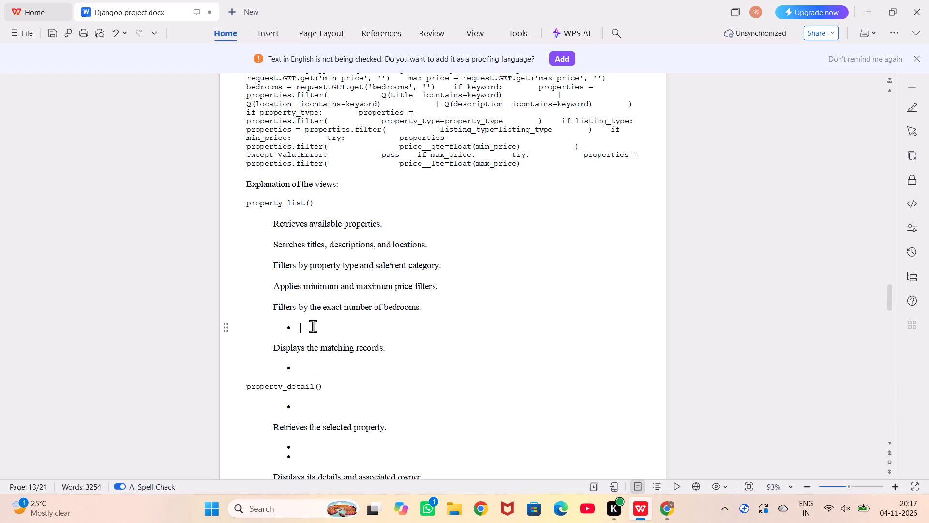
key(BackSpace)
key(BackSpace)
key(BackSpace)
click(311, 346)
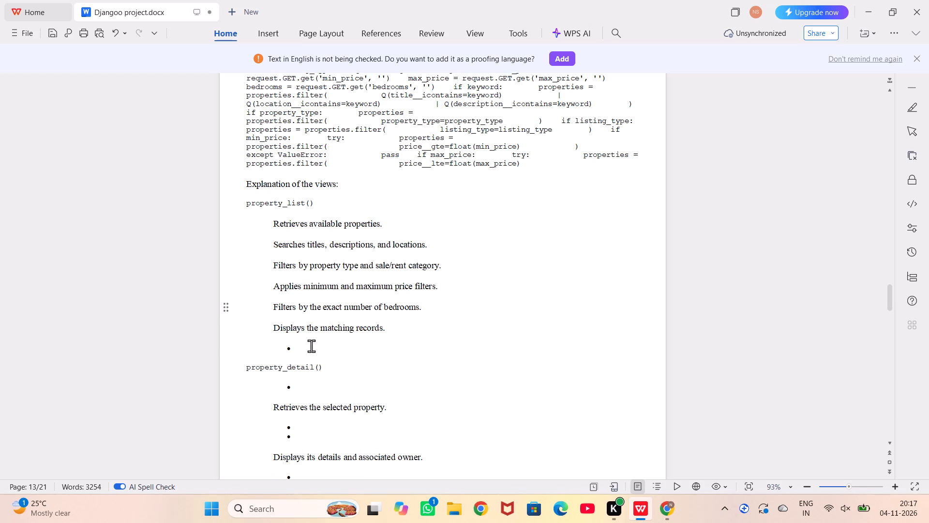
key(BackSpace)
key(BackSpace)
key(BackSpace)
Delete the empty bullet above the "Retrieves the selected property." line under property_detail().
click(306, 366)
key(BackSpace)
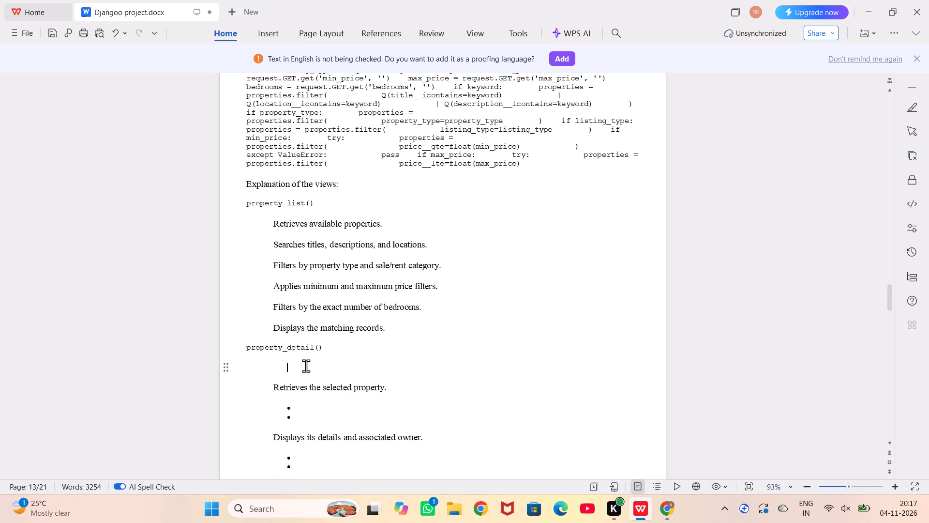
key(BackSpace)
key(BackSpace)
Set the lines under property_list(), together with the end of that heading, to font size 14.
drag(270, 218, 439, 332)
click(431, 354)
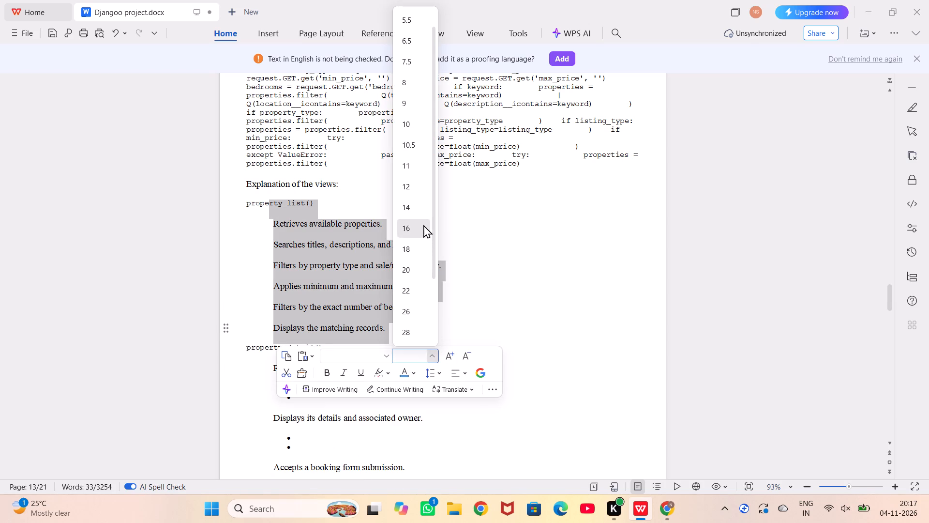
click(421, 215)
click(360, 205)
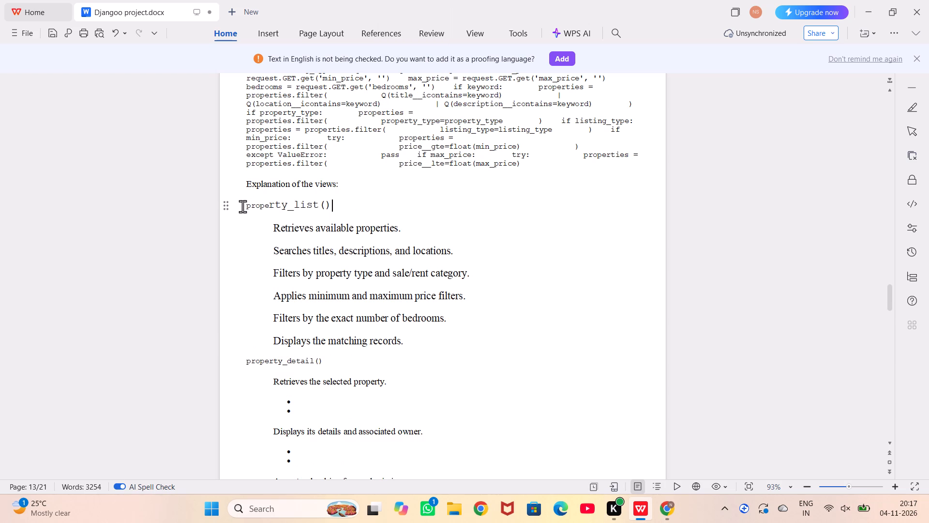
Set the whole property_list() heading and the property_detail() heading to font size 14.
drag(239, 206, 334, 210)
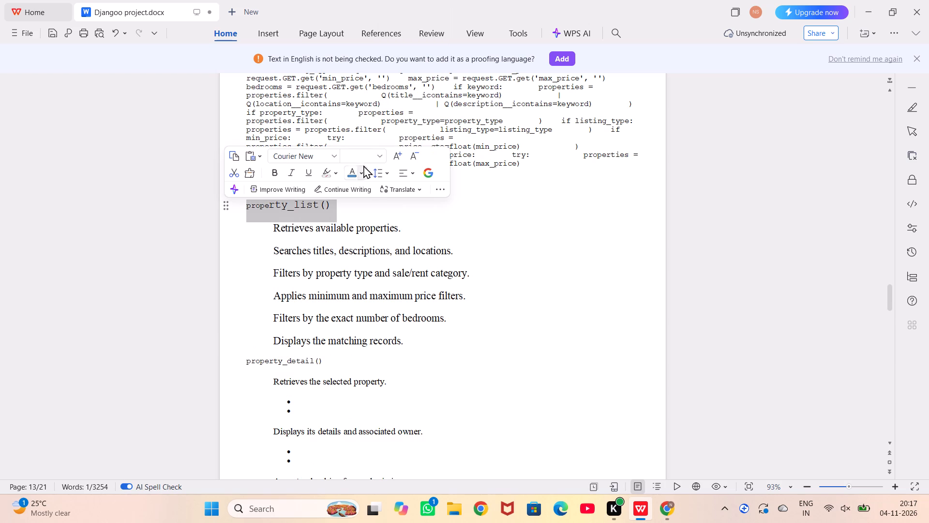
click(378, 157)
click(360, 369)
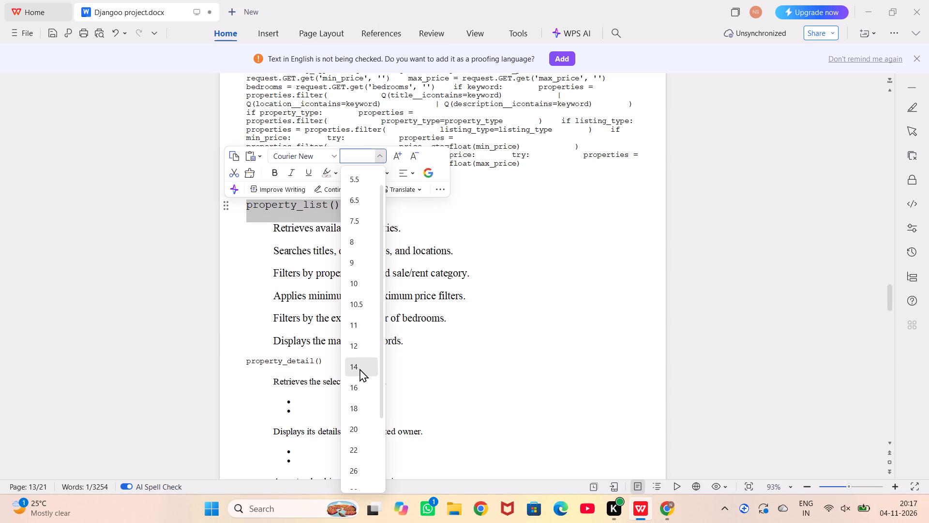
drag(246, 365, 330, 360)
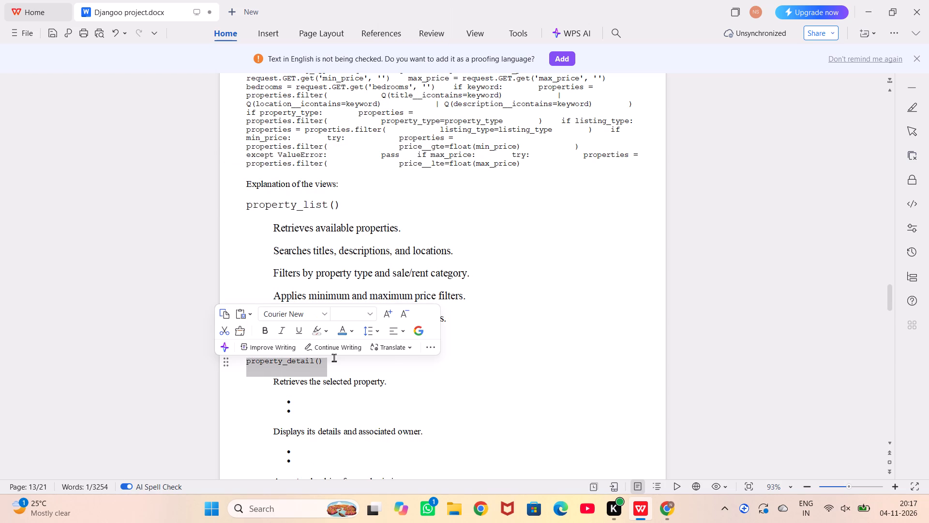
click(373, 313)
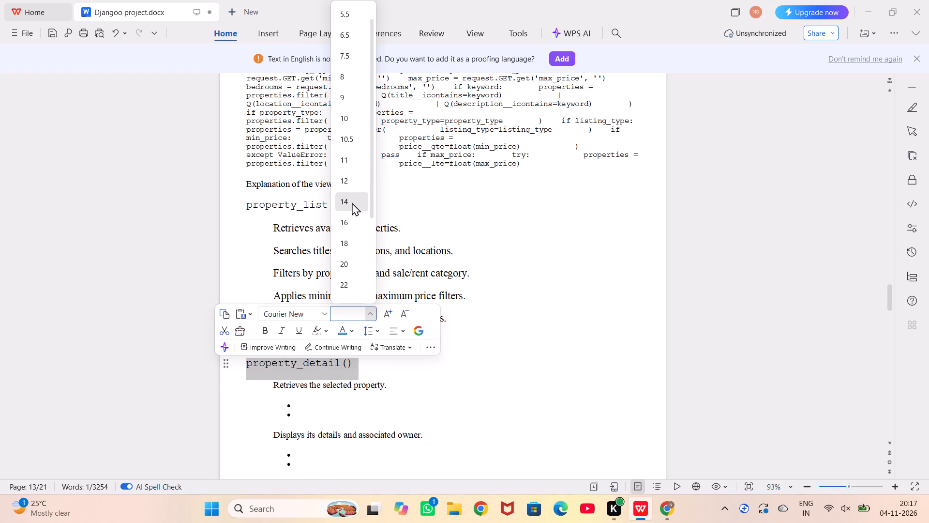
click(352, 202)
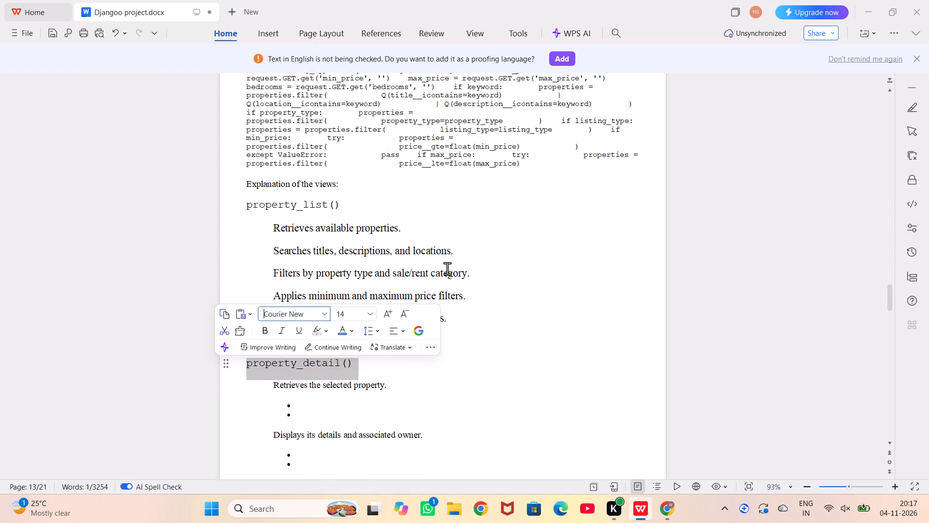
click(522, 374)
Delete the empty bullets above and below the "Accepts a booking form submission." line under property_detail().
scroll(522, 374, down, 1)
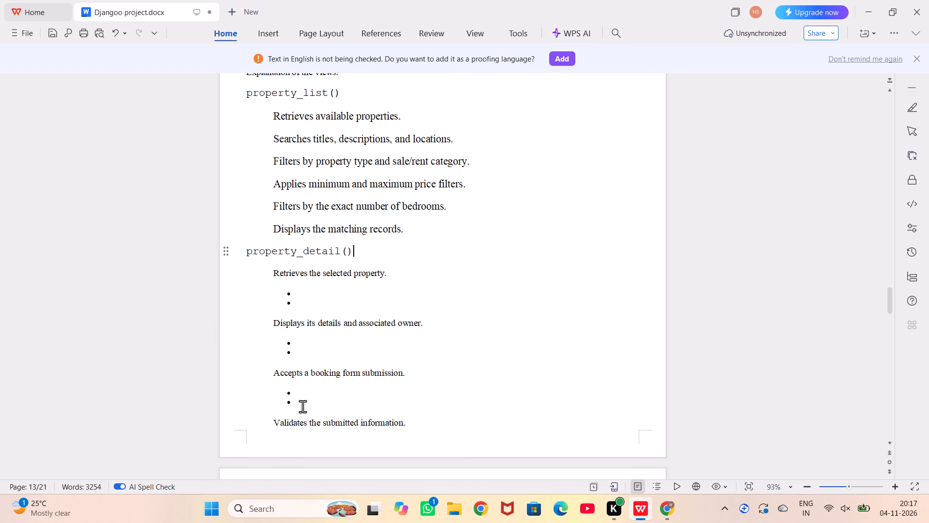
click(302, 406)
key(BackSpace)
key(BackSpace)
key(BackSpace)
key(BackSpace)
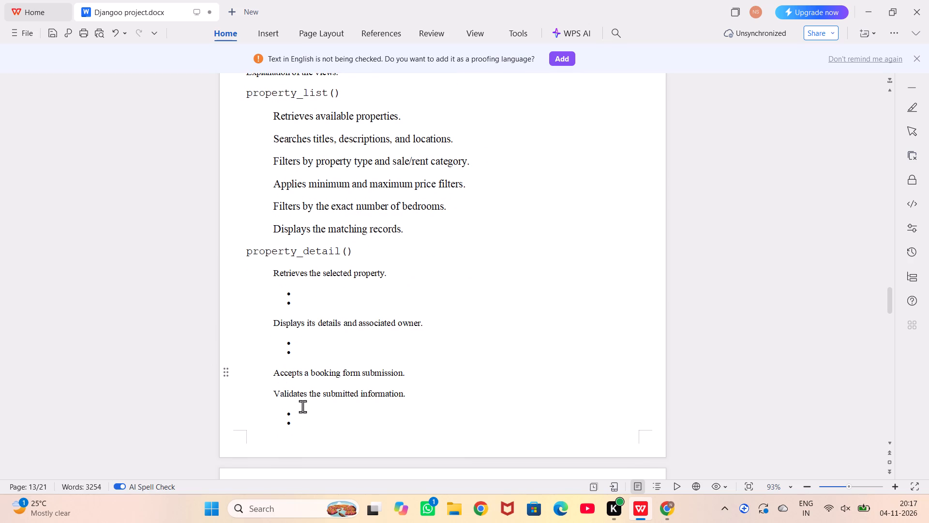
click(315, 350)
key(BackSpace)
key(BackSpace)
key(BackSpace)
key(BackSpace)
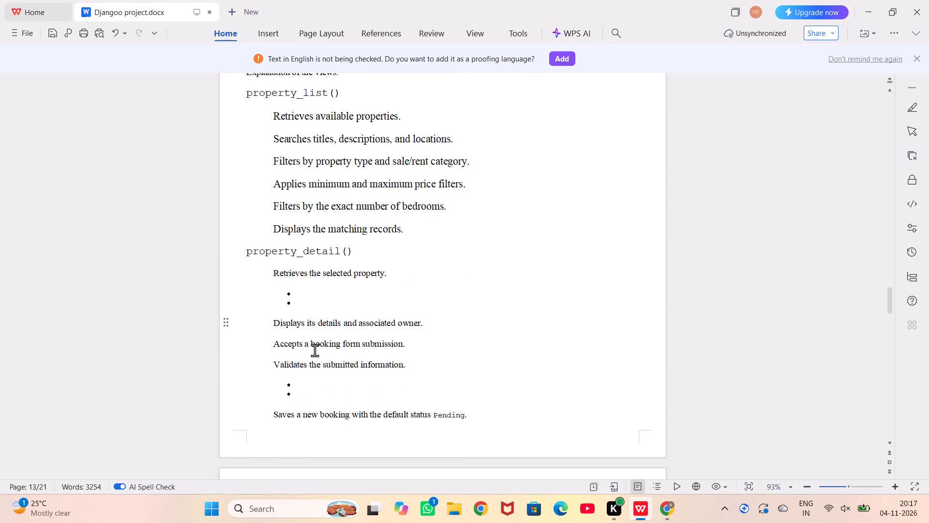
Delete the empty bullets between the "Retrieves the selected property." line and the details and owner line under property_detail().
click(322, 314)
key(BackSpace)
key(BackSpace)
key(BackSpace)
key(BackSpace)
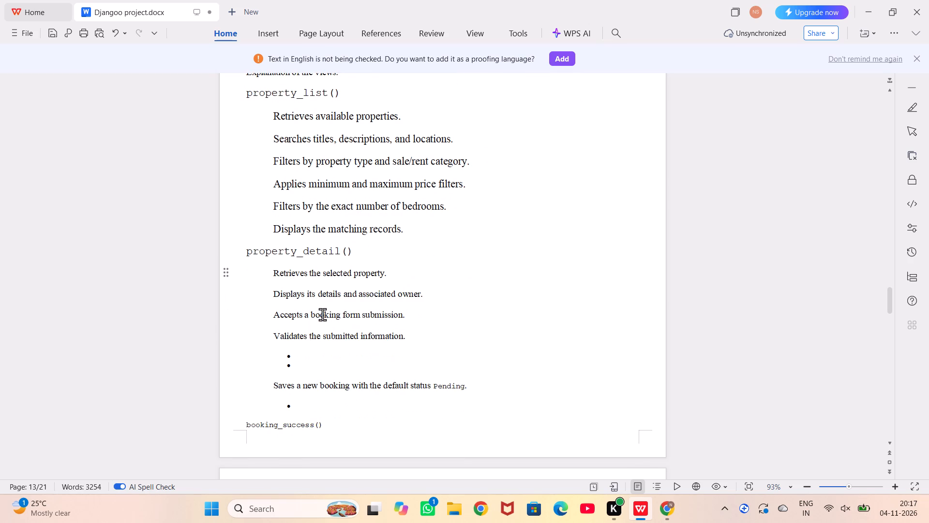
Delete the empty bullets above and below the line about saving a new booking with the default status Pending.
click(320, 359)
key(BackSpace)
key(BackSpace)
key(BackSpace)
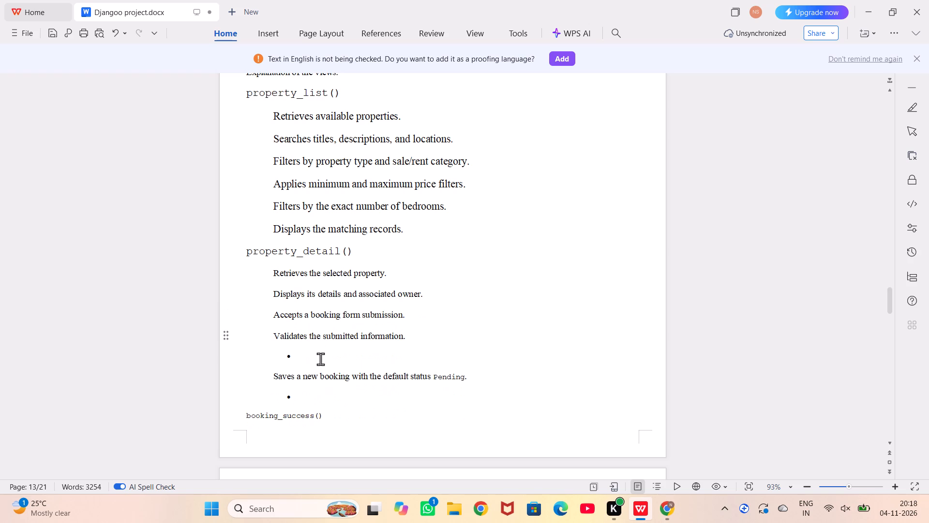
click(320, 359)
key(BackSpace)
key(BackSpace)
key(BackSpace)
click(315, 379)
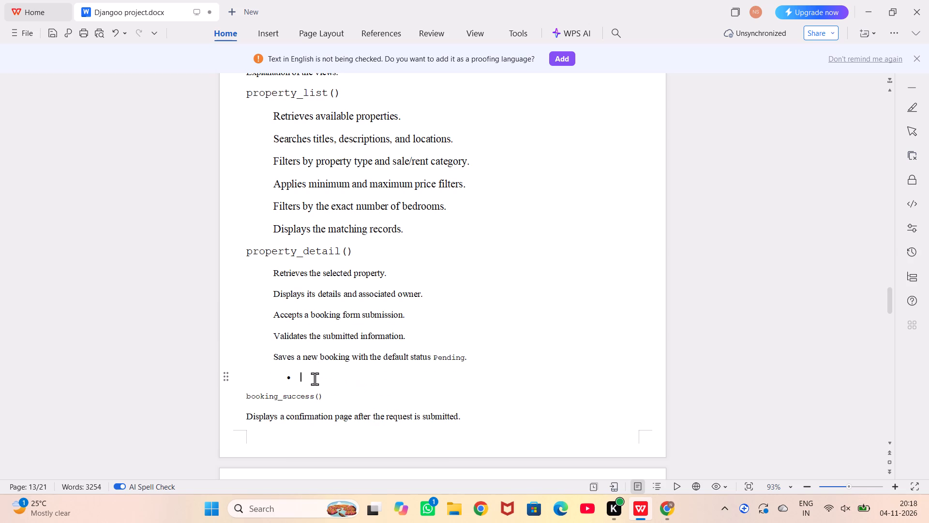
key(BackSpace)
key(BackSpace)
key(BackSpace)
Set the booking_success() heading to font size 14.
drag(336, 379, 274, 380)
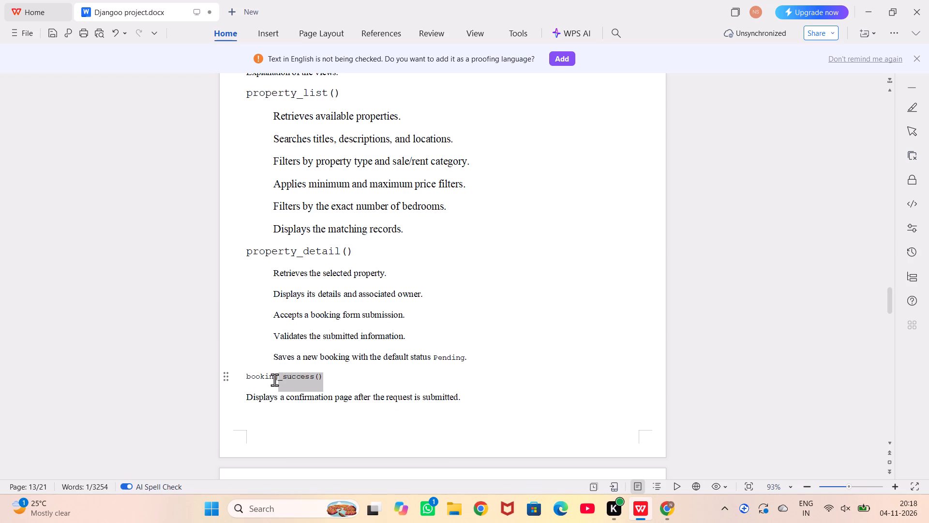
drag(274, 380, 236, 376)
click(289, 329)
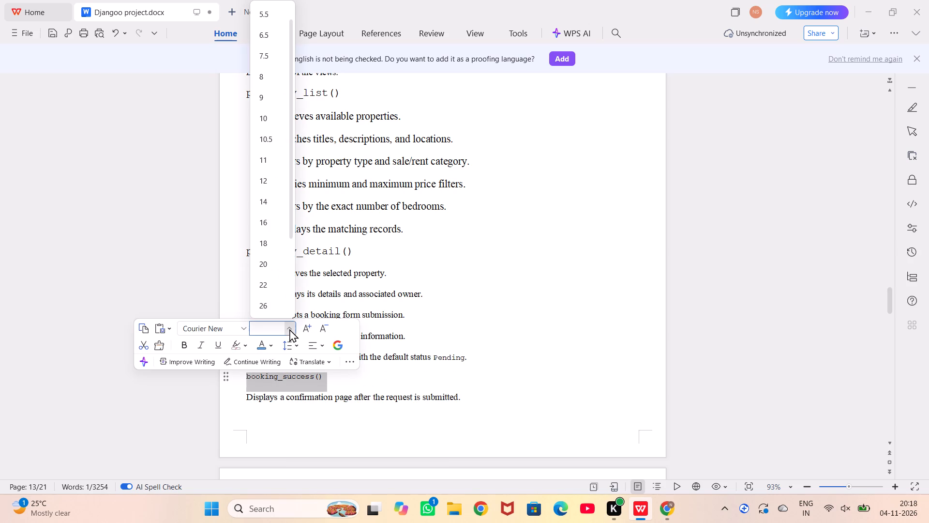
click(267, 204)
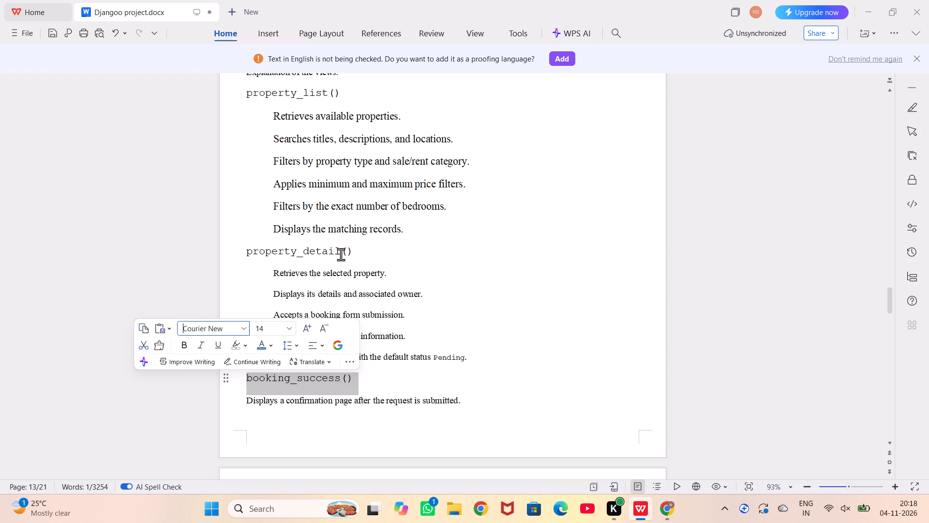
click(428, 299)
Set the five lines under property_detail() to font size 14.
drag(270, 272, 498, 366)
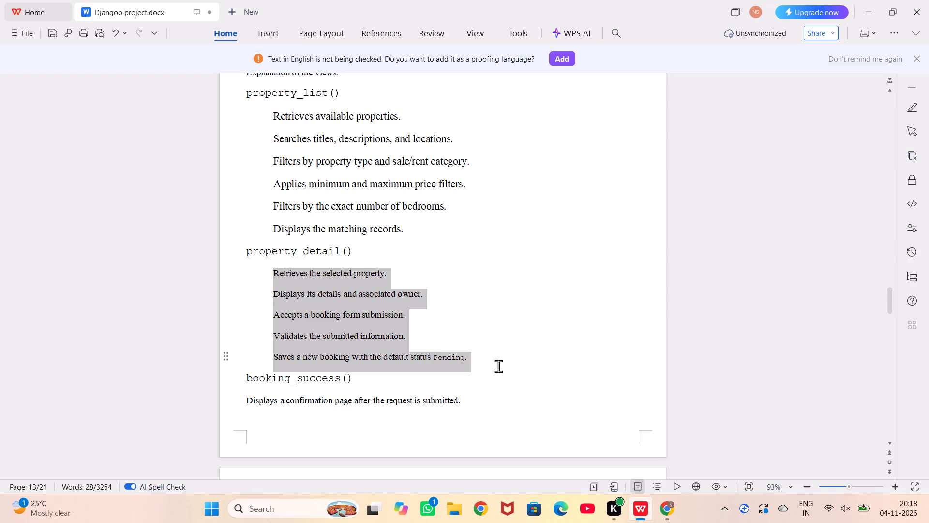
drag(498, 366, 501, 367)
click(511, 384)
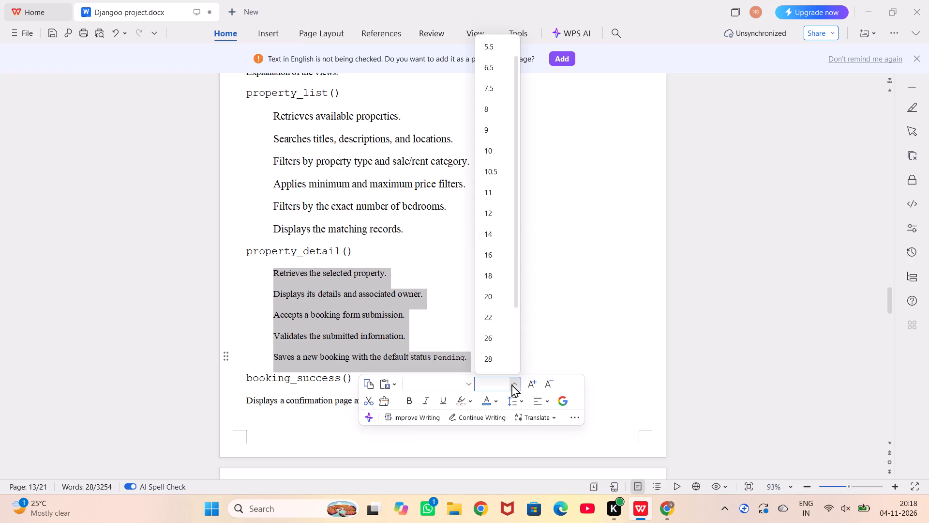
click(493, 234)
click(572, 303)
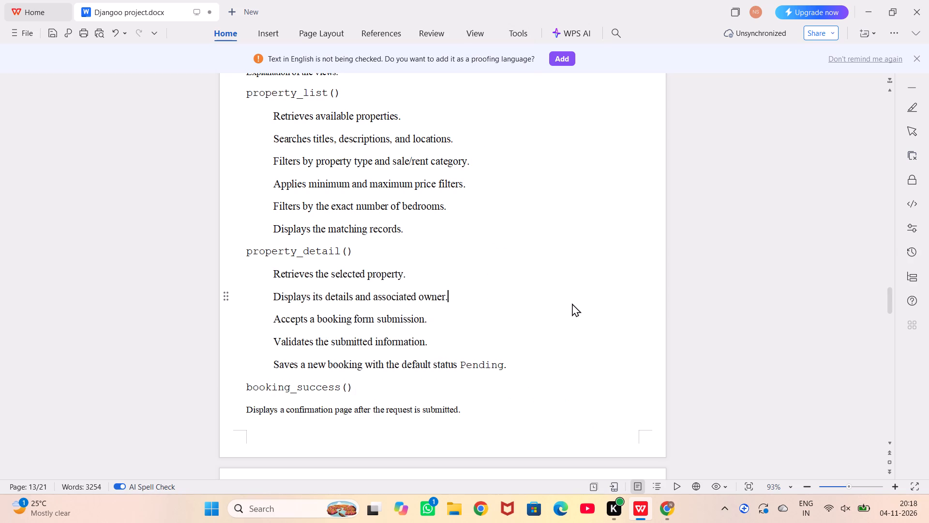
Set the confirmation page line under booking_success() and the implementation note paragraph to font size 14.
scroll(572, 303, down, 4)
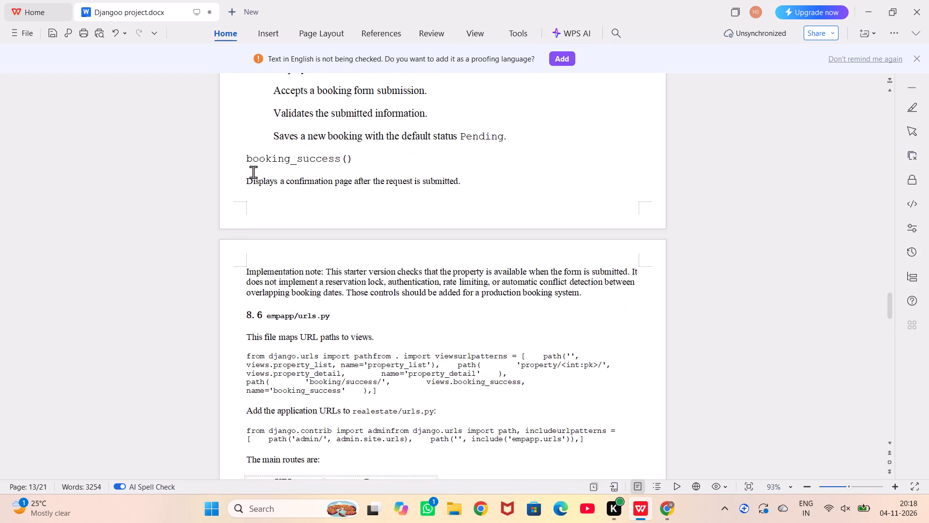
drag(242, 180, 605, 299)
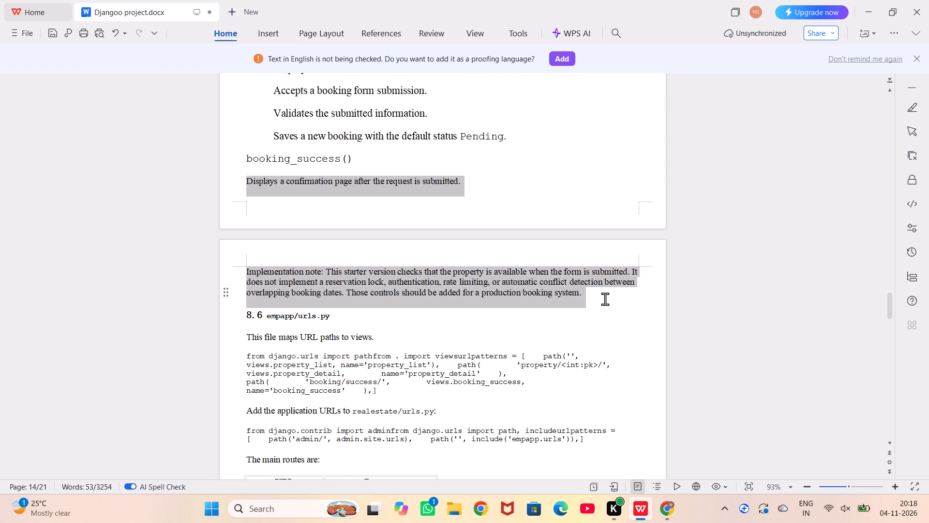
click(632, 321)
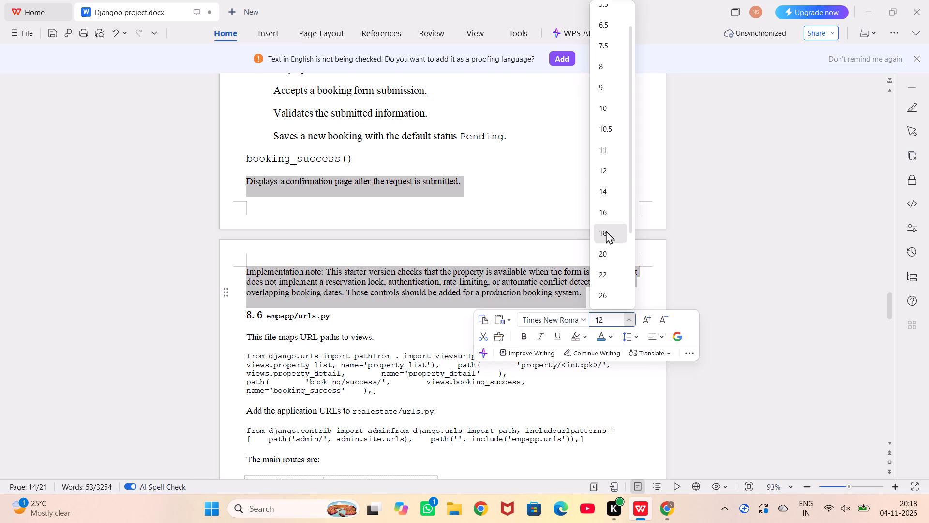
click(605, 200)
click(434, 329)
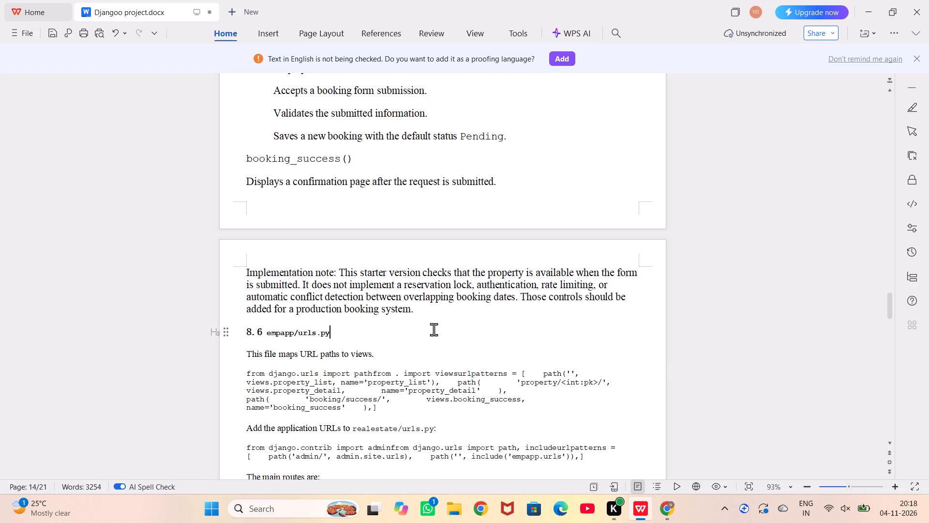
Format the 8.6 empapp/urls.py heading and the sentence below it as Times New Roman, size 14.
scroll(434, 329, down, 2)
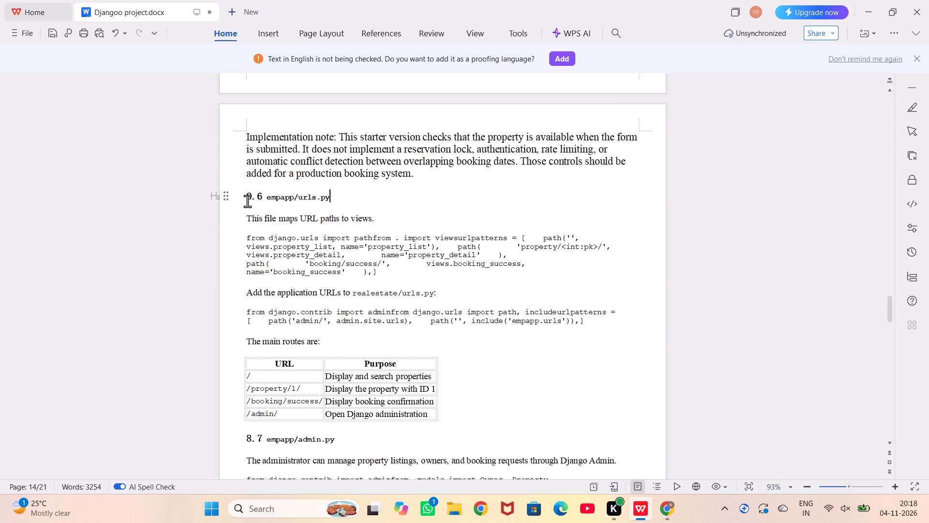
drag(244, 197, 386, 215)
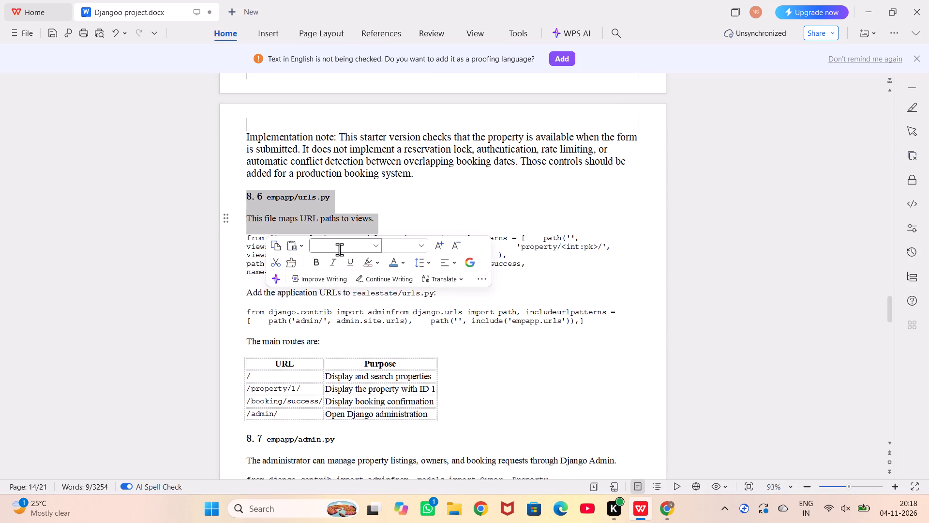
click(339, 249)
text(ti)
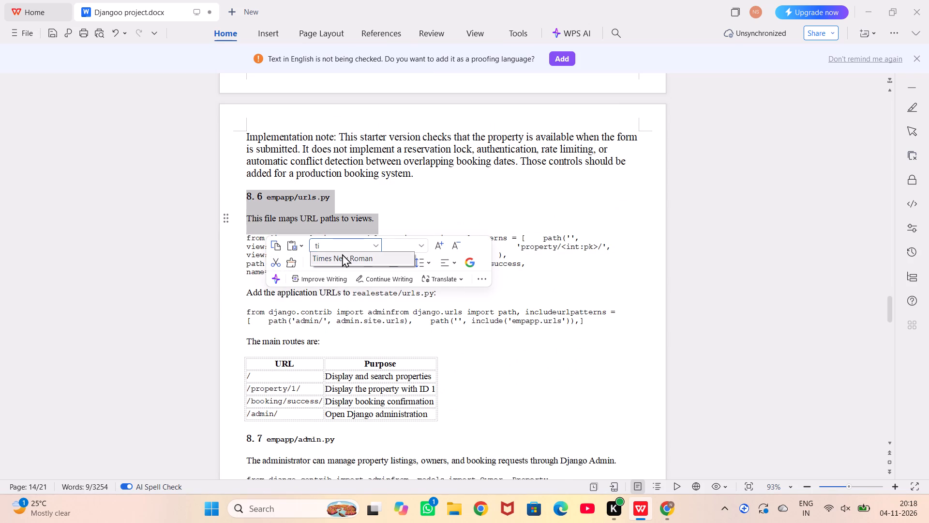
click(342, 254)
click(420, 246)
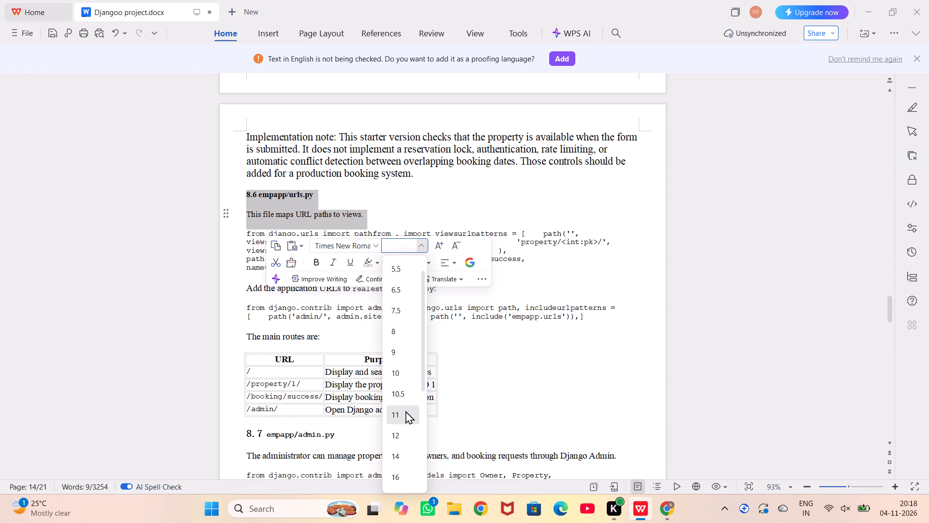
click(401, 457)
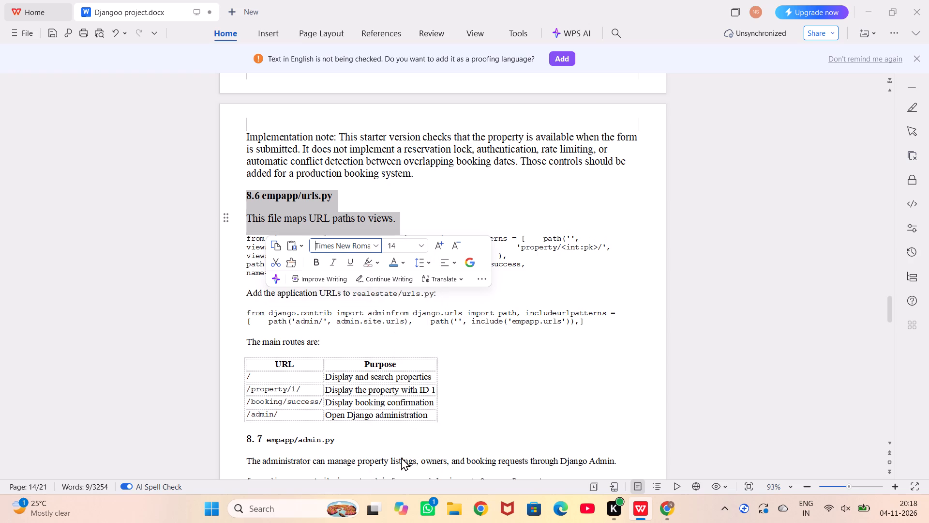
click(500, 393)
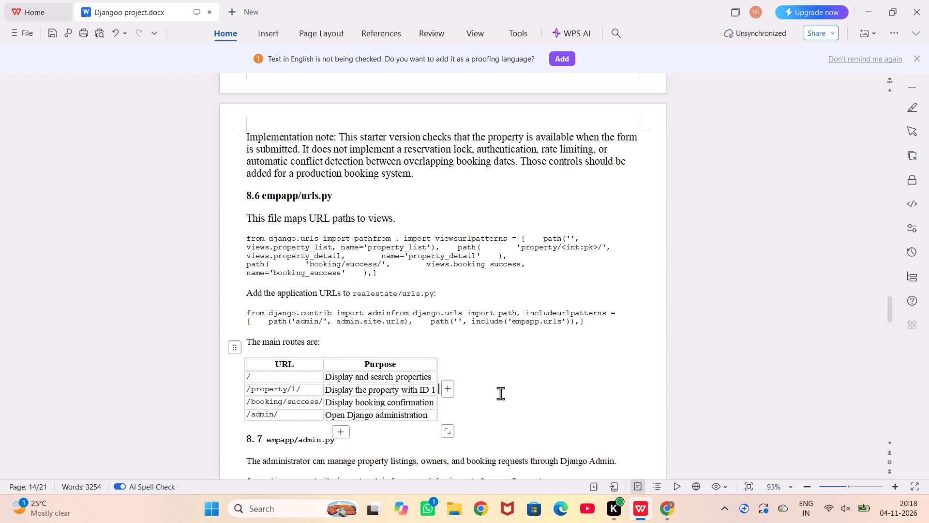
Set the "The main routes are:" line and the URL and Purpose table below it to font size 14.
drag(450, 419, 265, 370)
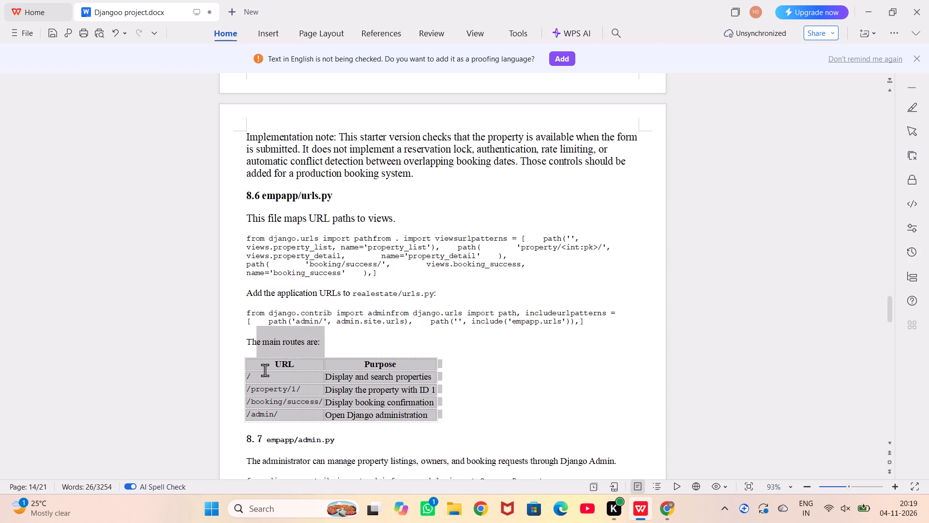
drag(265, 370, 242, 342)
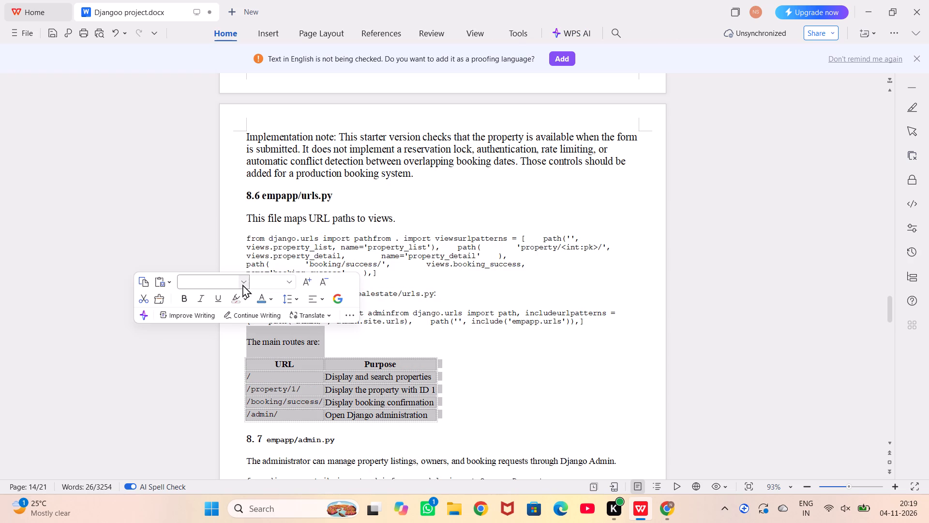
click(287, 283)
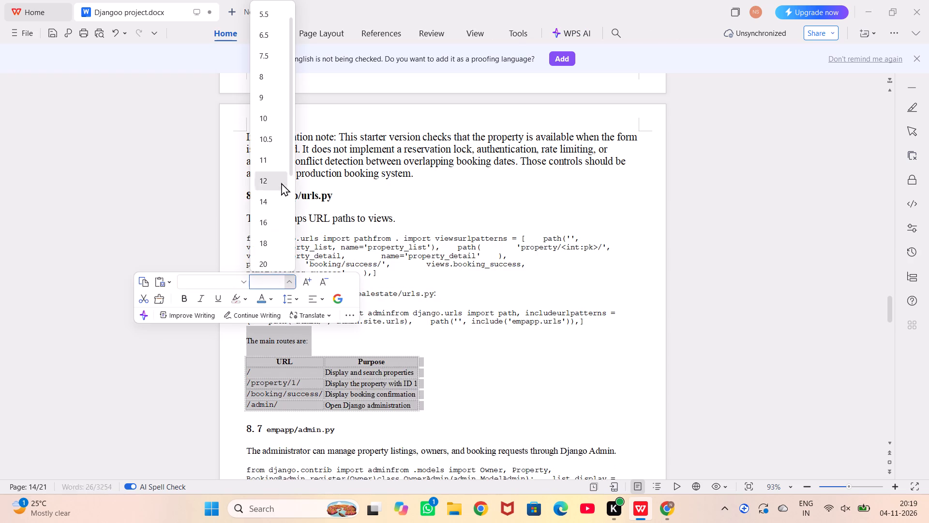
click(280, 198)
click(516, 422)
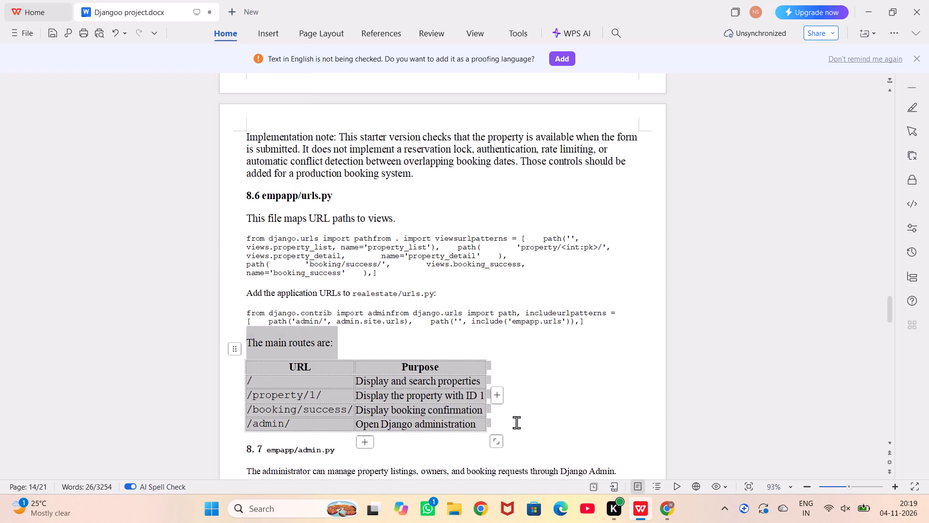
Apply borders to all cells of the URL and Purpose table.
drag(511, 424, 253, 367)
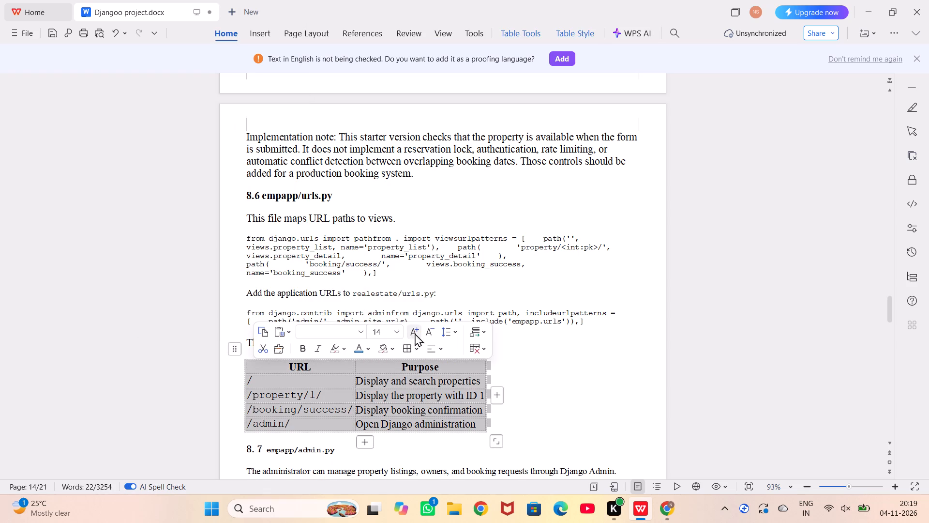
click(405, 351)
click(545, 427)
Format the 8.7 empapp/admin.py heading and the administrator sentence below it as Times New Roman, size 14.
scroll(545, 427, down, 1)
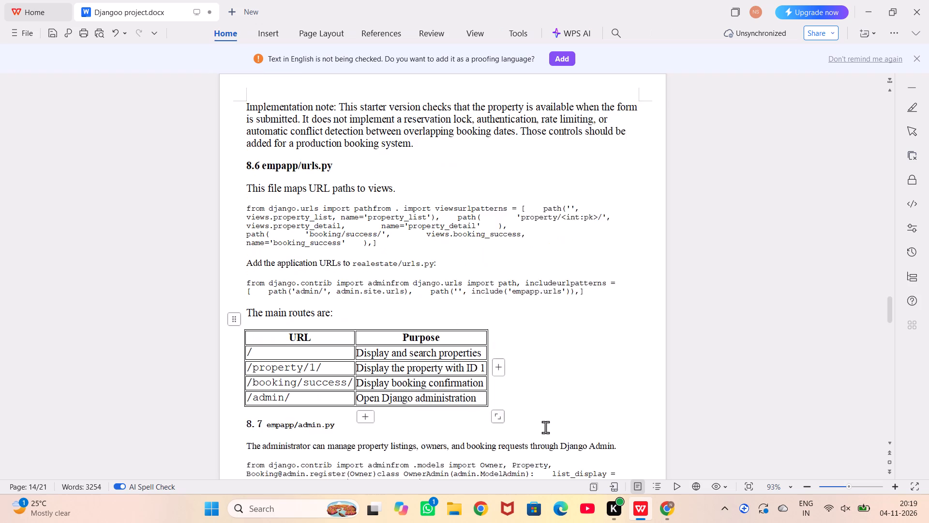
scroll(545, 427, down, 1)
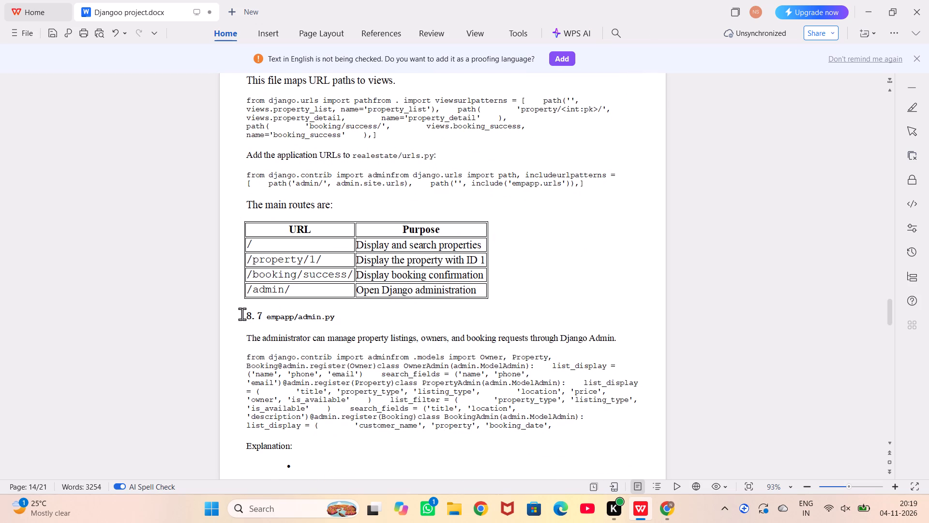
drag(242, 314, 621, 352)
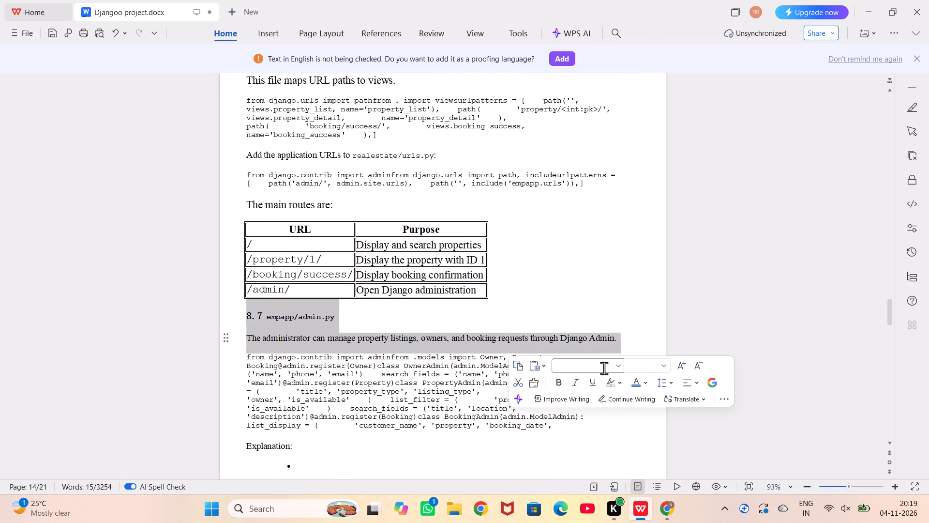
click(603, 368)
text(ti)
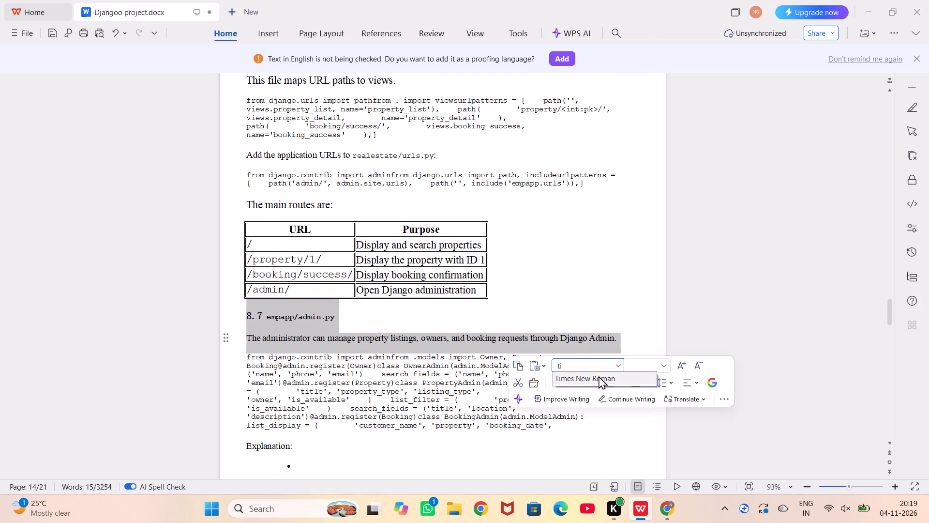
click(599, 376)
click(660, 366)
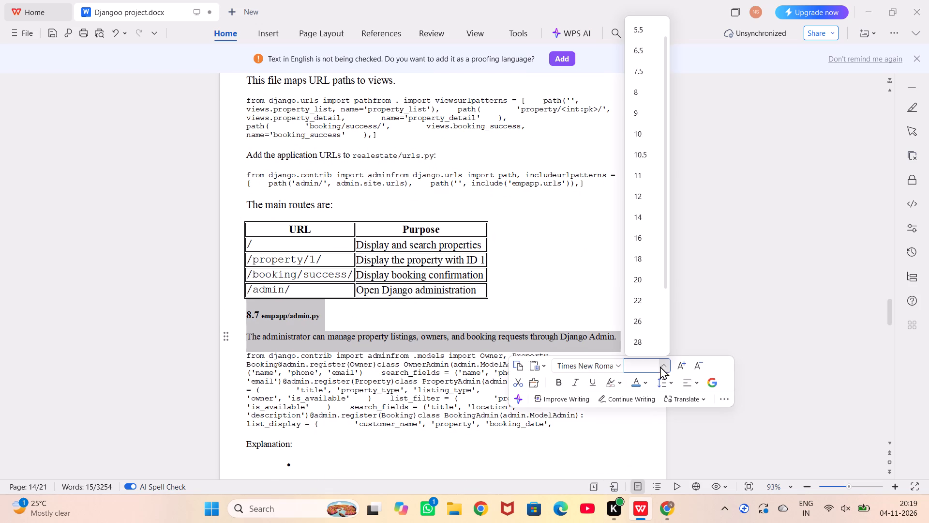
click(640, 211)
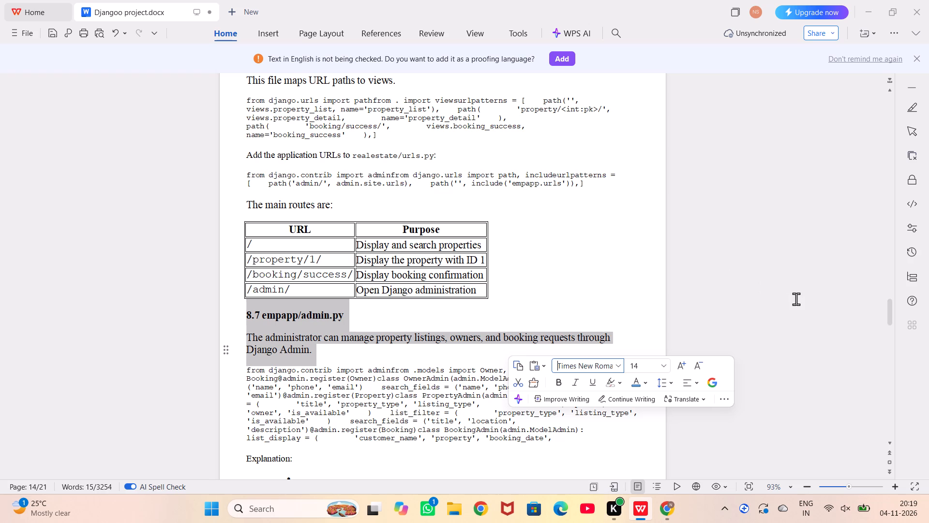
click(796, 299)
Format the text from "Explanation:" under the admin.py code through the base.html description line as Times New Roman, size 14.
scroll(796, 299, down, 4)
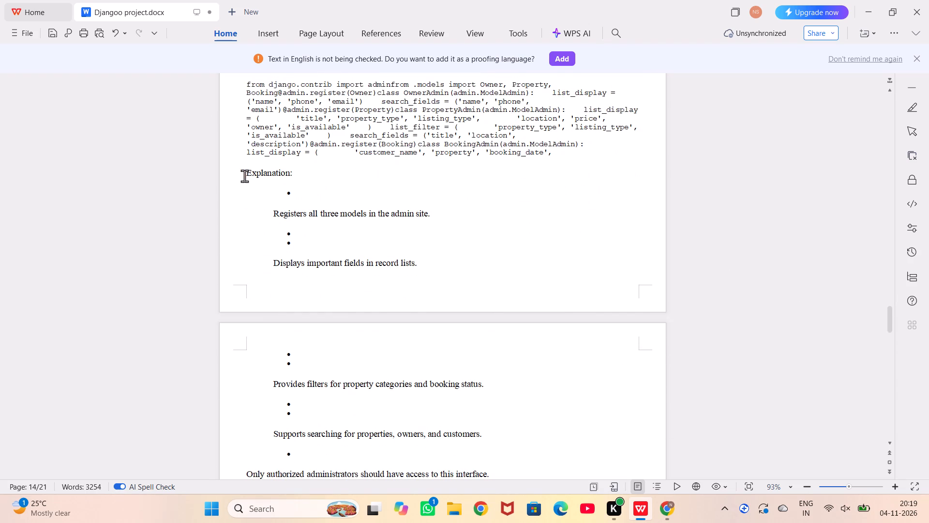
drag(242, 173, 420, 66)
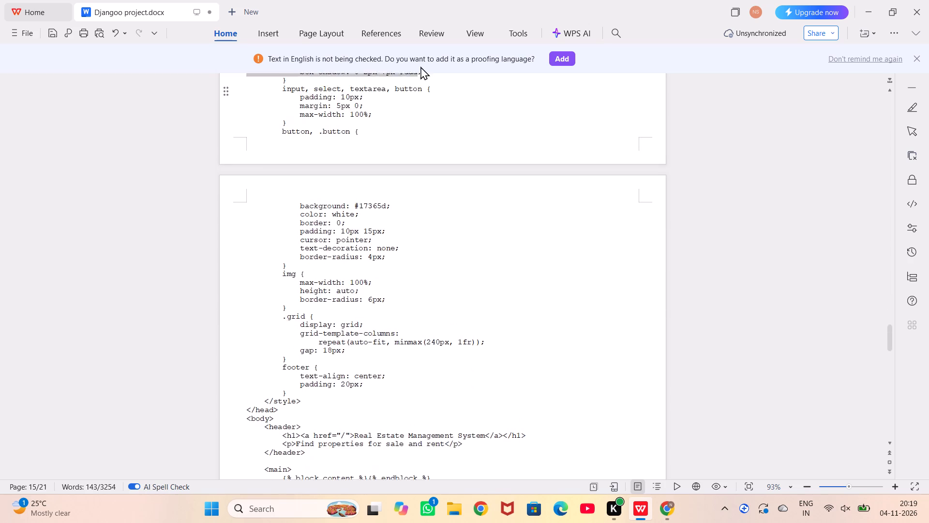
drag(420, 66, 425, 408)
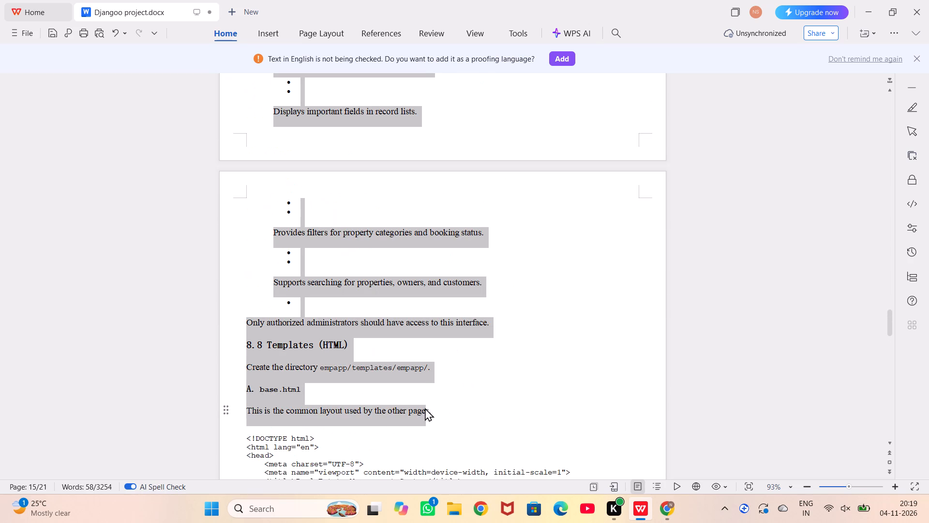
drag(425, 408, 448, 423)
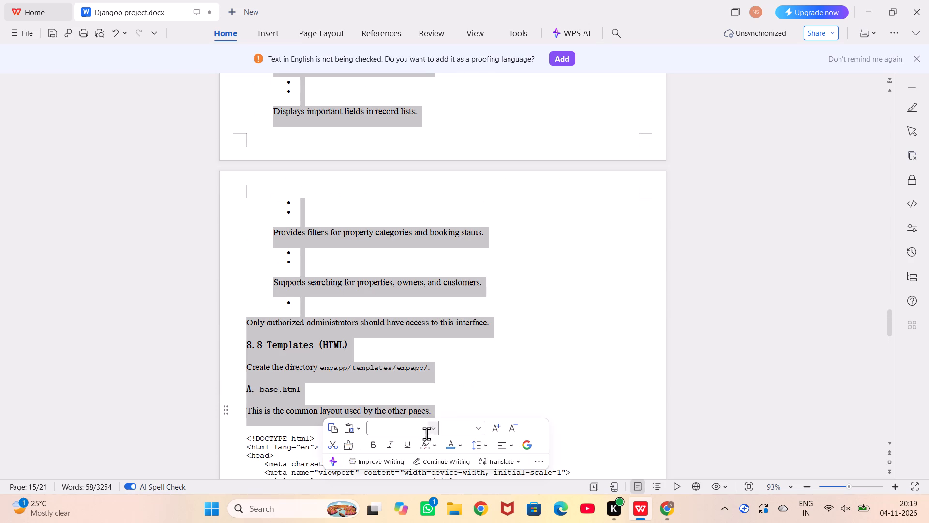
click(414, 430)
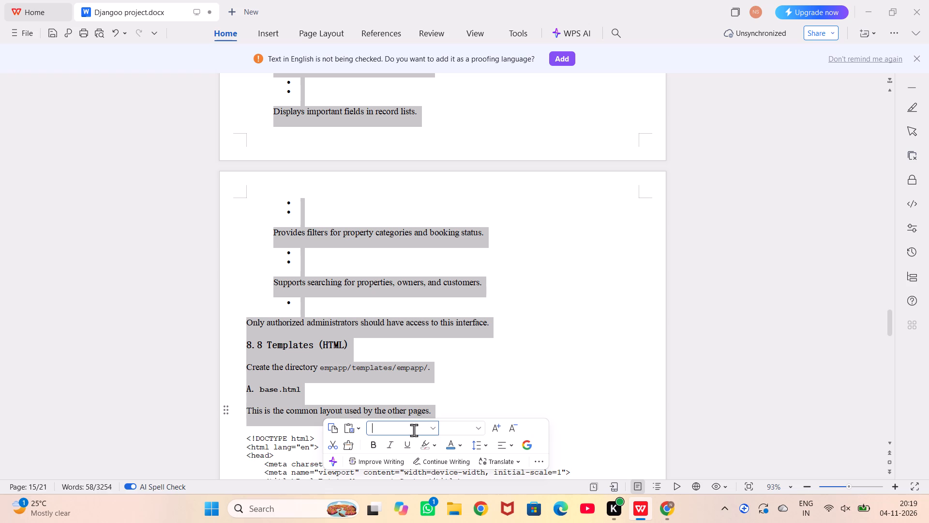
text(ti)
click(412, 441)
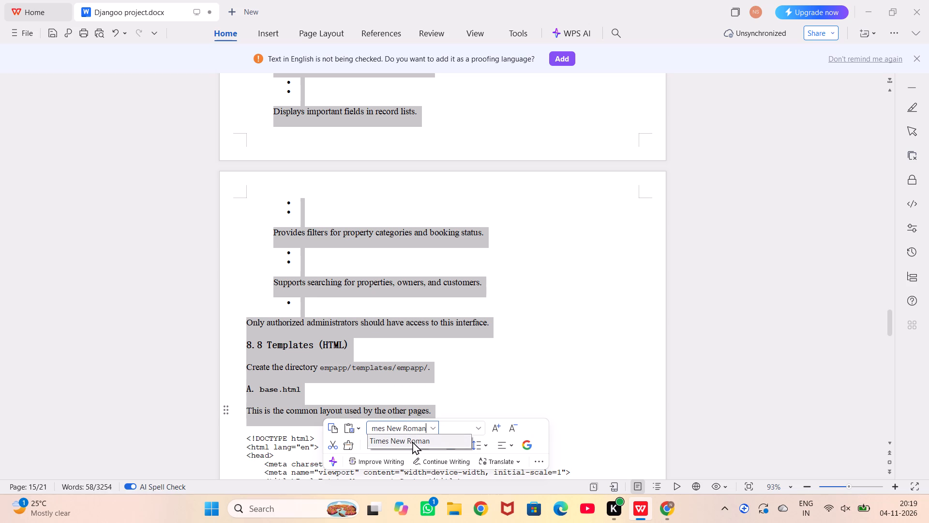
click(476, 429)
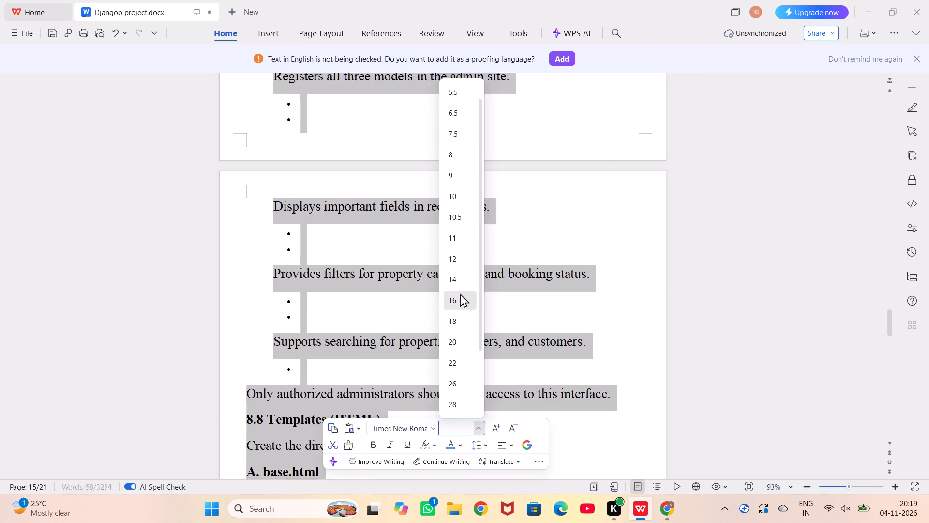
click(456, 278)
Delete the empty bullets around the "Supports searching" line and above the "Provides filters" line in the admin.py explanation.
click(340, 318)
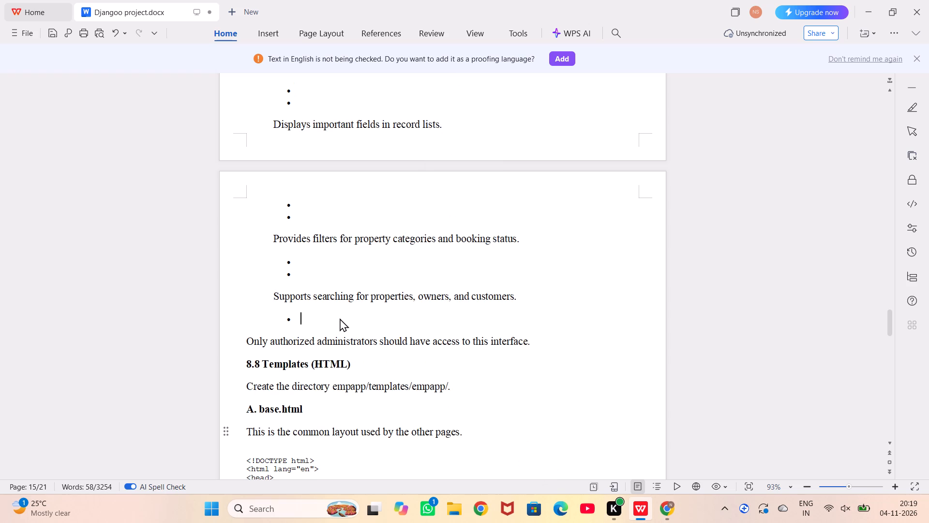
key(BackSpace)
key(BackSpace)
key(BackSpace)
click(344, 267)
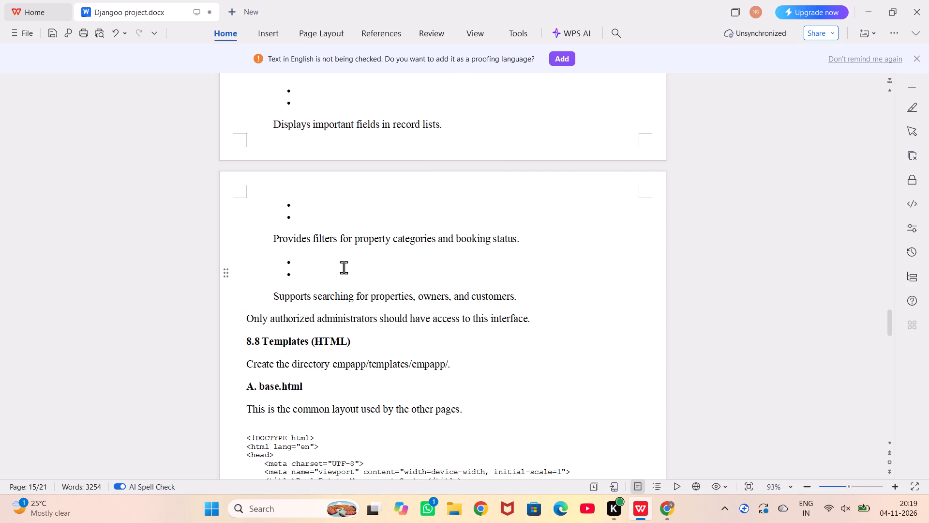
key(BackSpace)
key(BackSpace)
key(BackSpace)
key(BackSpace)
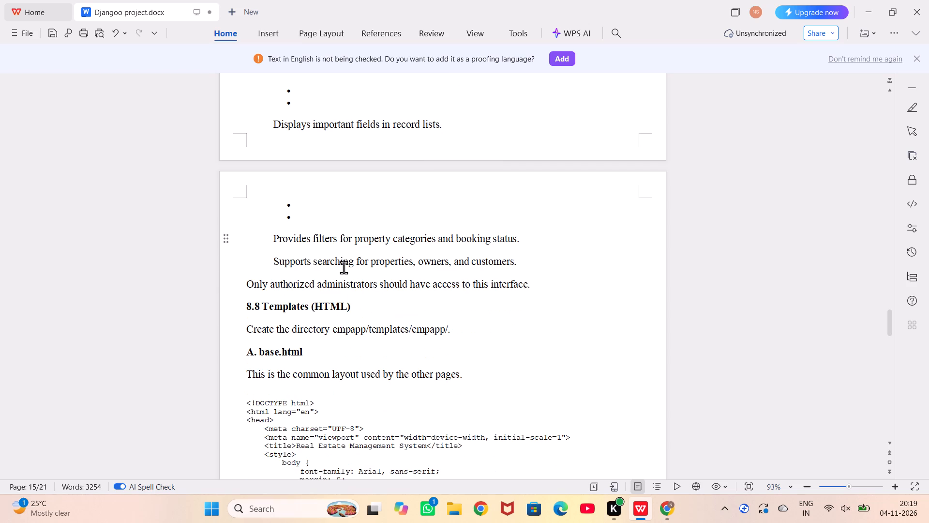
click(328, 218)
key(BackSpace)
key(BackSpace)
key(BackSpace)
key(BackSpace)
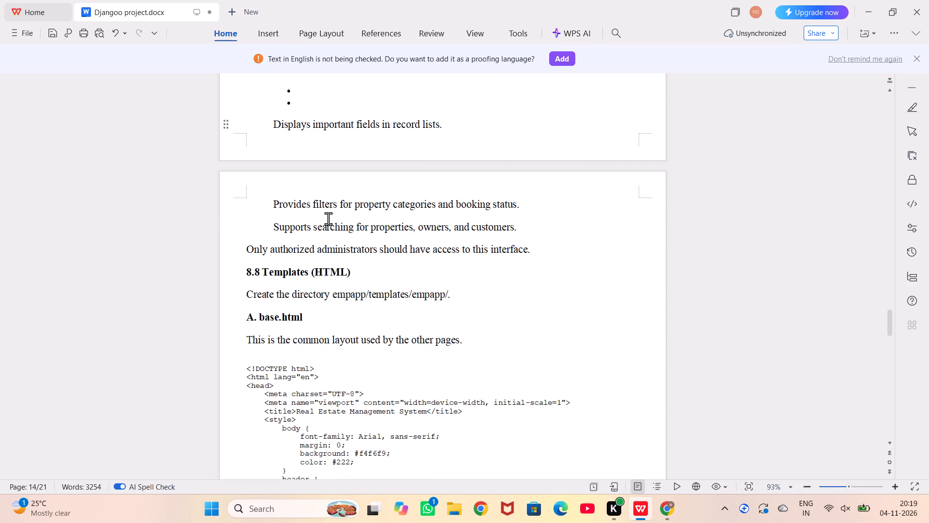
Delete the empty bullets above the "Displays important fields" and "Registers all three models" lines in the admin.py explanation.
scroll(328, 218, up, 1)
click(337, 160)
key(BackSpace)
key(BackSpace)
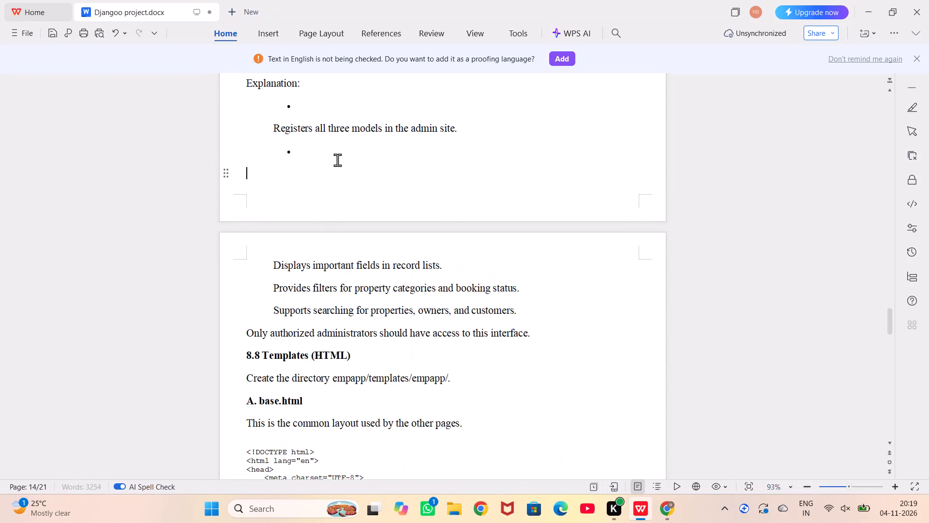
key(BackSpace)
key(BackSpace)
click(330, 111)
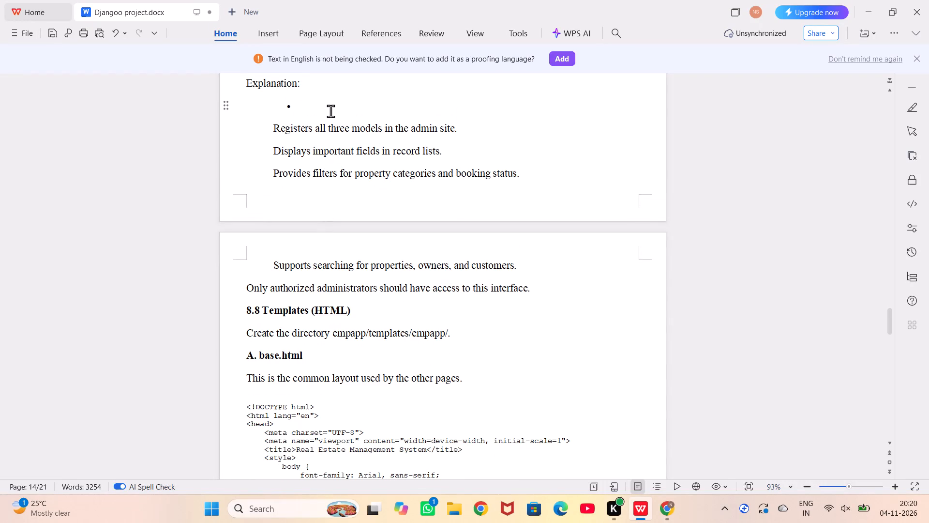
key(BackSpace)
key(BackSpace)
key(BackSpace)
Delete the whole "Security and usability note" paragraph between the booking_success.html code and section 9.
scroll(330, 111, up, 1)
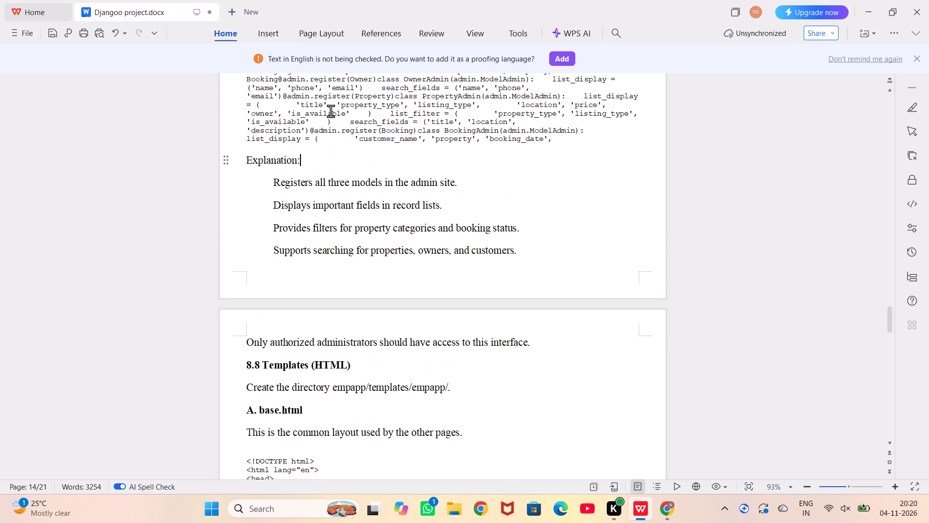
scroll(330, 111, down, 1)
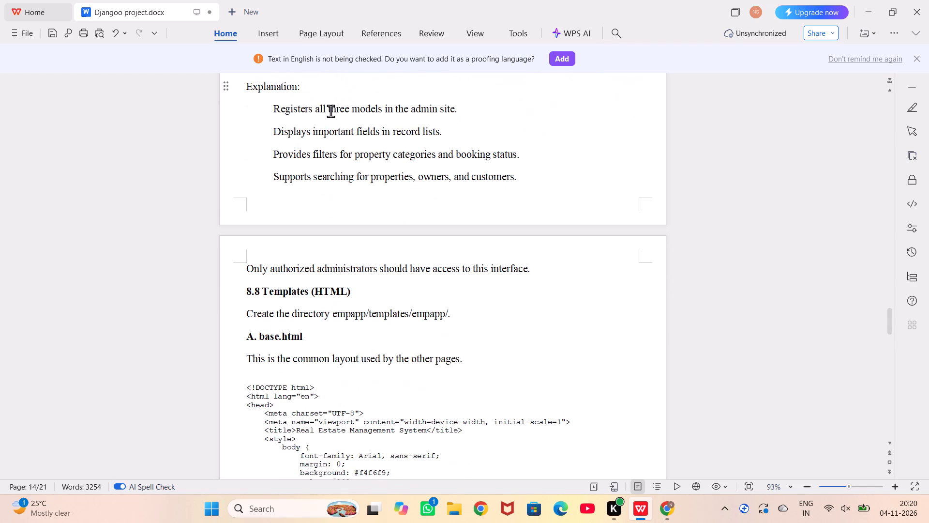
scroll(330, 111, down, 10)
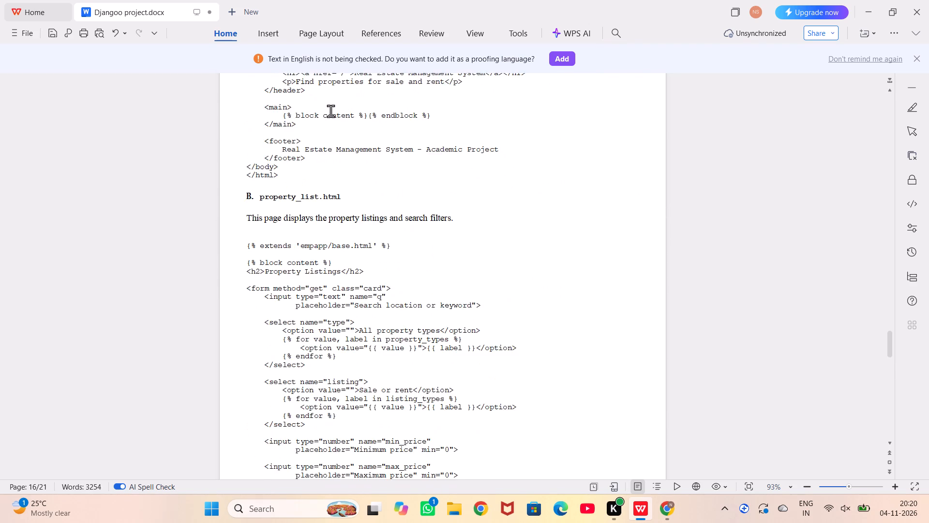
scroll(330, 111, down, 1)
scroll(330, 111, up, 1)
scroll(329, 144, down, 2)
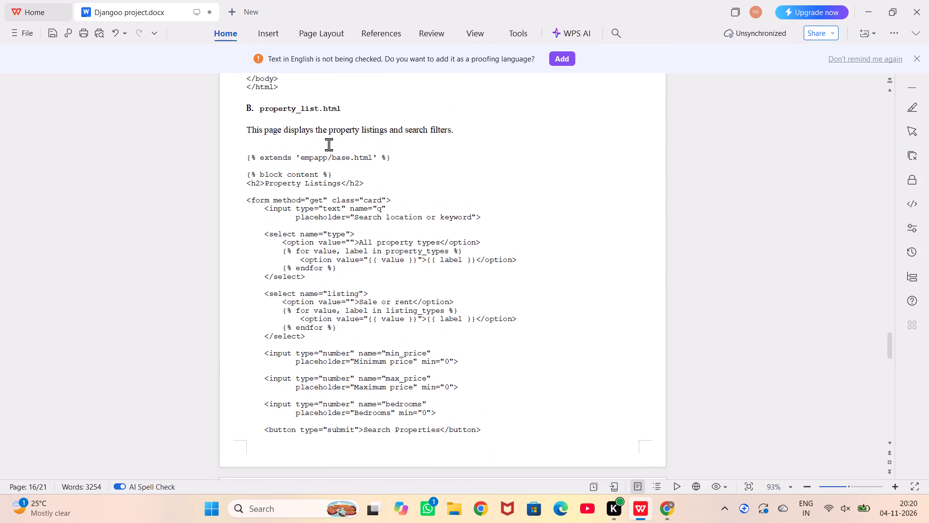
scroll(329, 144, down, 12)
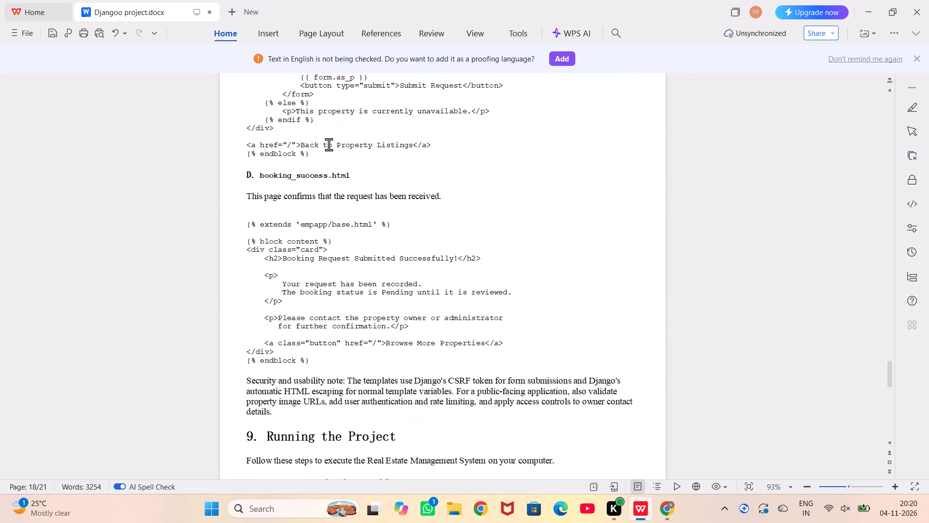
scroll(329, 144, down, 3)
drag(246, 118, 302, 167)
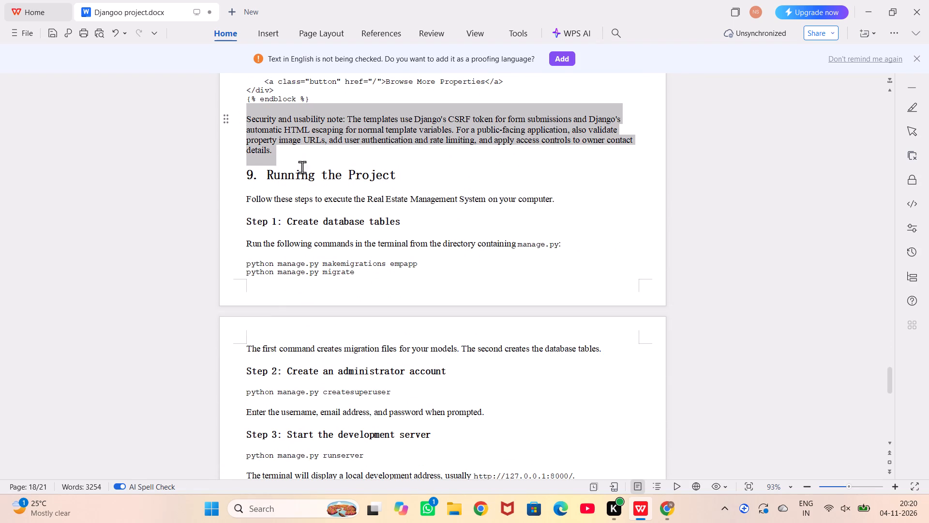
drag(302, 167, 327, 155)
click(327, 155)
key(BackSpace)
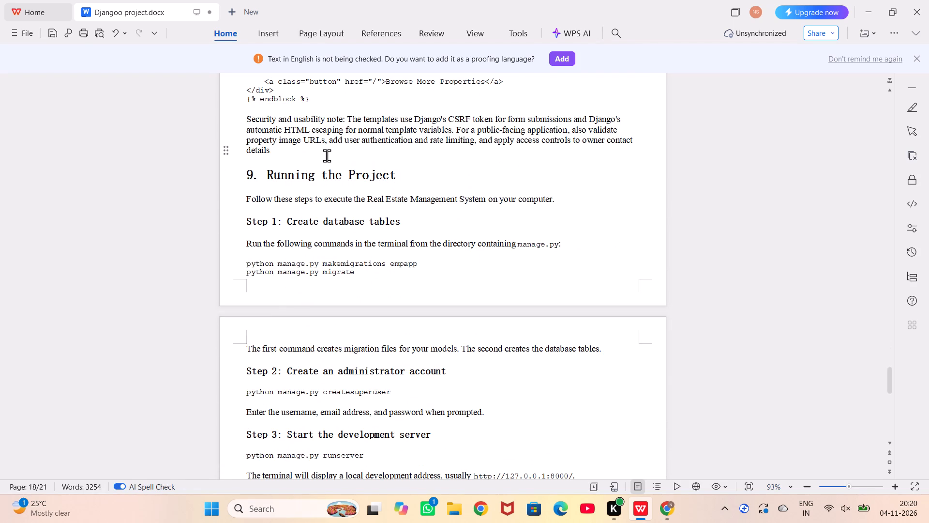
key(BackSpace)
key(BackSpace)
key(BackSpace)
key(BackSpace)
key(BackSpace)
key(BackSpace)
key(BackSpace)
key(BackSpace)
key(BackSpace)
key(BackSpace)
key(BackSpace)
key(BackSpace)
key(BackSpace)
key(BackSpace)
key(BackSpace)
key(BackSpace)
key(BackSpace)
key(BackSpace)
key(BackSpace)
key(BackSpace)
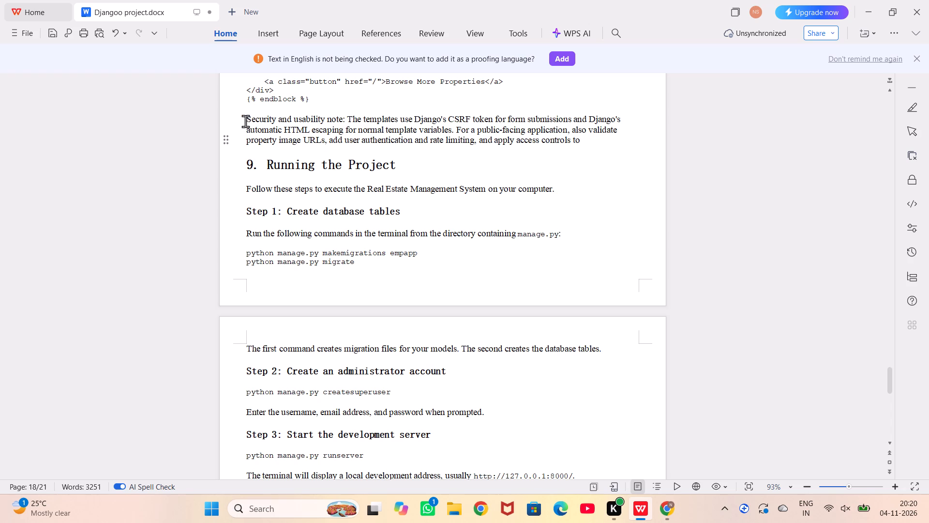
drag(246, 121, 594, 142)
key(BackSpace)
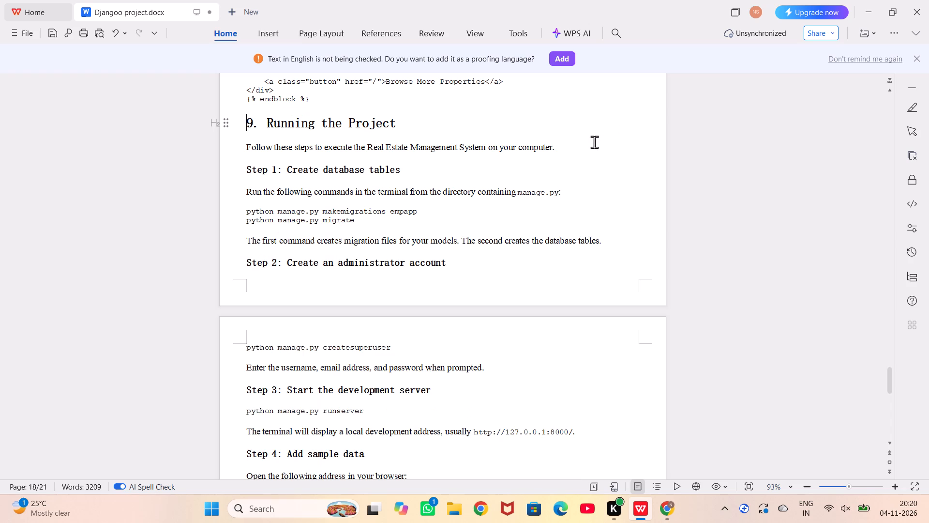
Format the text from the "9. Running the Project" heading through the "Run the following commands" line as Times New Roman, size 14.
drag(246, 119, 540, 202)
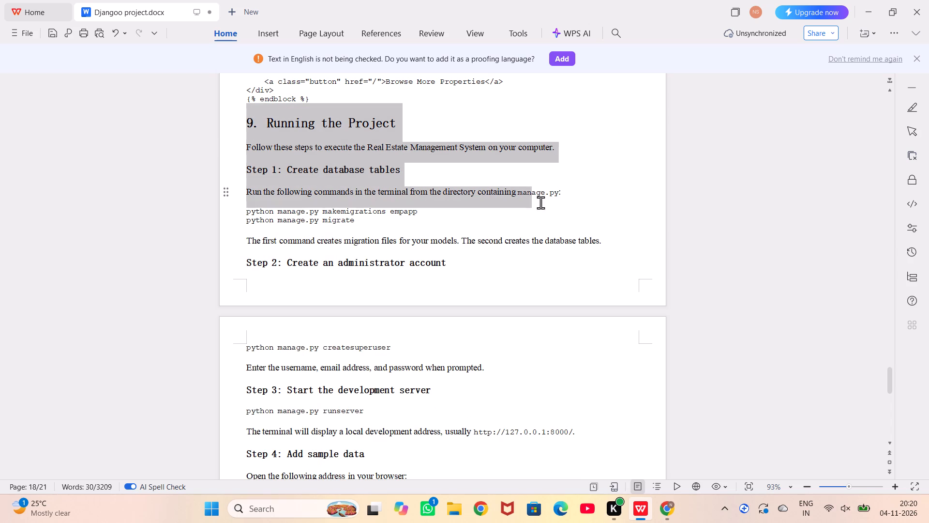
drag(540, 202, 579, 194)
click(550, 221)
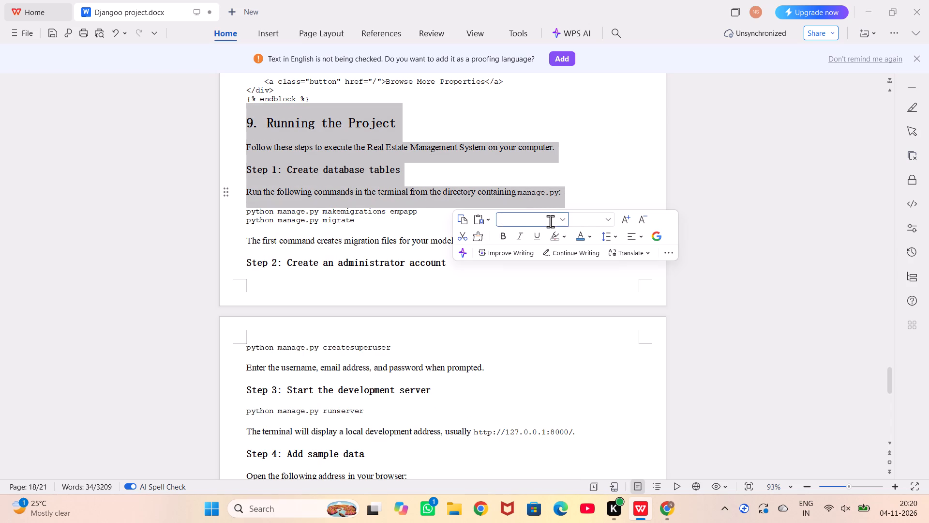
text(ti)
click(548, 233)
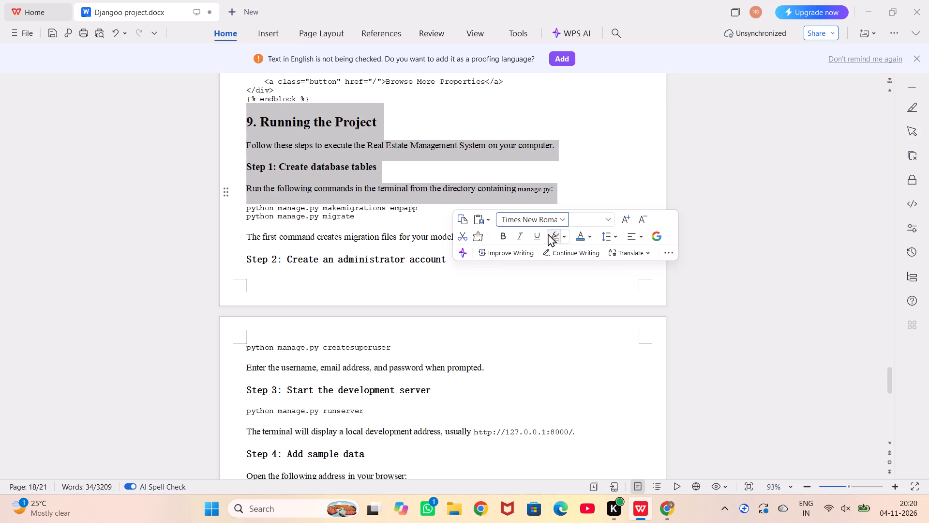
click(607, 219)
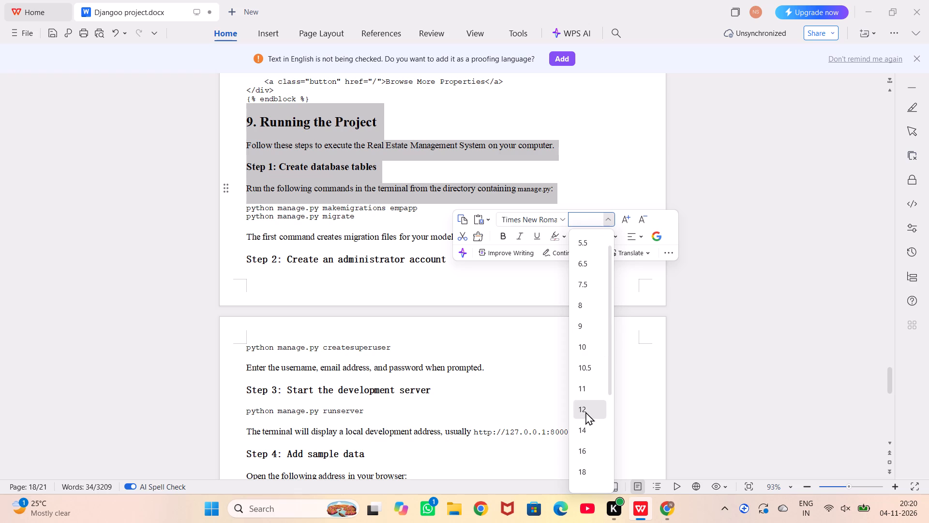
click(587, 430)
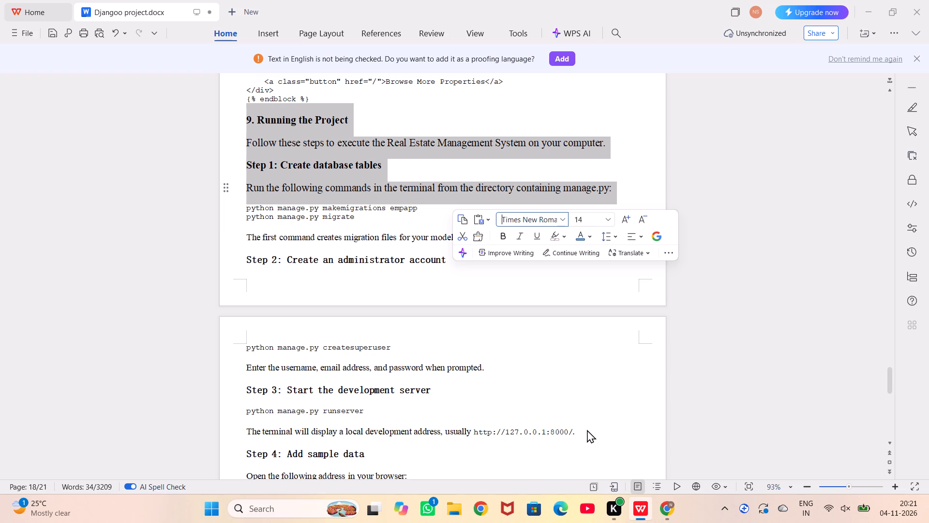
click(469, 365)
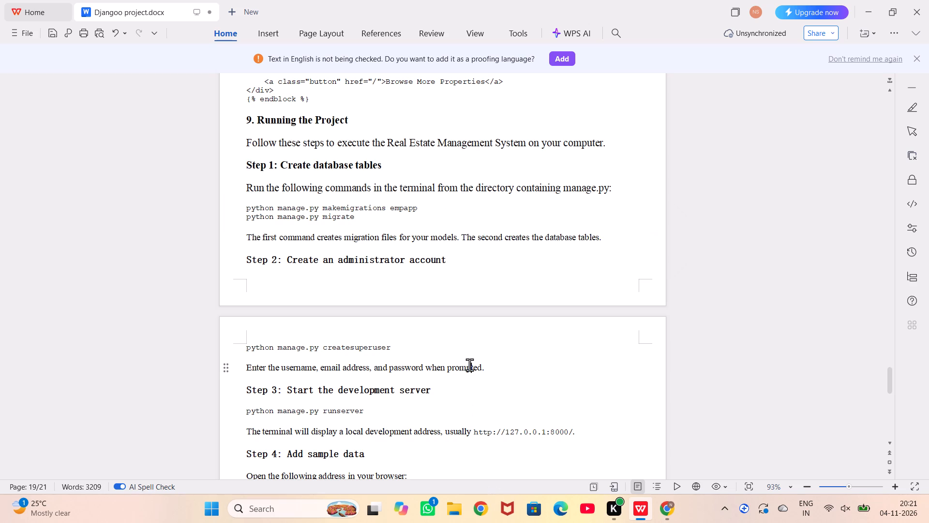
Format the Step 2 administrator account heading, its createsuperuser command and the line below as Times New Roman, size 14.
drag(495, 371, 239, 262)
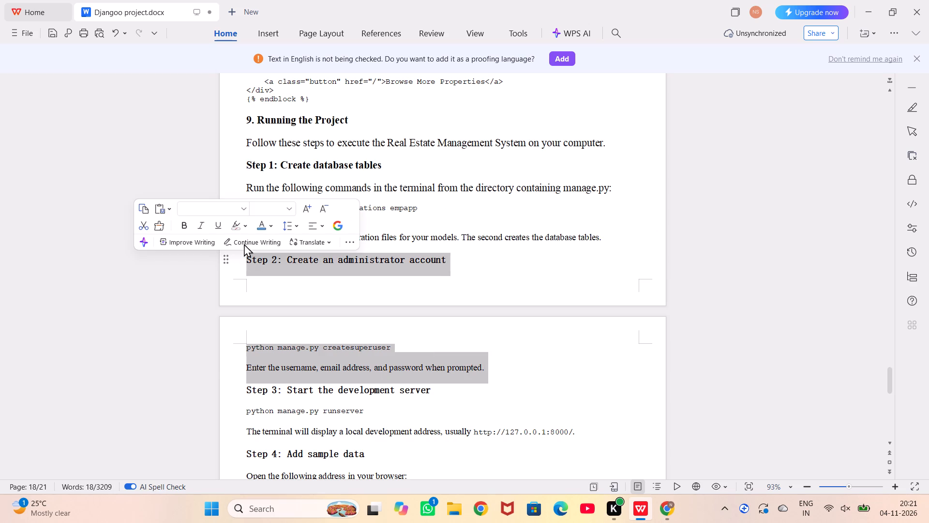
click(210, 209)
text(ti)
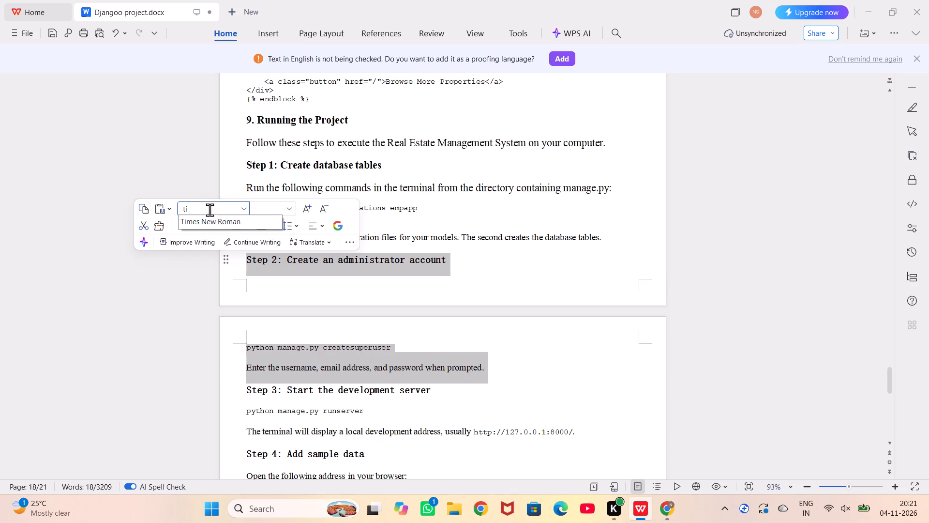
click(217, 222)
click(291, 209)
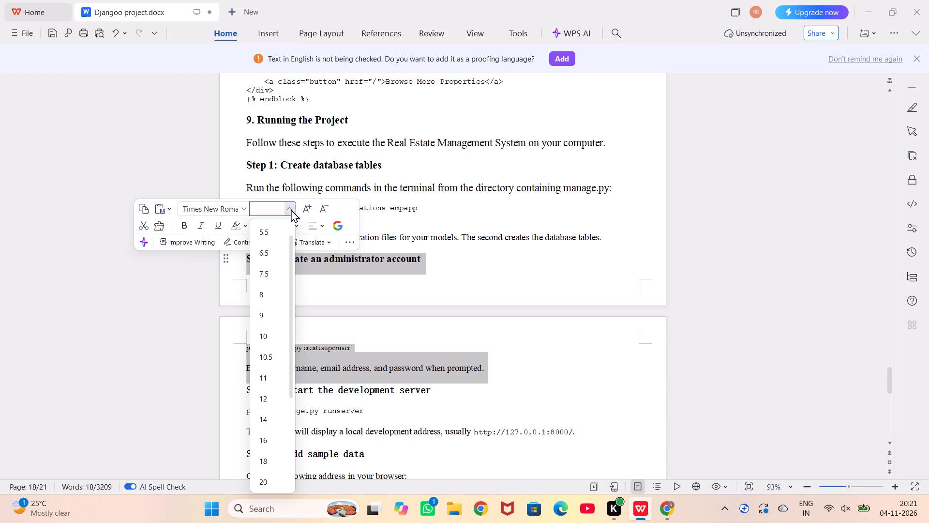
click(277, 418)
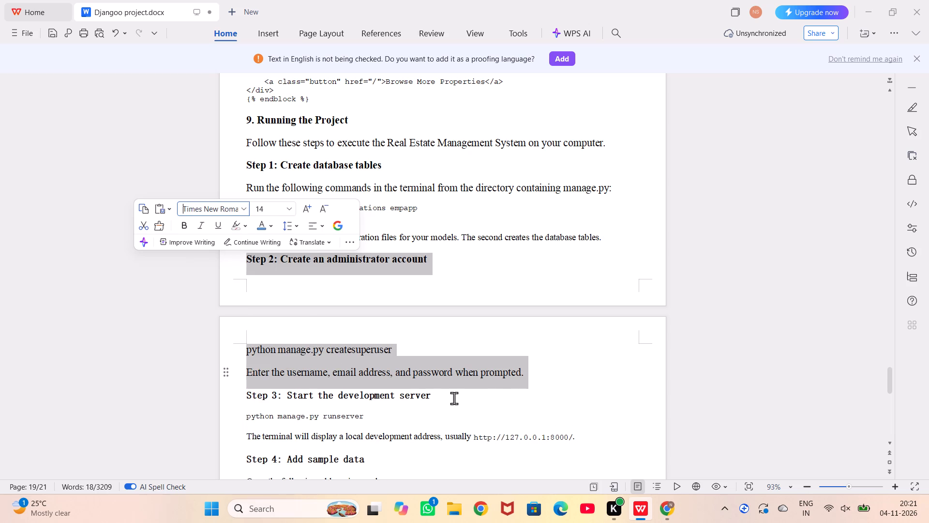
click(458, 398)
Set the text from the Step 3 development server heading through the end of Step 6 to size 14.
scroll(458, 398, down, 2)
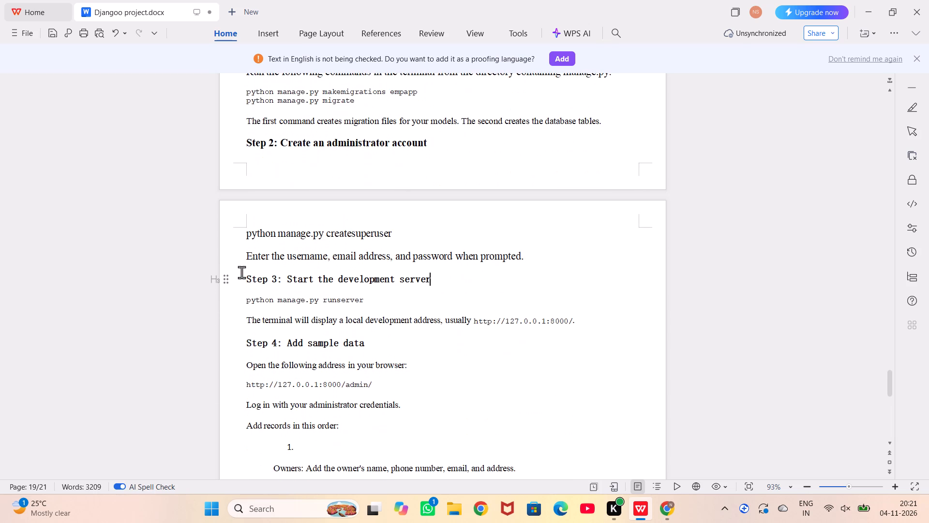
drag(241, 272, 414, 395)
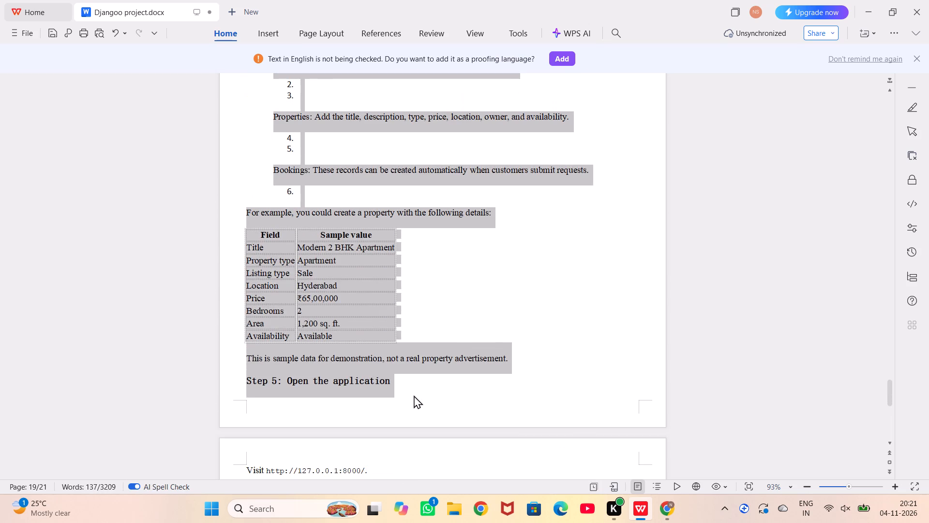
drag(414, 395, 330, 30)
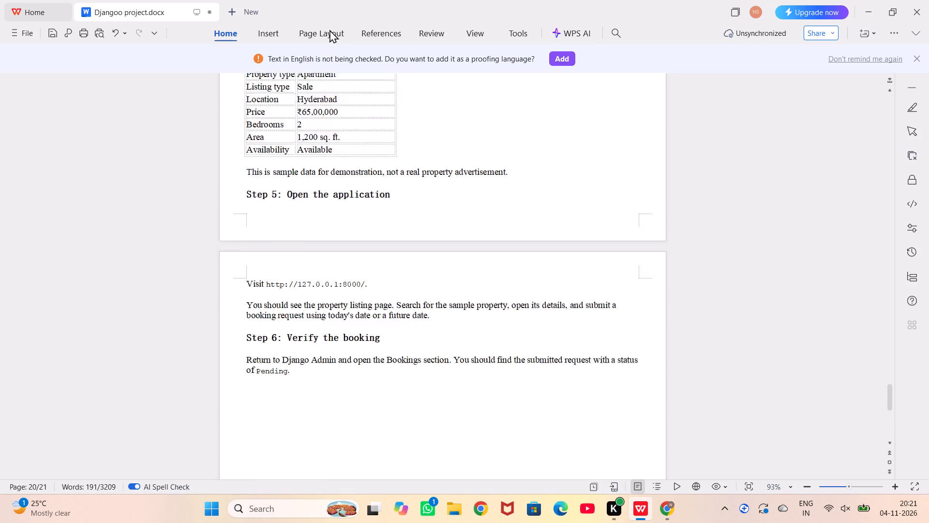
drag(330, 30, 313, 118)
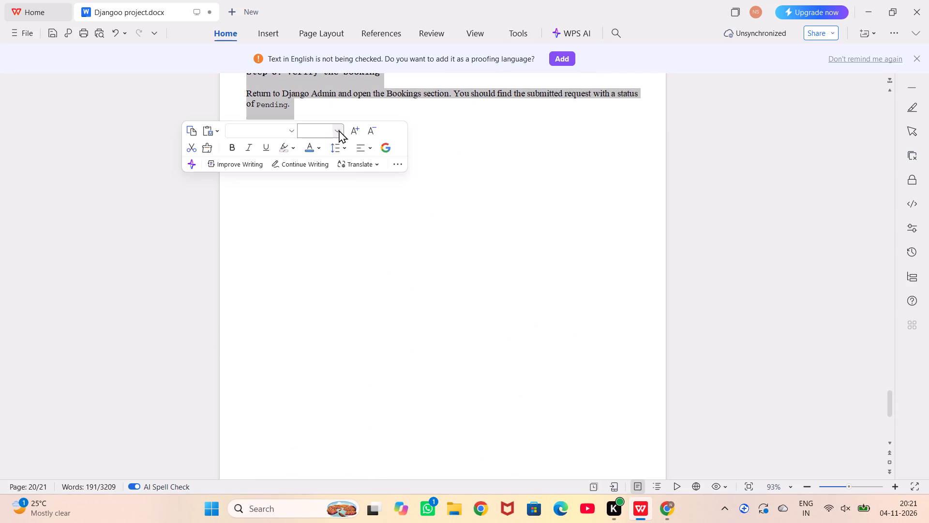
click(338, 129)
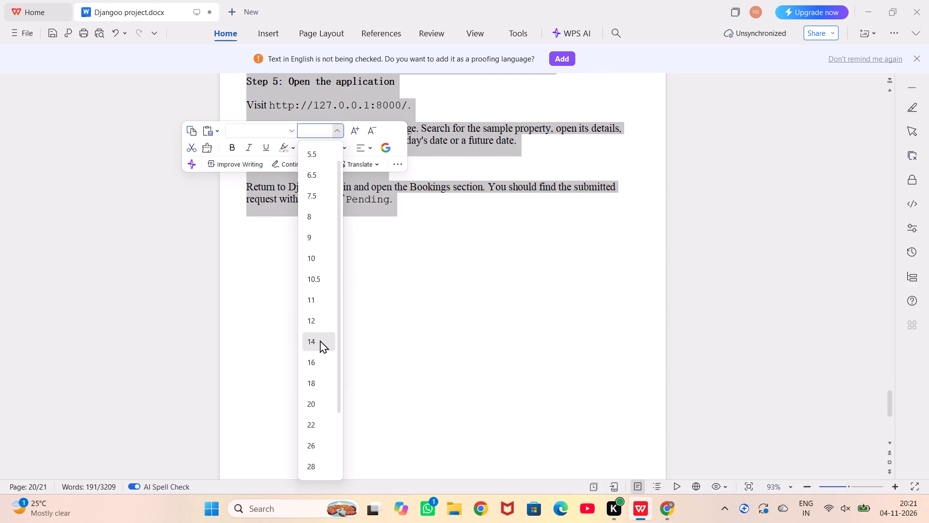
click(320, 340)
click(363, 344)
Apply borders to all cells of the sample property table with the Field and Sample value columns.
scroll(363, 344, up, 3)
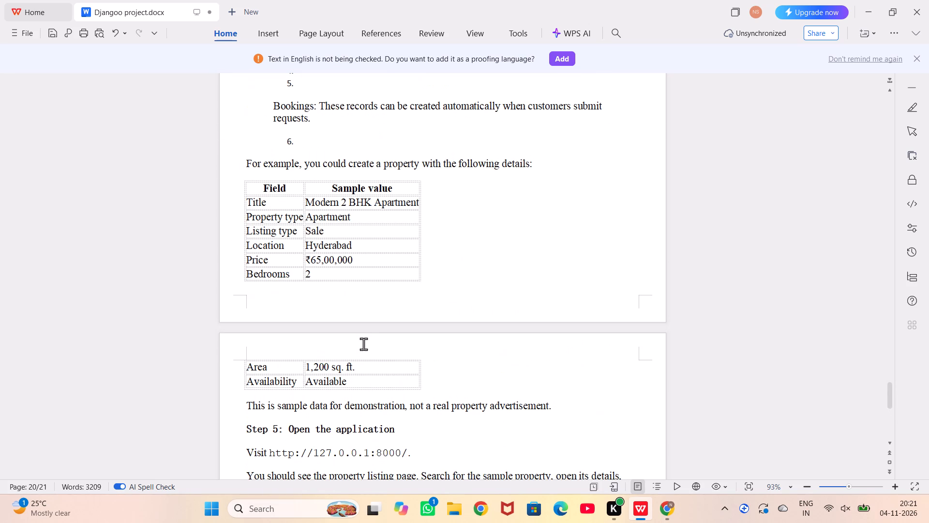
scroll(363, 344, up, 1)
drag(423, 388, 241, 190)
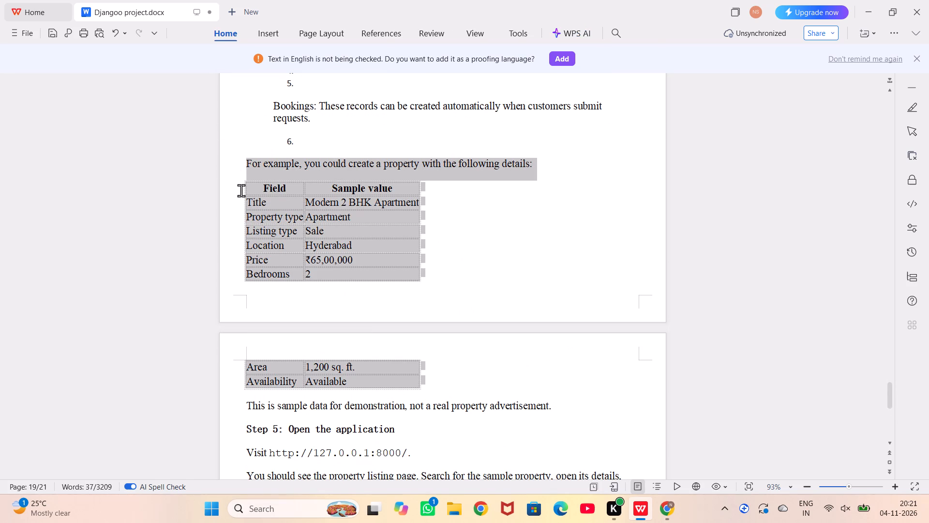
drag(241, 190, 248, 185)
click(403, 170)
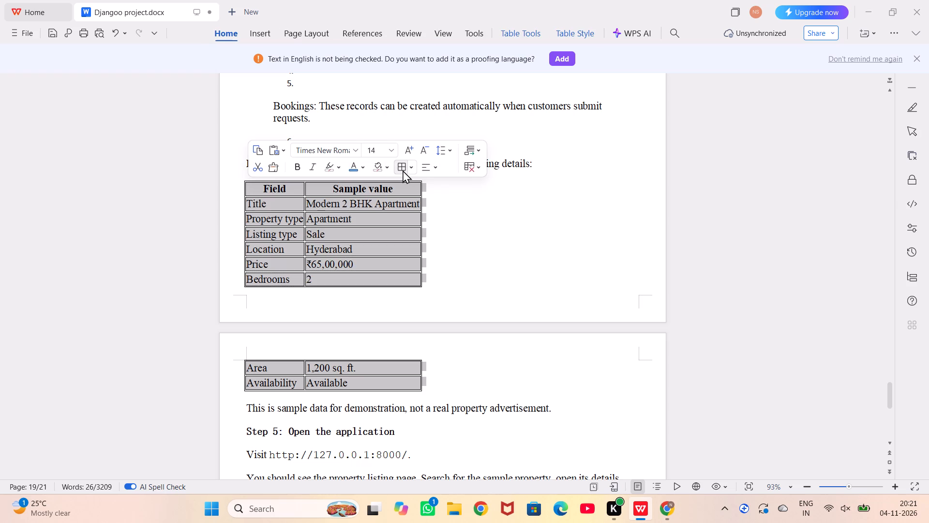
click(449, 233)
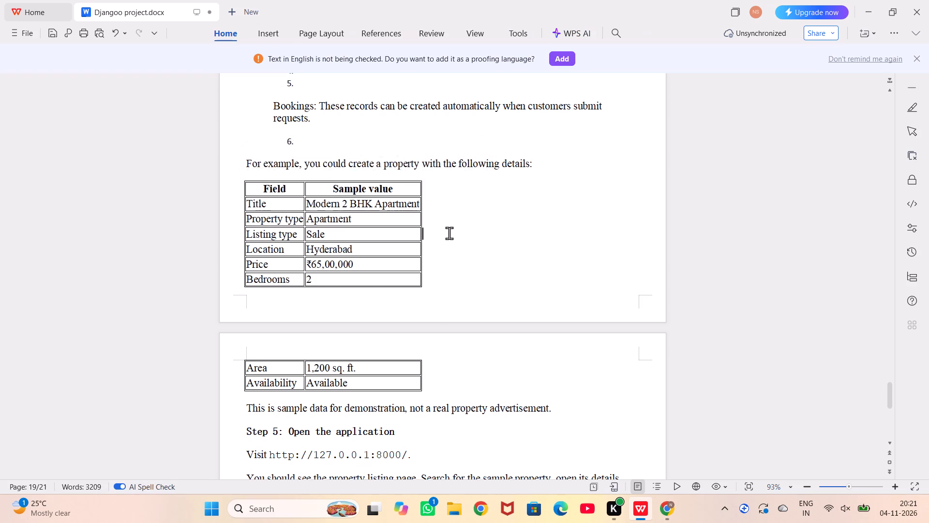
Delete the empty numbered items below and above the "Bookings" line in the Step 4 record list.
scroll(449, 233, up, 1)
click(327, 231)
key(BackSpace)
key(BackSpace)
key(BackSpace)
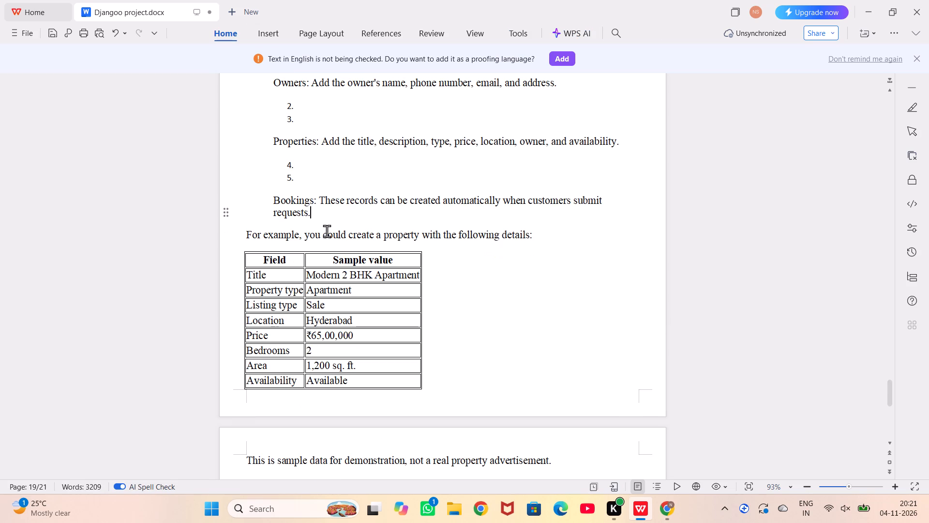
key(BackSpace)
click(305, 180)
key(BackSpace)
key(BackSpace)
key(BackSpace)
key(BackSpace)
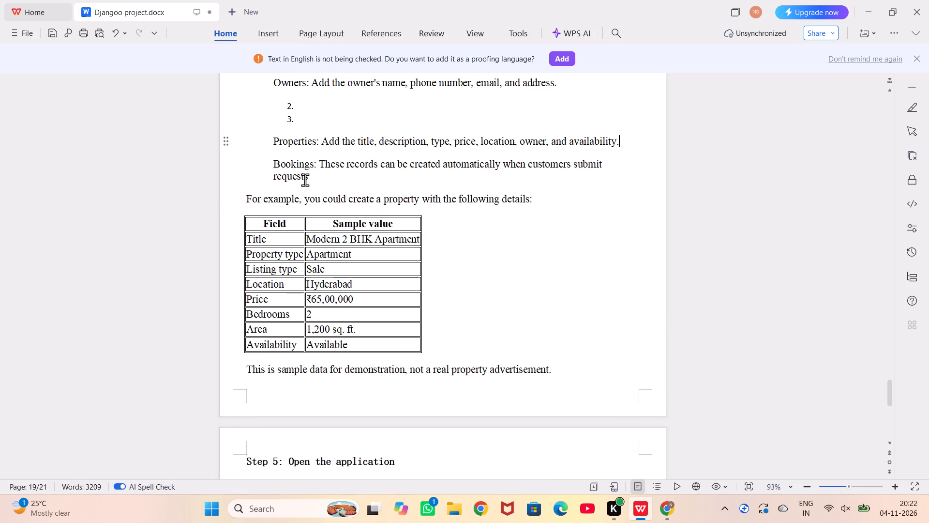
Delete the empty numbered items above the "Properties" and "Owners" lines in the Step 4 record list.
scroll(305, 180, up, 1)
click(302, 198)
key(BackSpace)
key(BackSpace)
key(BackSpace)
key(BackSpace)
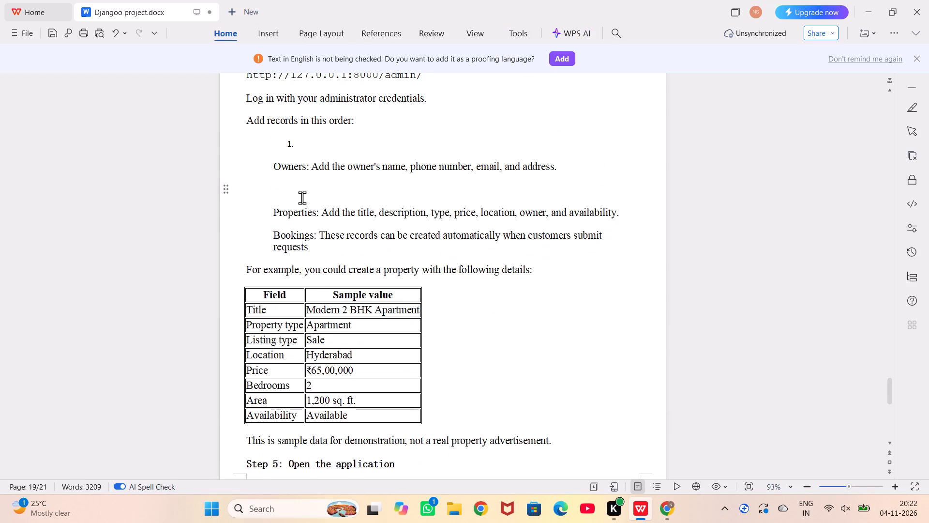
click(315, 141)
key(BackSpace)
key(BackSpace)
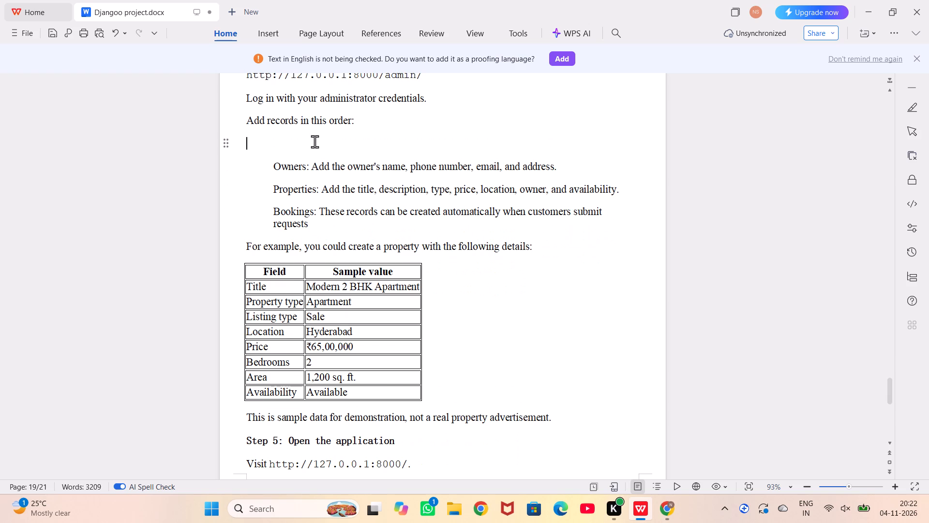
key(BackSpace)
Make the "9. Running the Project" heading blue and set its size to 18.
scroll(315, 141, up, 5)
scroll(315, 141, right, 1)
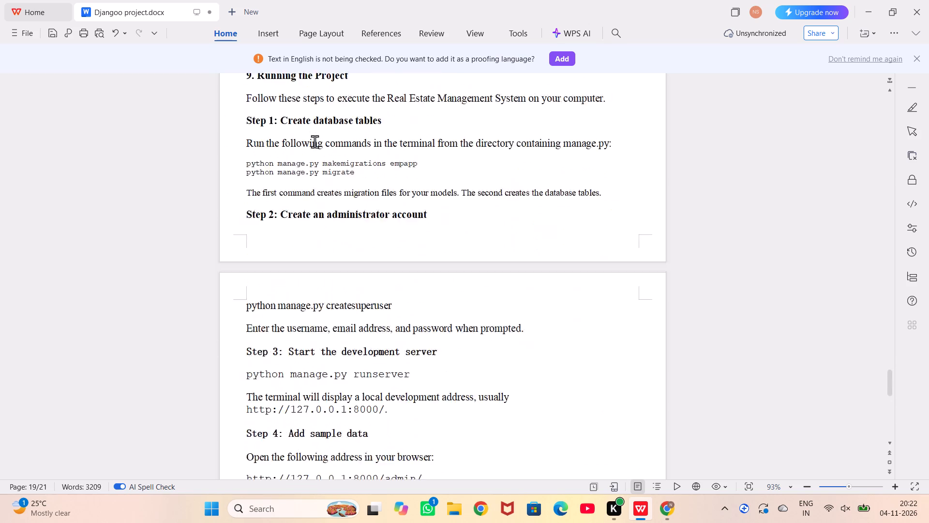
scroll(315, 141, right, 1)
scroll(315, 141, up, 2)
drag(358, 188, 274, 195)
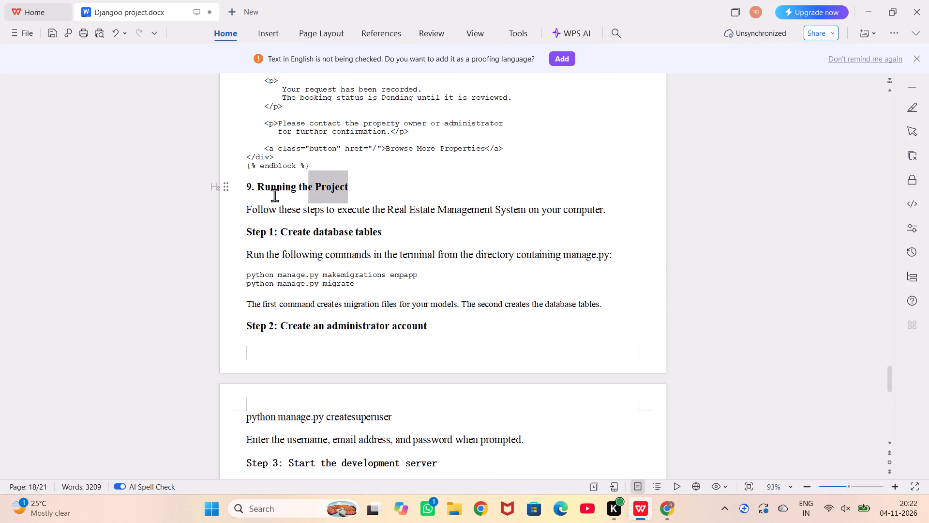
drag(274, 195, 237, 196)
click(262, 144)
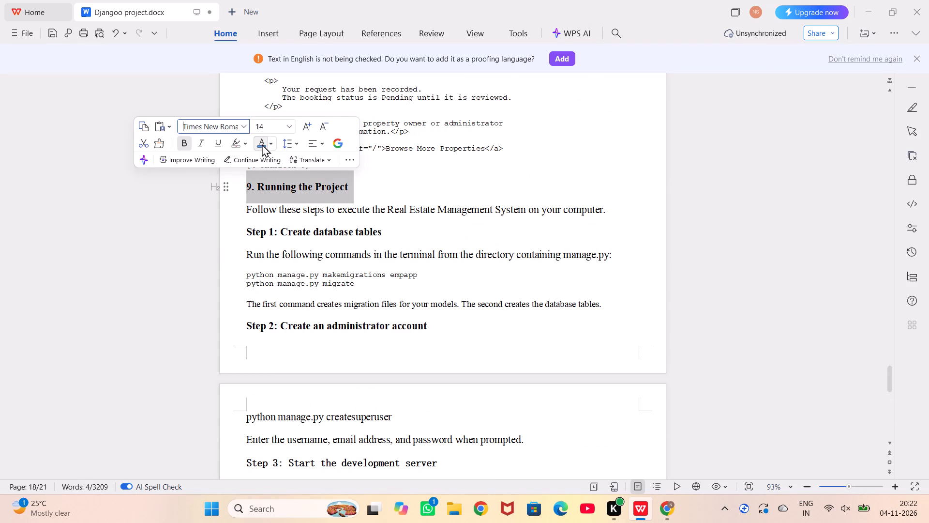
click(286, 125)
click(274, 378)
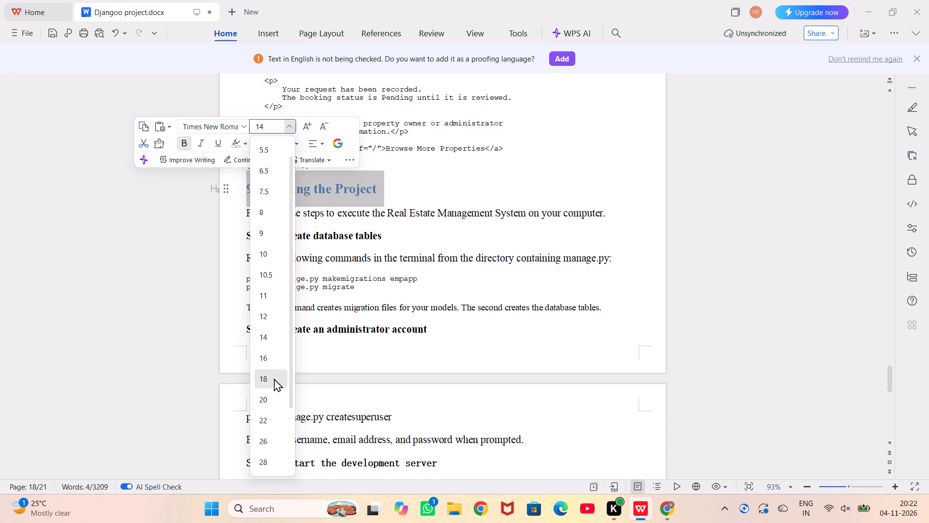
click(480, 168)
Review the report's formatting from the section 8 code pages through to the closing thank-you page.
scroll(480, 168, up, 11)
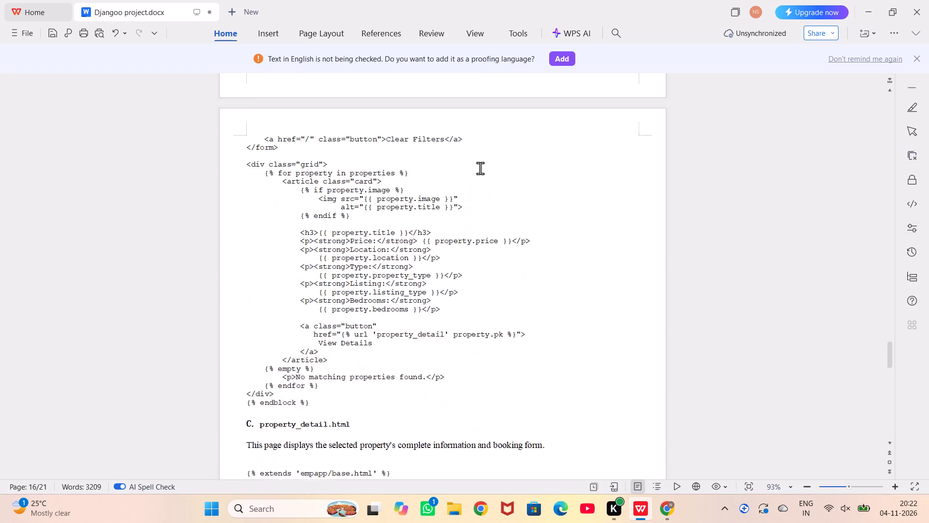
scroll(480, 168, up, 7)
scroll(480, 168, down, 1)
scroll(480, 168, up, 5)
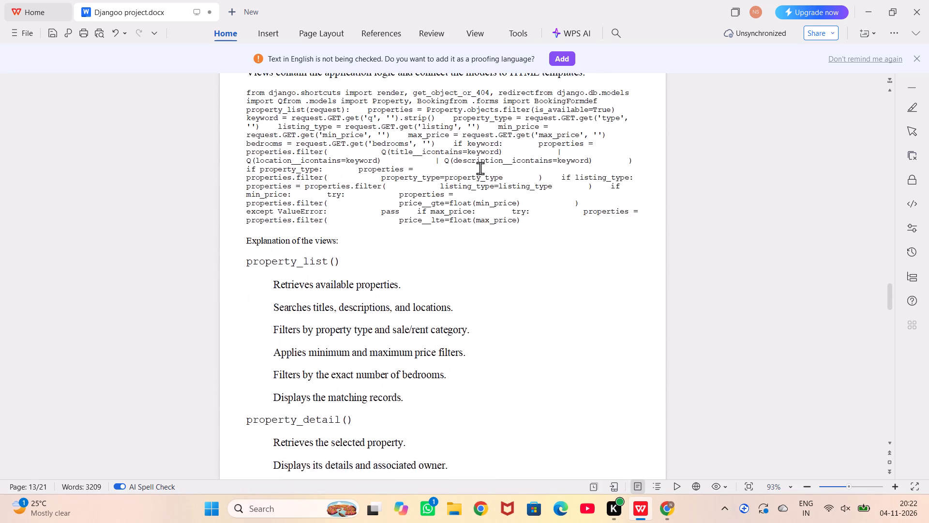
scroll(480, 168, up, 16)
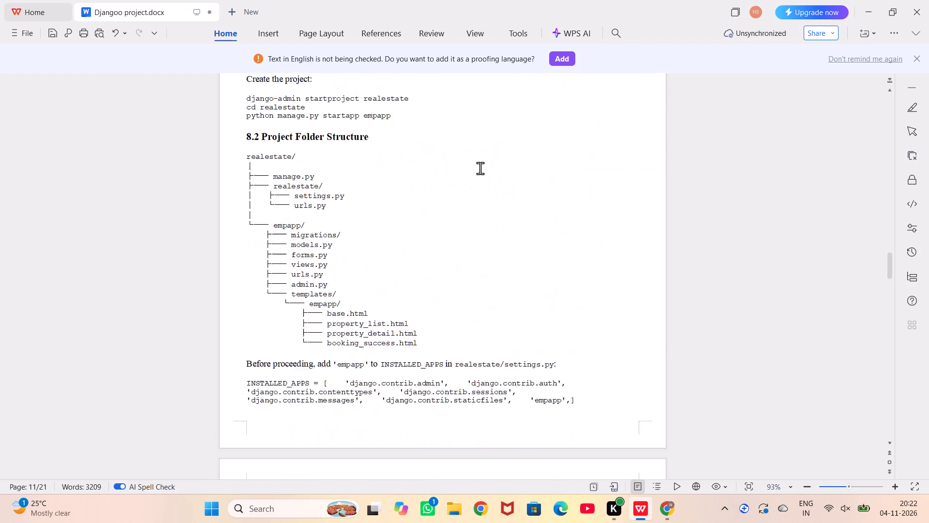
scroll(480, 168, up, 2)
scroll(480, 168, down, 16)
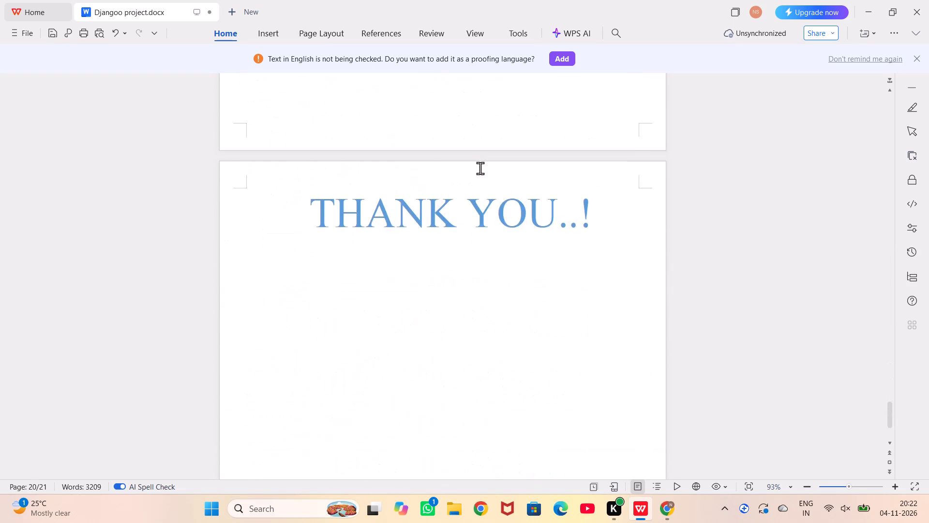
scroll(480, 168, up, 2)
scroll(480, 168, down, 1)
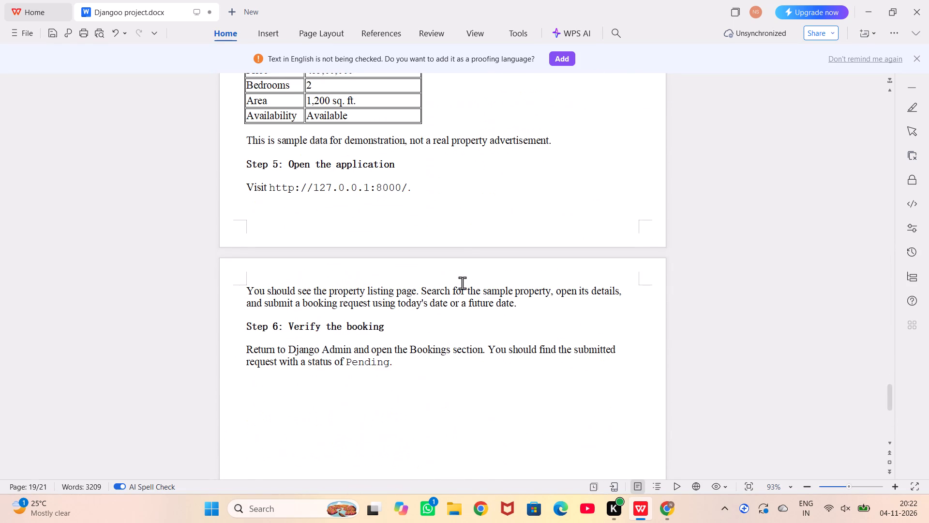
Add a new line after the Step 6 booking verification paragraph.
click(412, 371)
key(Return)
Switch to the ChatGPT report and copy sections 10 to 13, from "10. Output Screenshots" through the last reference.
click(663, 514)
scroll(524, 354, down, 3)
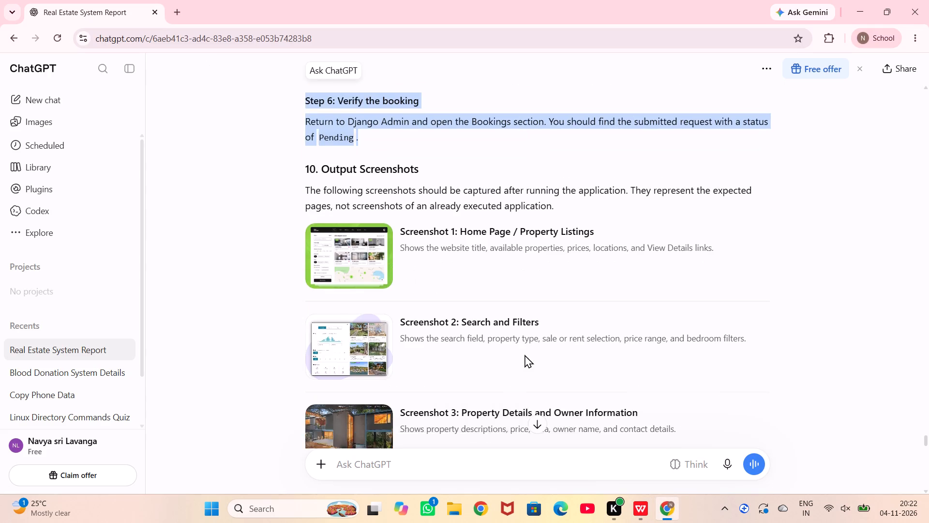
scroll(524, 354, down, 3)
scroll(524, 354, up, 3)
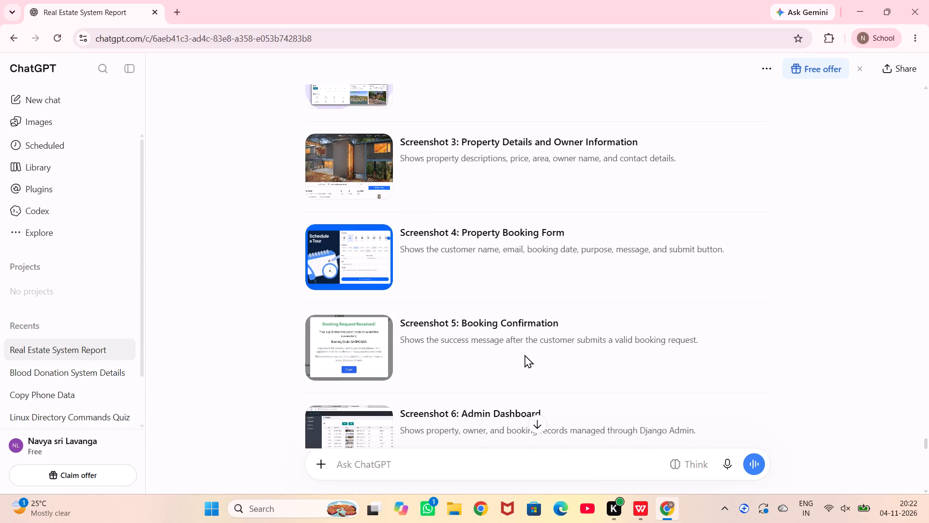
scroll(524, 354, up, 2)
scroll(414, 248, up, 2)
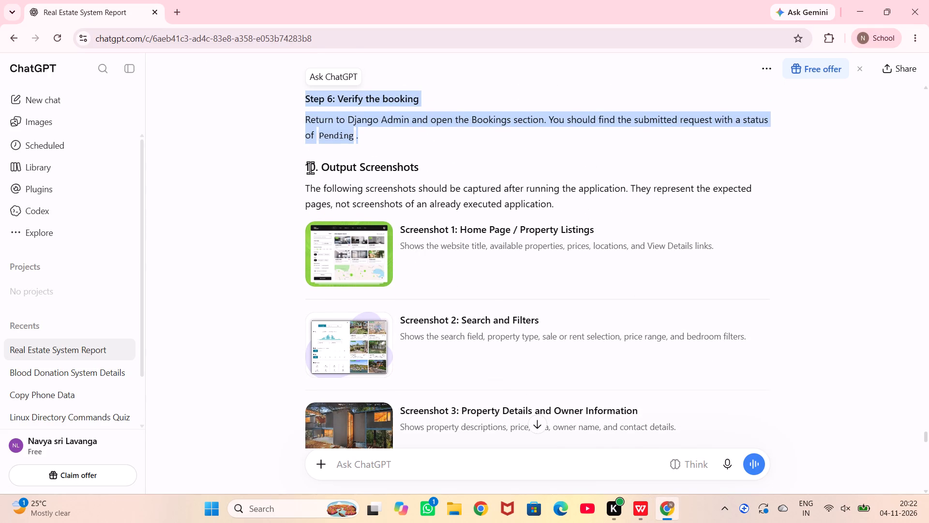
drag(308, 166, 386, 254)
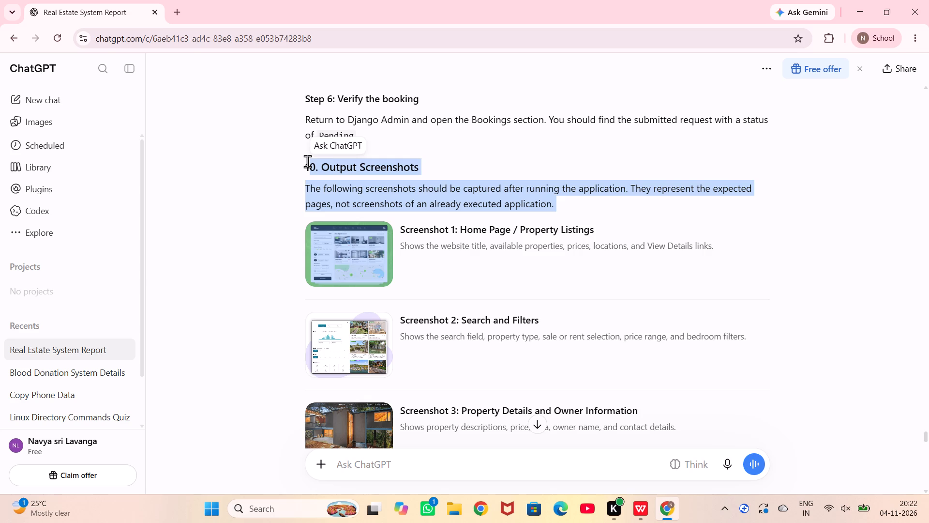
double_click(307, 161)
click(307, 161)
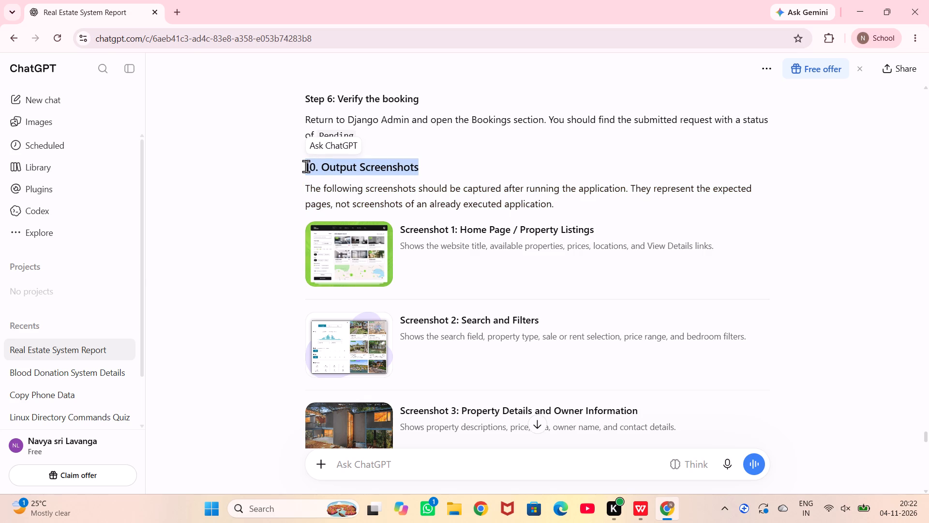
click(306, 166)
drag(306, 166, 504, 270)
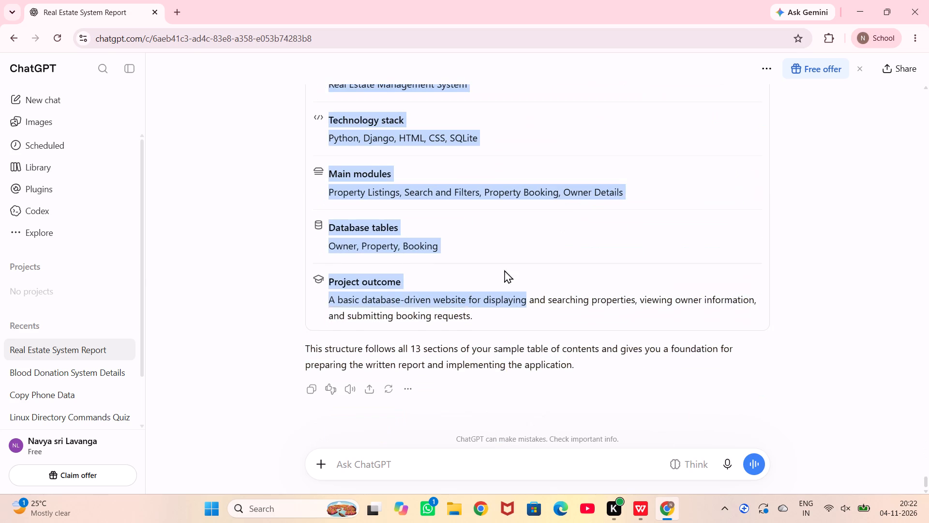
drag(504, 270, 527, 204)
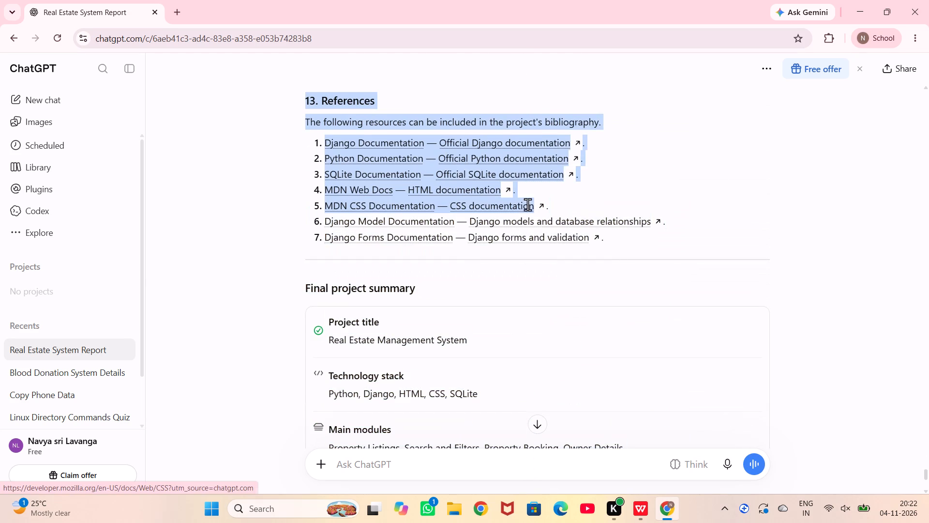
drag(527, 204, 607, 238)
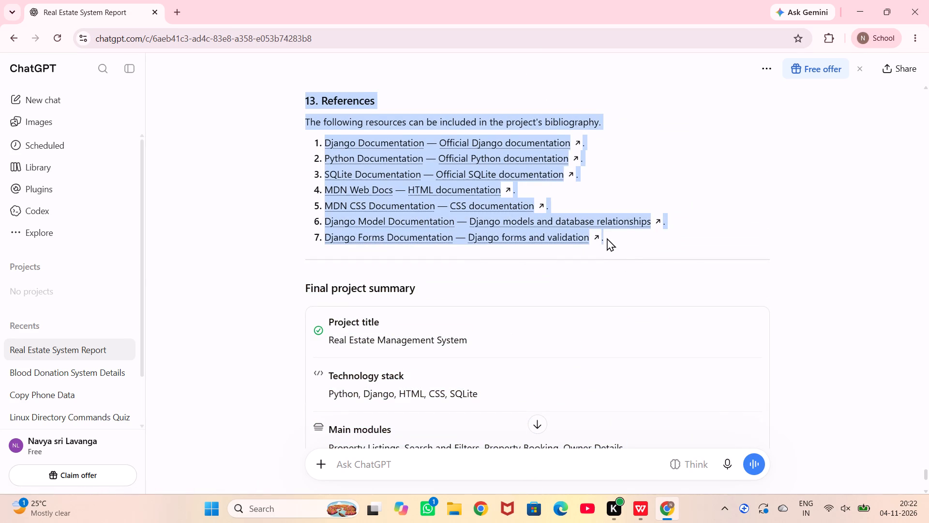
key(ctrl+c)
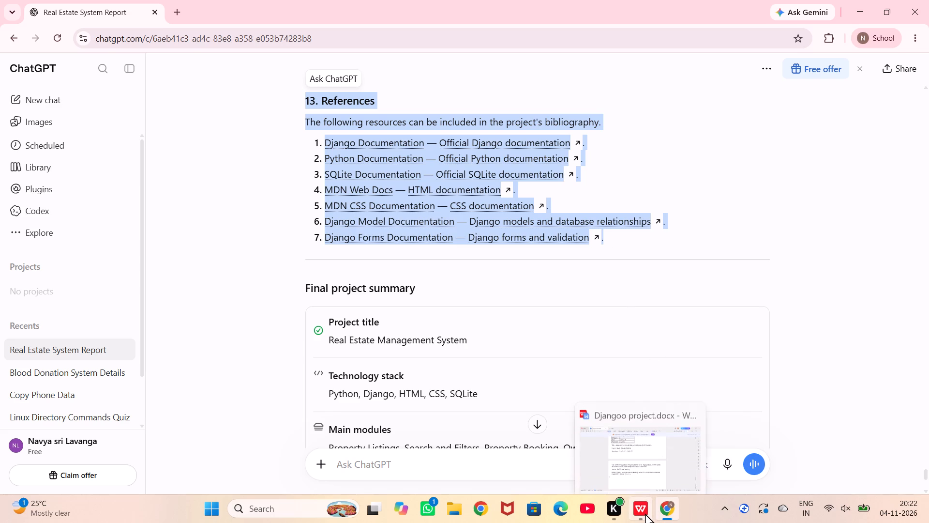
Paste the copied sections 10 to 13 into Djangoo project.docx after the Step 6 booking verification paragraph.
click(645, 513)
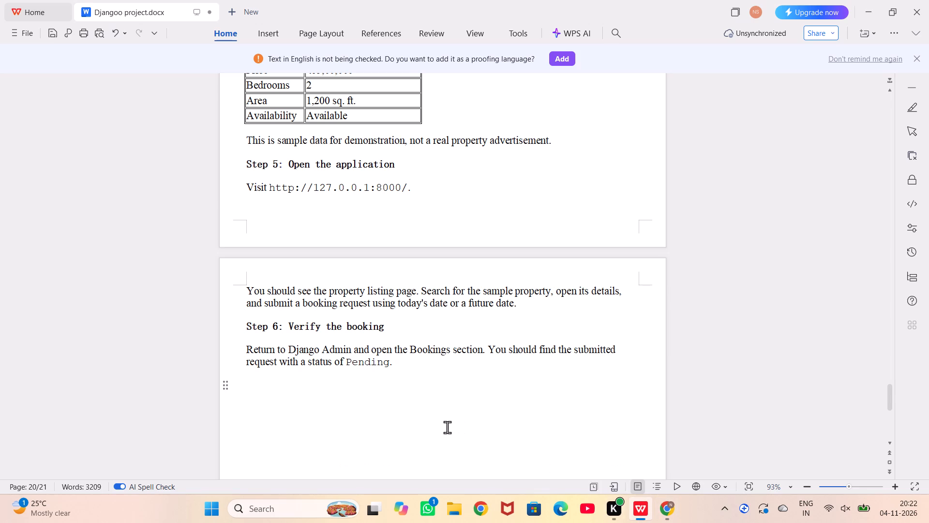
key(ctrl+v)
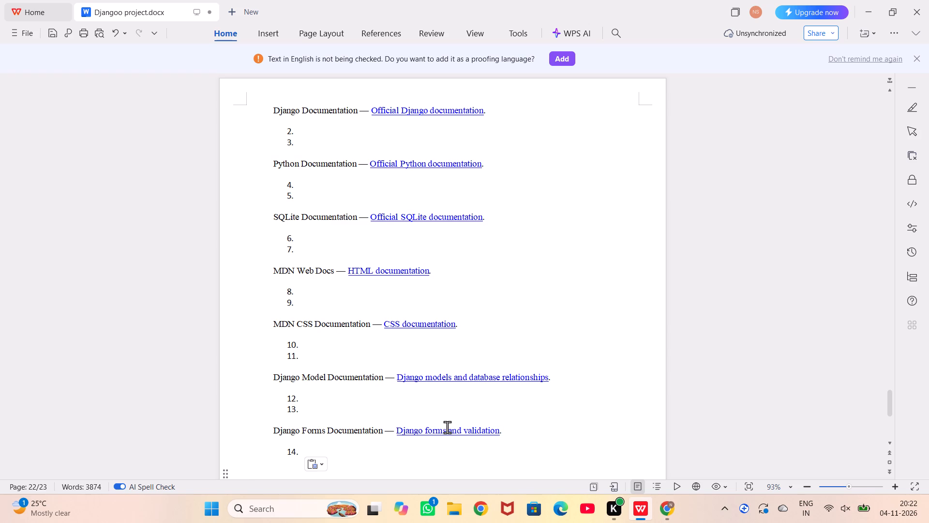
Delete the empty numbered items directly below the Django Forms Documentation and Django Model Documentation references.
click(368, 454)
scroll(368, 454, down, 1)
key(BackSpace)
key(BackSpace)
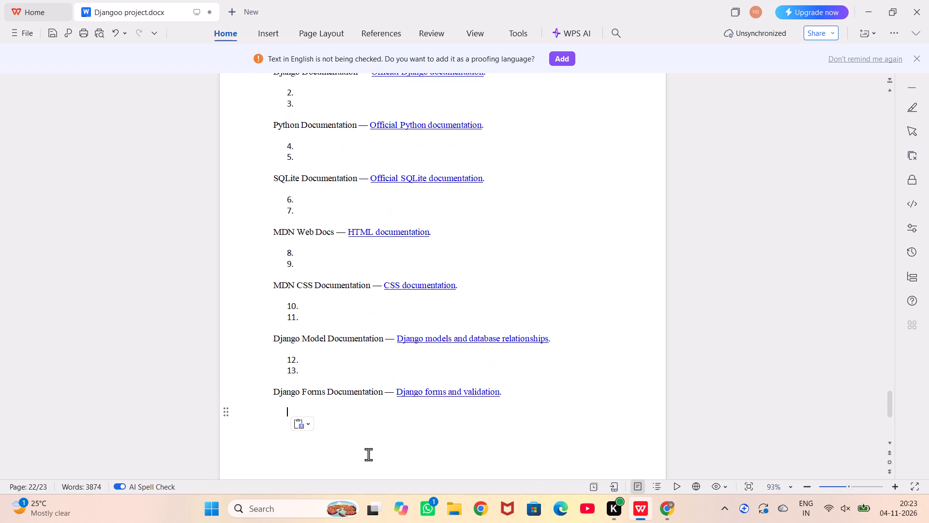
key(BackSpace)
key(BackSpace)
click(337, 370)
key(BackSpace)
key(BackSpace)
key(BackSpace)
key(BackSpace)
key(BackSpace)
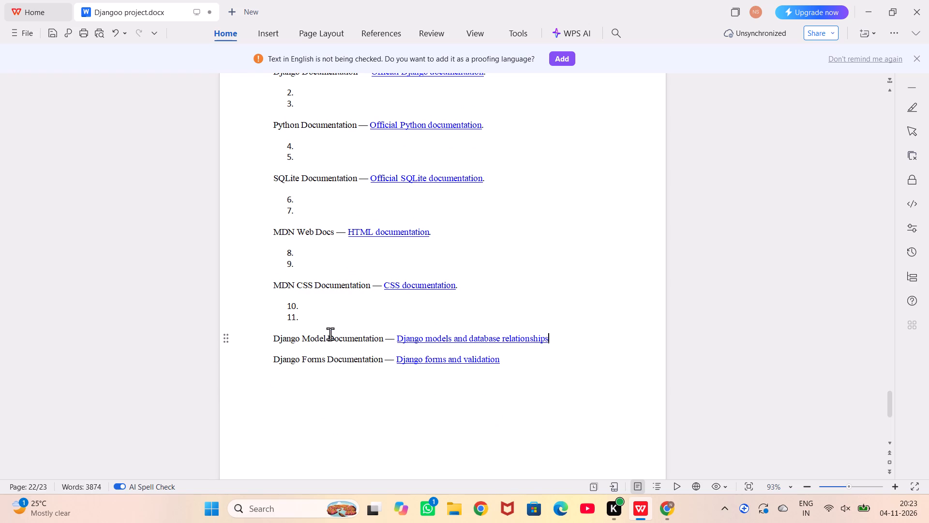
Delete the empty numbered items directly below the MDN CSS Documentation and MDN Web Docs references.
click(317, 309)
click(317, 319)
key(BackSpace)
key(BackSpace)
key(BackSpace)
key(BackSpace)
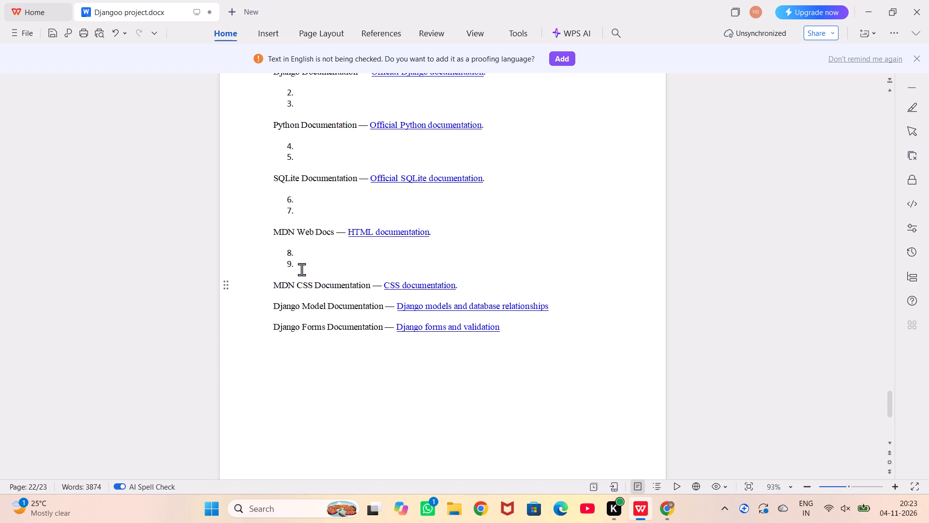
click(301, 269)
key(BackSpace)
key(BackSpace)
key(BackSpace)
key(BackSpace)
key(BackSpace)
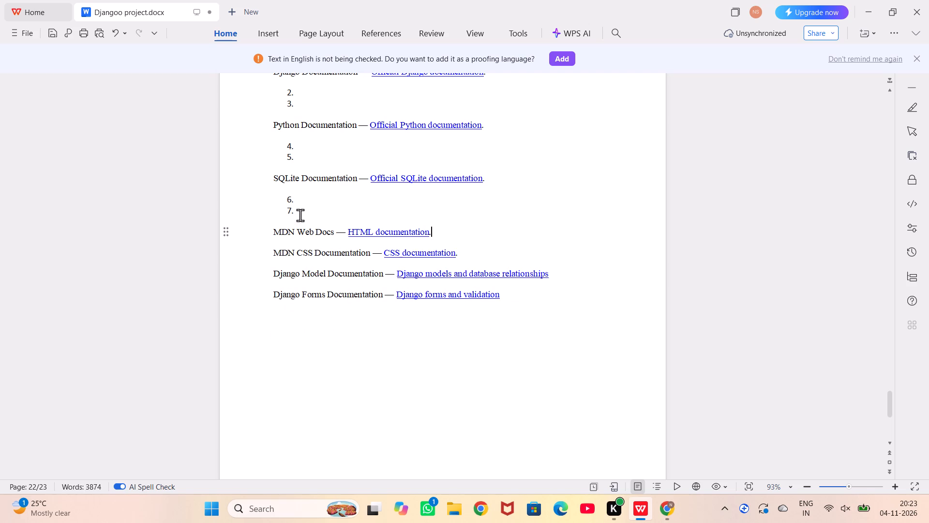
Delete the empty numbered items directly below the SQLite Documentation and Python Documentation references.
click(300, 215)
key(BackSpace)
key(BackSpace)
key(BackSpace)
key(BackSpace)
key(BackSpace)
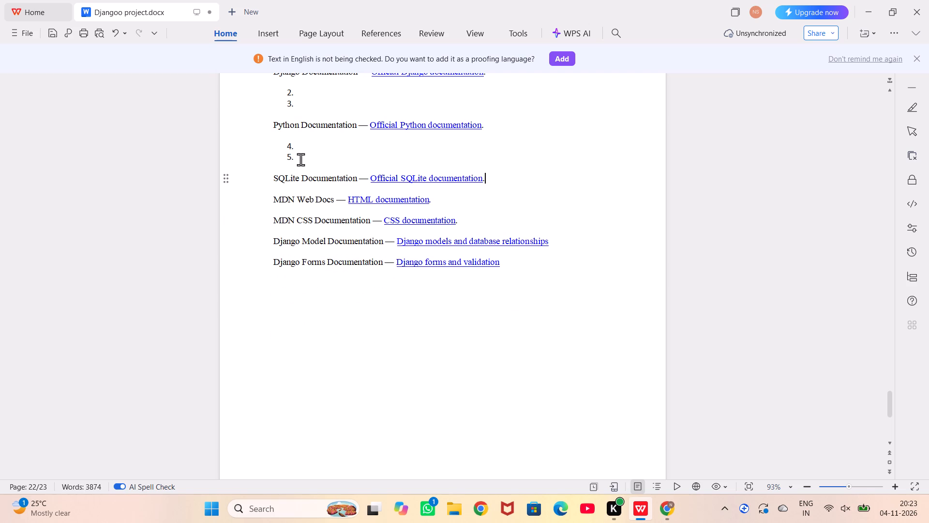
click(300, 159)
key(BackSpace)
key(BackSpace)
key(BackSpace)
key(BackSpace)
key(BackSpace)
Delete the remaining empty numbered items directly below and above the Django Documentation reference.
click(300, 159)
scroll(300, 159, up, 1)
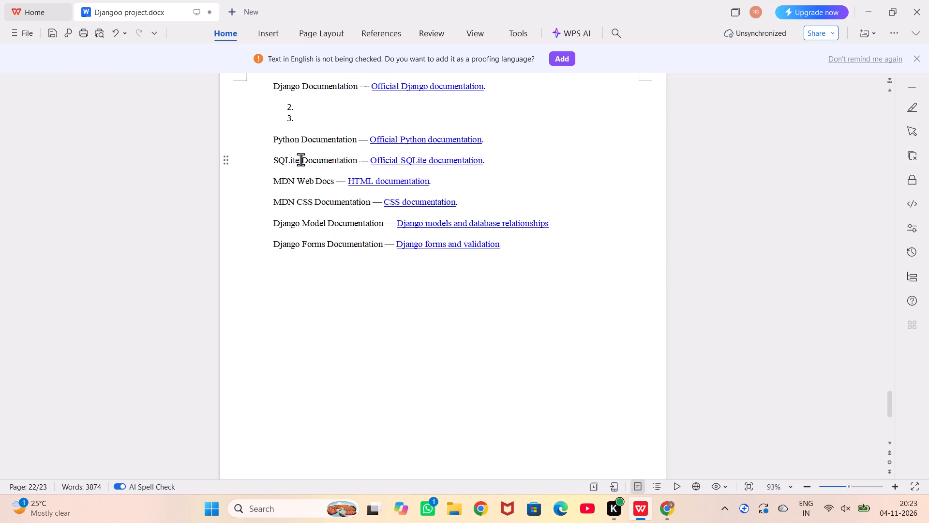
scroll(300, 159, up, 1)
click(300, 159)
key(BackSpace)
key(BackSpace)
key(BackSpace)
key(BackSpace)
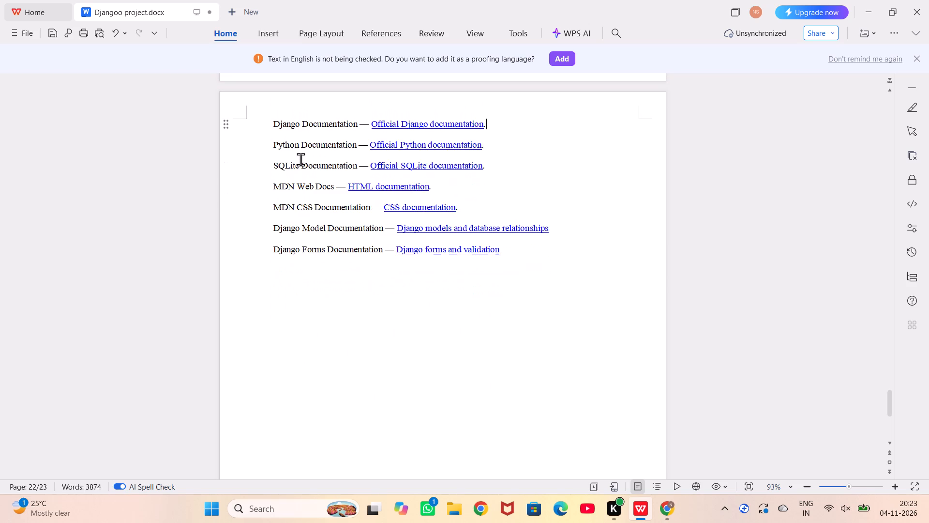
scroll(300, 159, up, 3)
click(301, 194)
key(BackSpace)
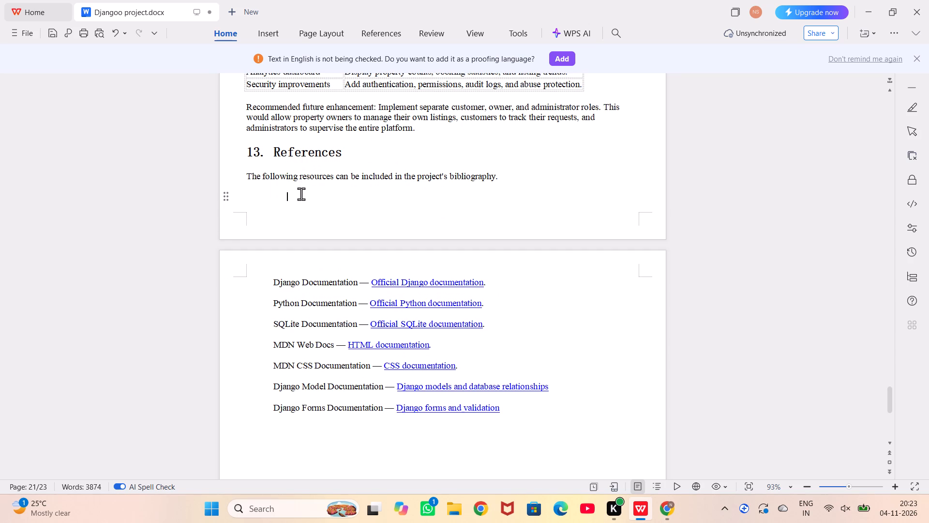
key(BackSpace)
key(BackSpace)
Set the "13. References" heading in Times New Roman and make it blue.
scroll(301, 194, up, 3)
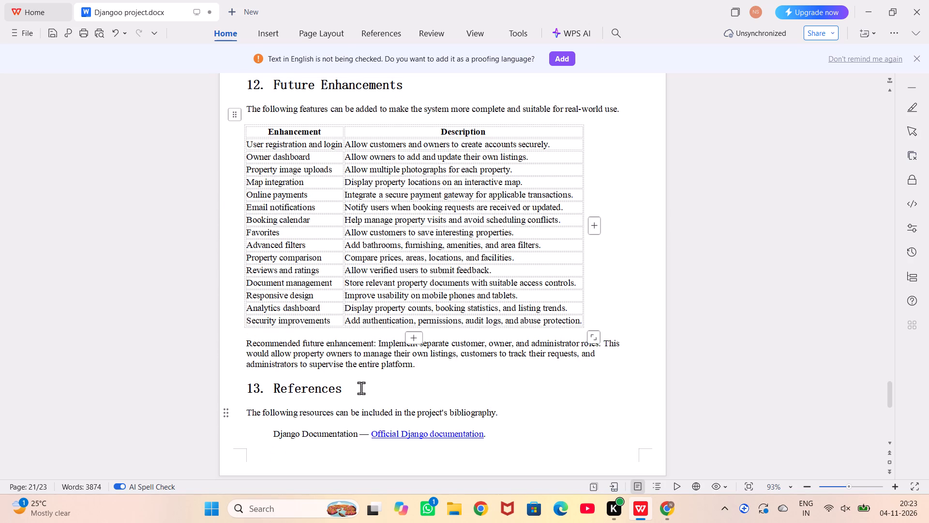
drag(361, 388, 235, 386)
click(230, 337)
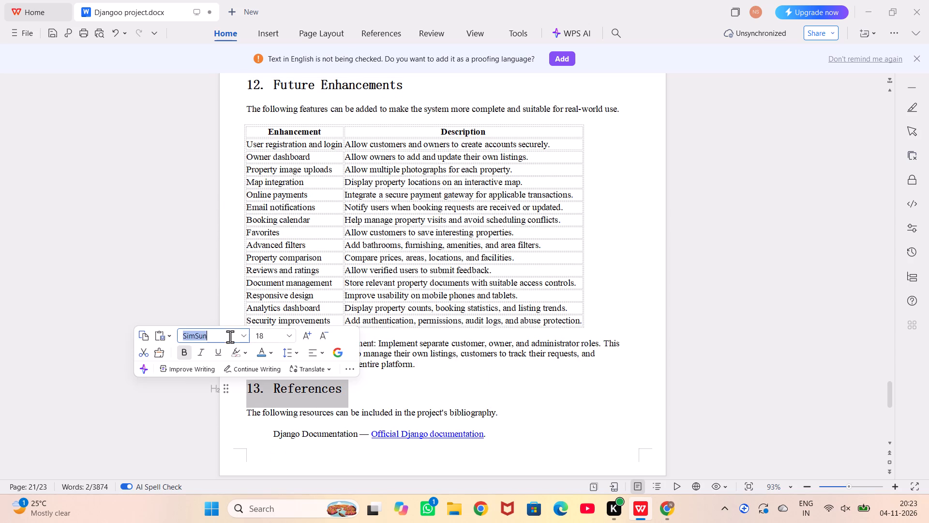
key(BackSpace)
key(t)
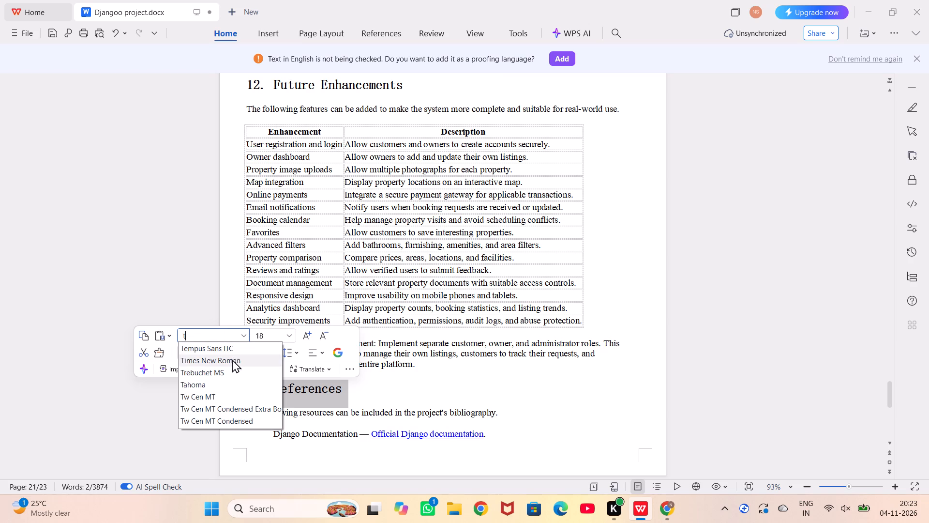
click(232, 359)
click(261, 355)
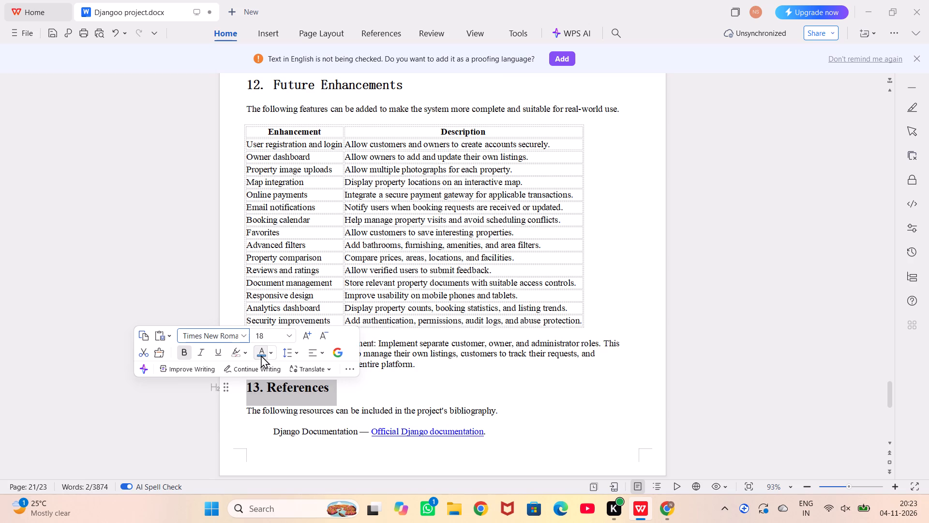
Set the text from the "10. Output Screenshots" heading through the "12. Future Enhancements" heading in Times New Roman.
drag(409, 90, 288, 316)
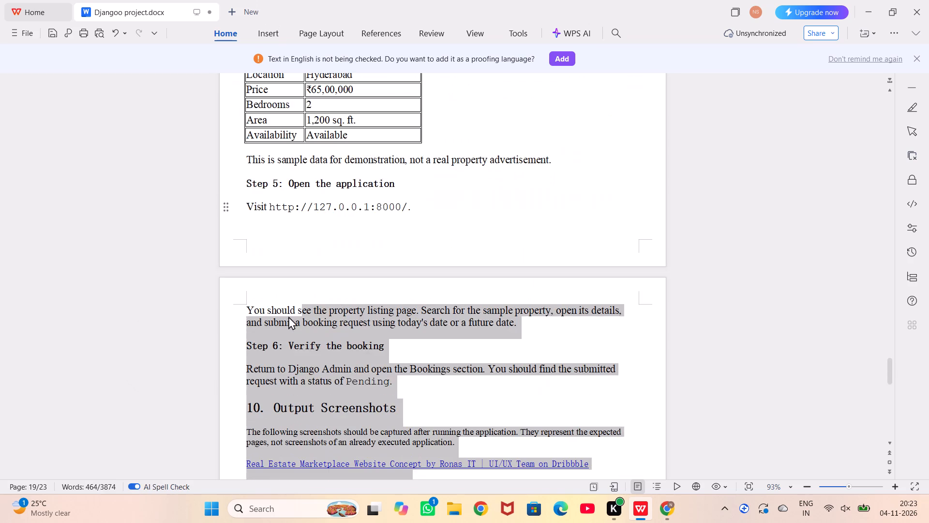
drag(288, 316, 239, 248)
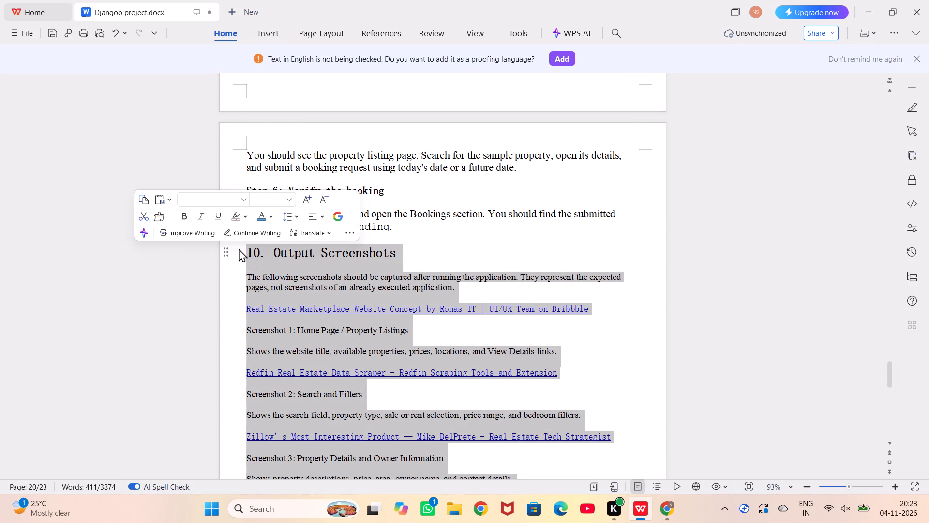
click(209, 199)
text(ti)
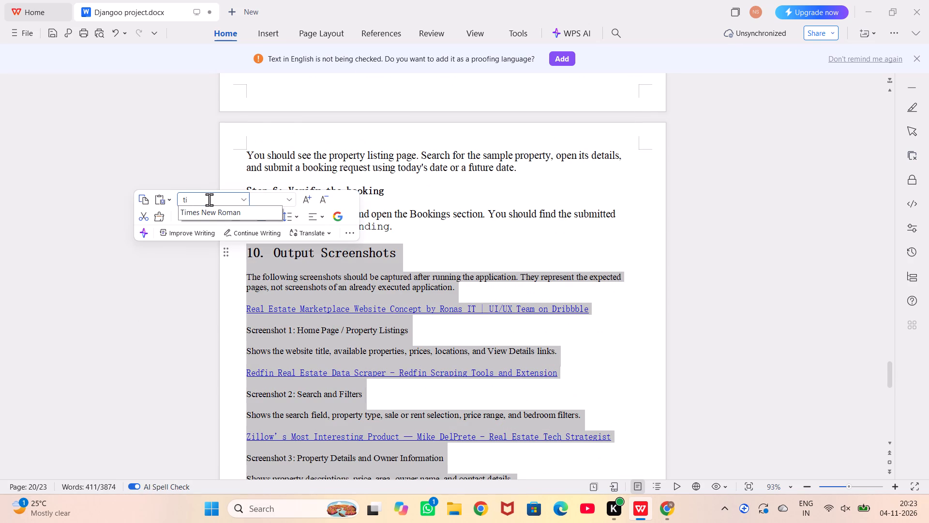
click(207, 215)
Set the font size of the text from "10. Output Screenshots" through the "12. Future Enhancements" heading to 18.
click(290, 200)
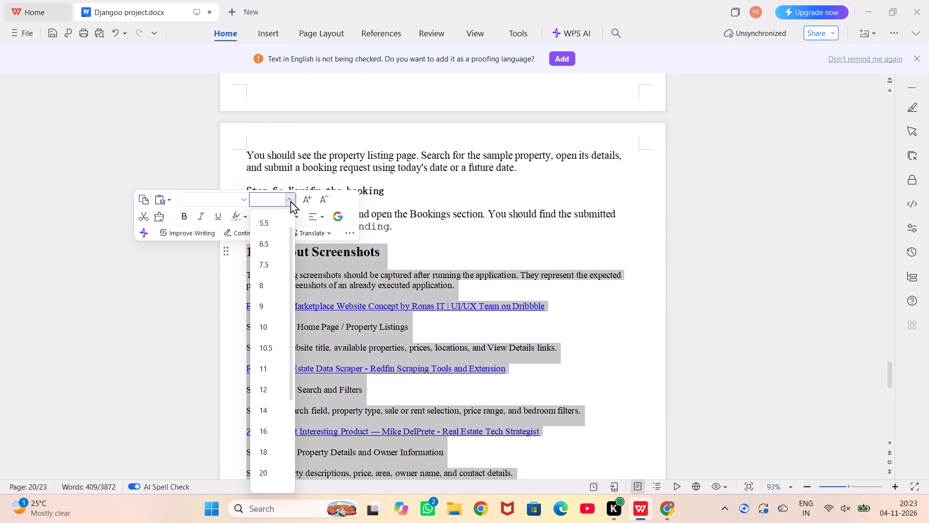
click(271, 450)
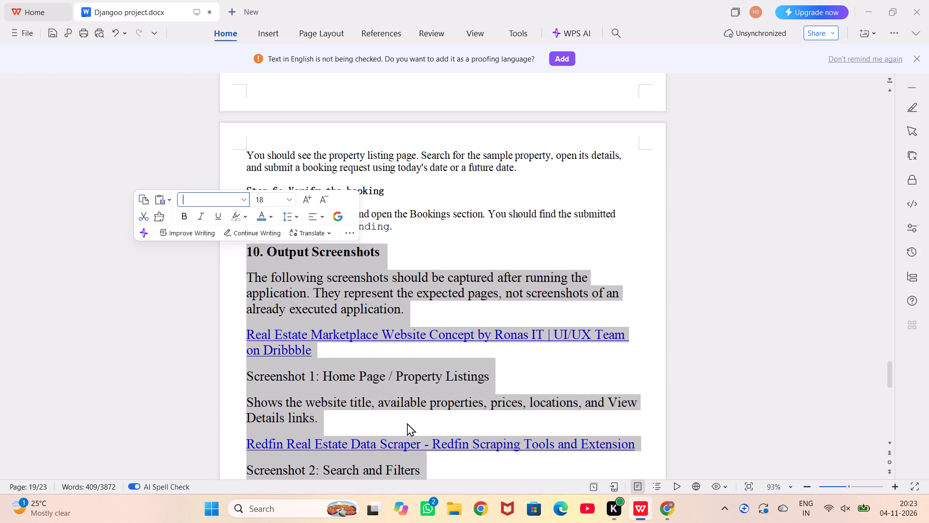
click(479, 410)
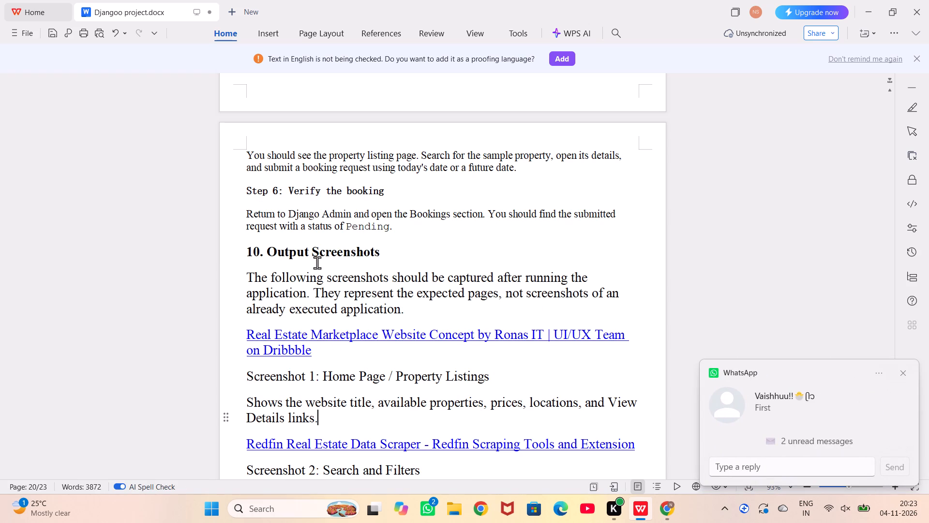
Set the text from the "10. Output Screenshots" heading into the final Conclusion paragraph to font size 14.
drag(249, 251, 428, 334)
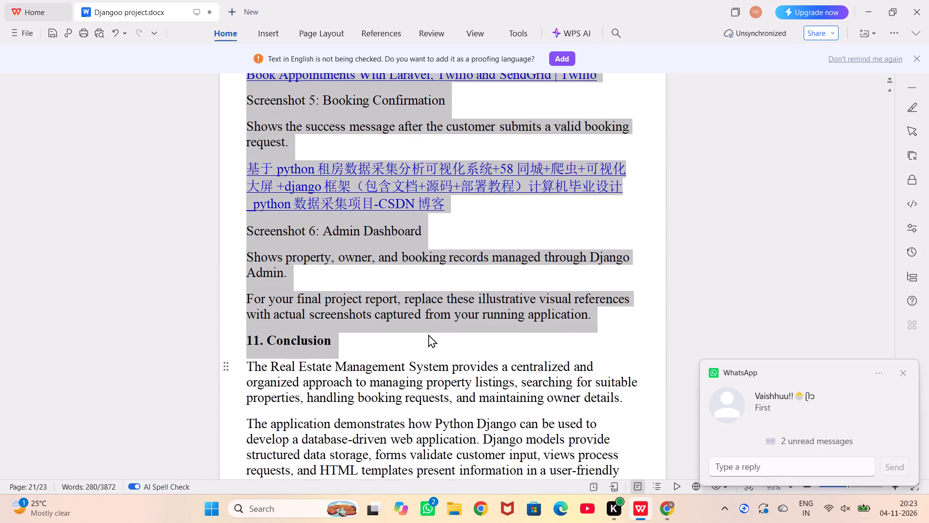
drag(428, 334, 493, 105)
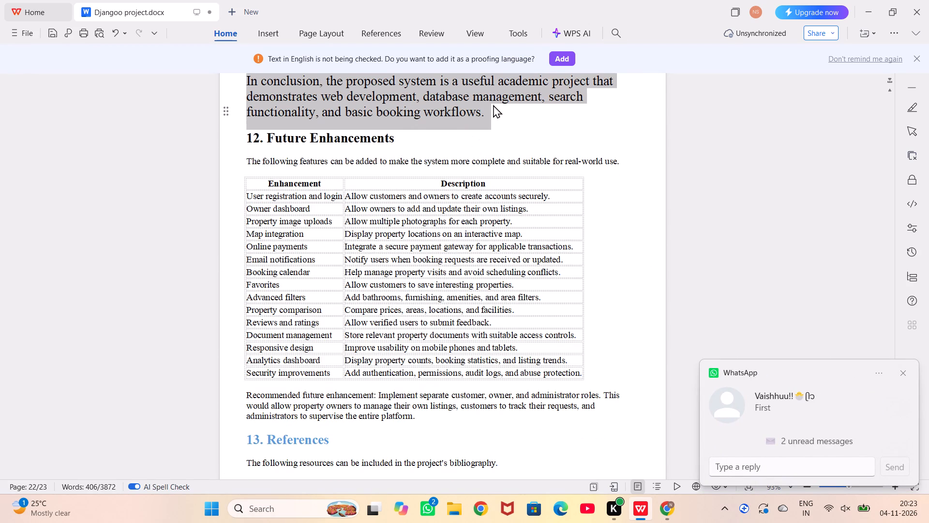
drag(493, 105, 494, 94)
click(538, 120)
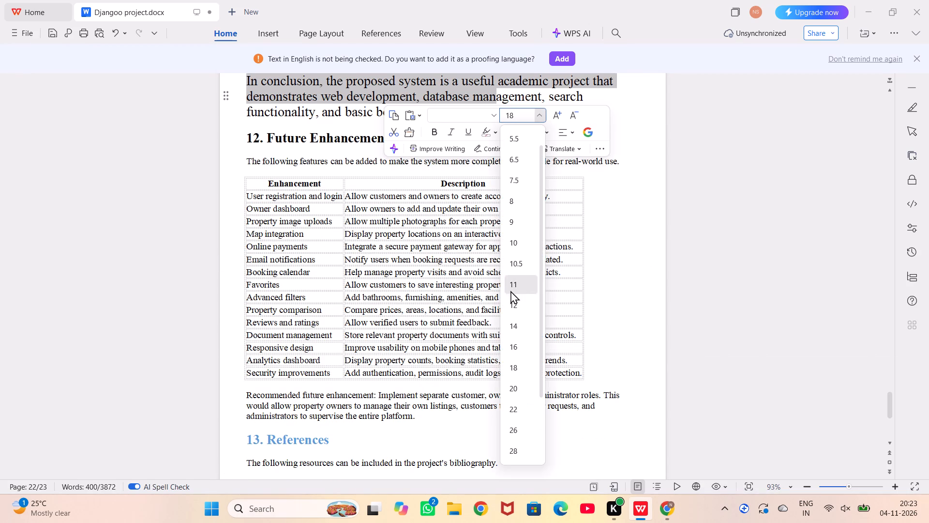
click(516, 329)
click(450, 296)
Apply borders to all cells of the Enhancement and Description table under "12. Future Enhancements".
scroll(450, 296, up, 4)
scroll(551, 235, up, 1)
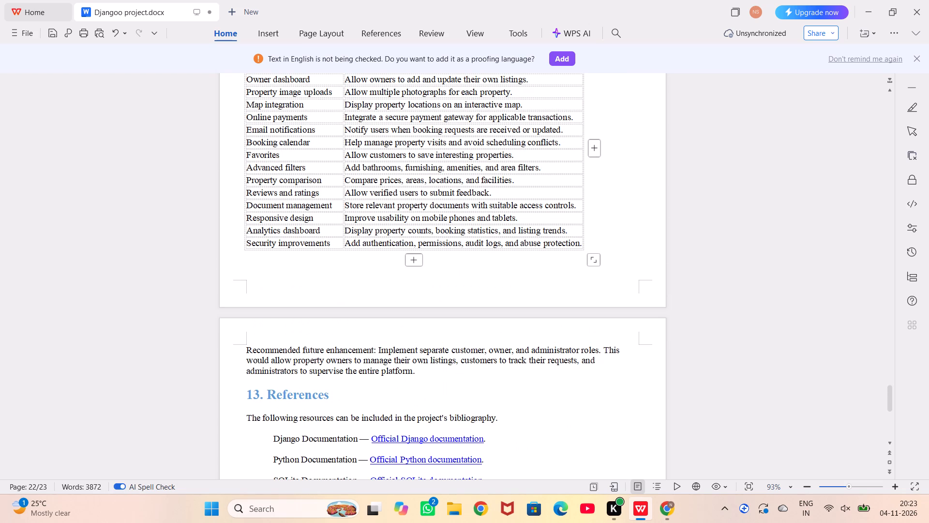
drag(589, 242, 282, 475)
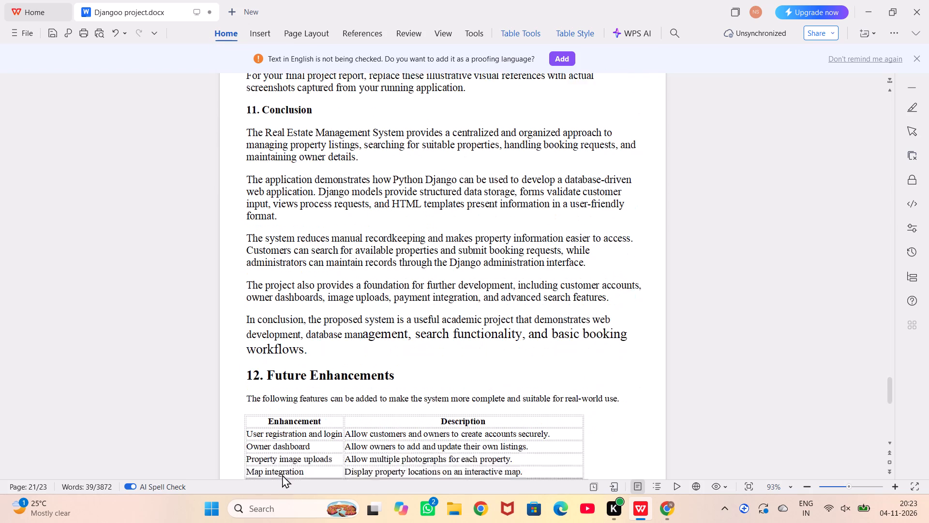
drag(282, 475, 266, 406)
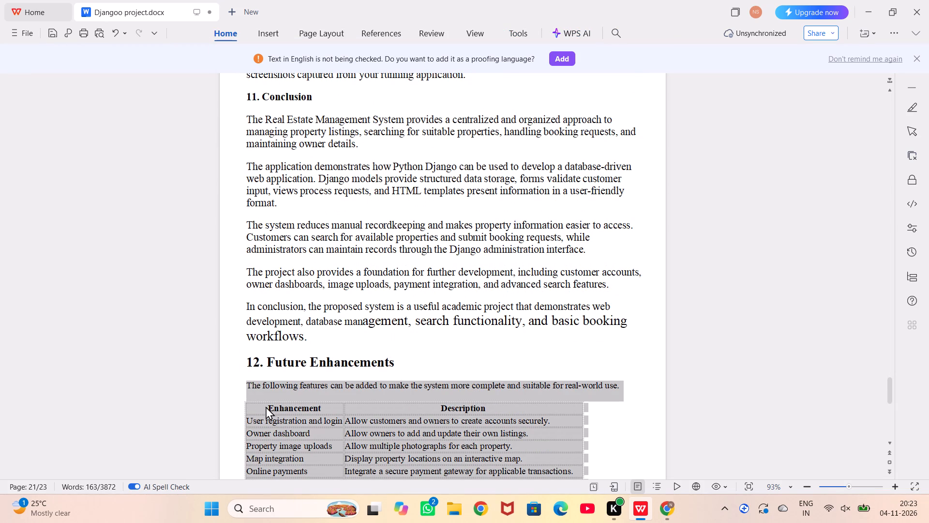
drag(266, 406, 236, 402)
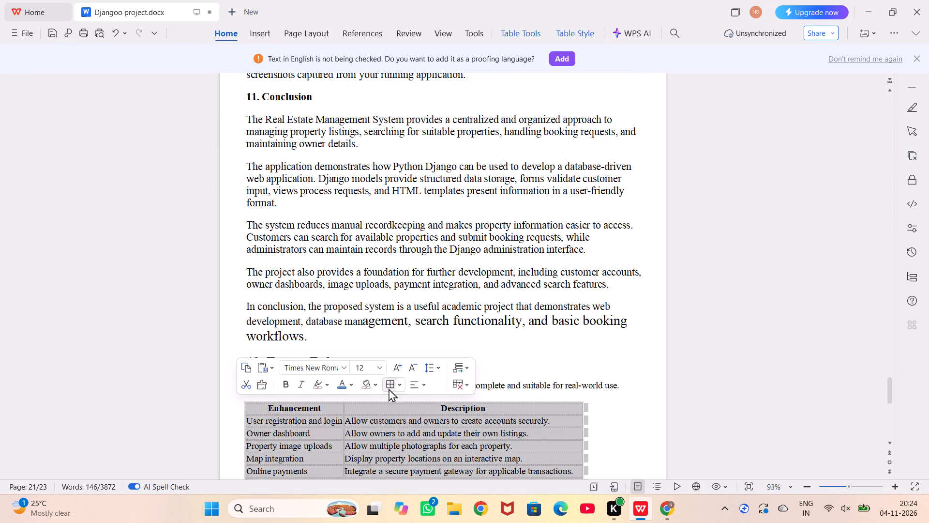
click(389, 380)
Set the oversized end of the last Conclusion paragraph, through "basic booking workflows.", to font size 14.
drag(341, 349, 363, 322)
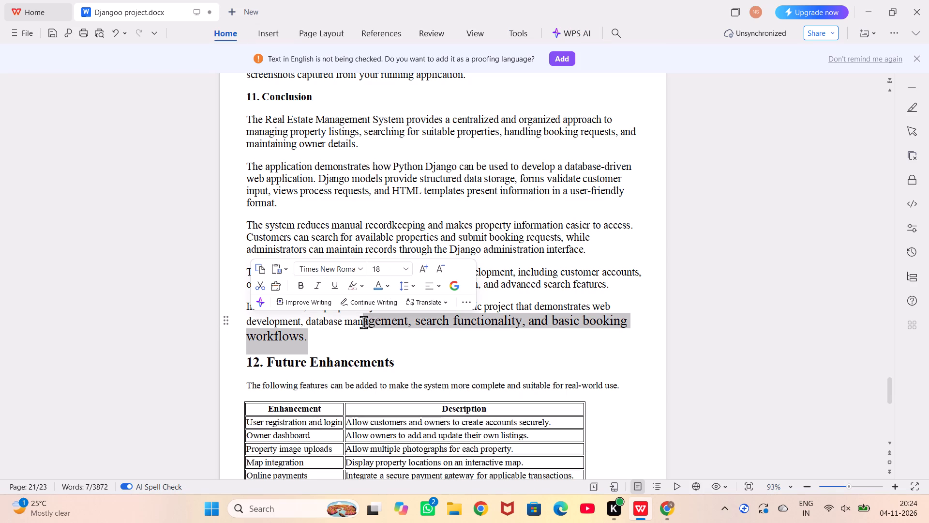
click(405, 273)
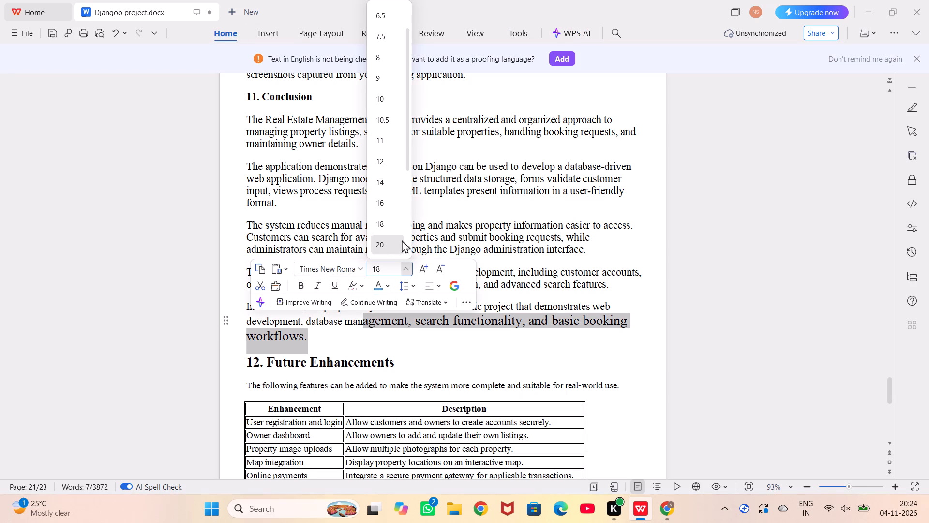
click(392, 177)
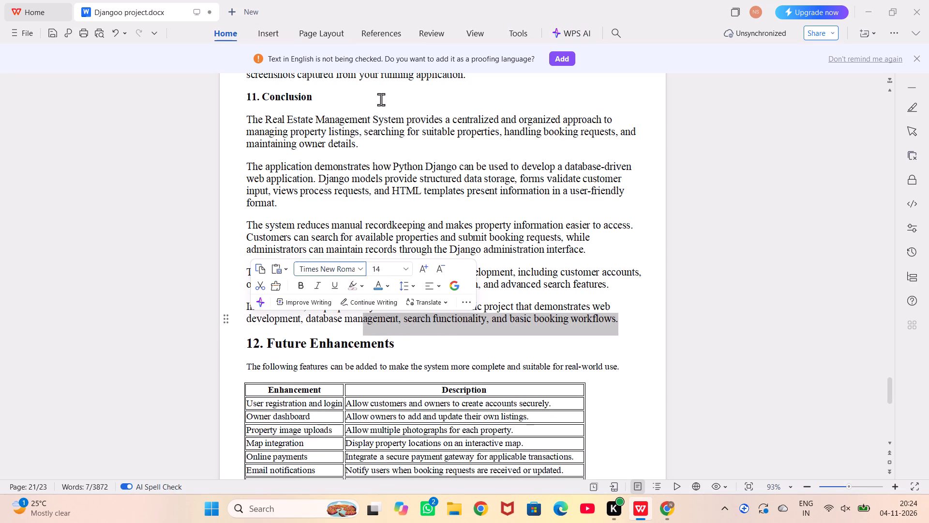
Set the "11. Conclusion" heading to size 18 and make it blue.
click(379, 99)
drag(240, 97, 327, 96)
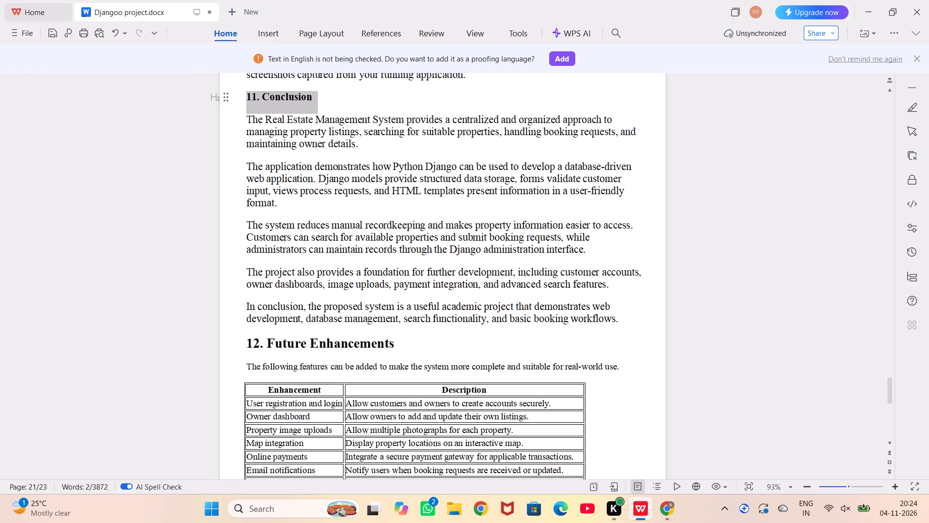
drag(327, 96, 333, 92)
click(364, 48)
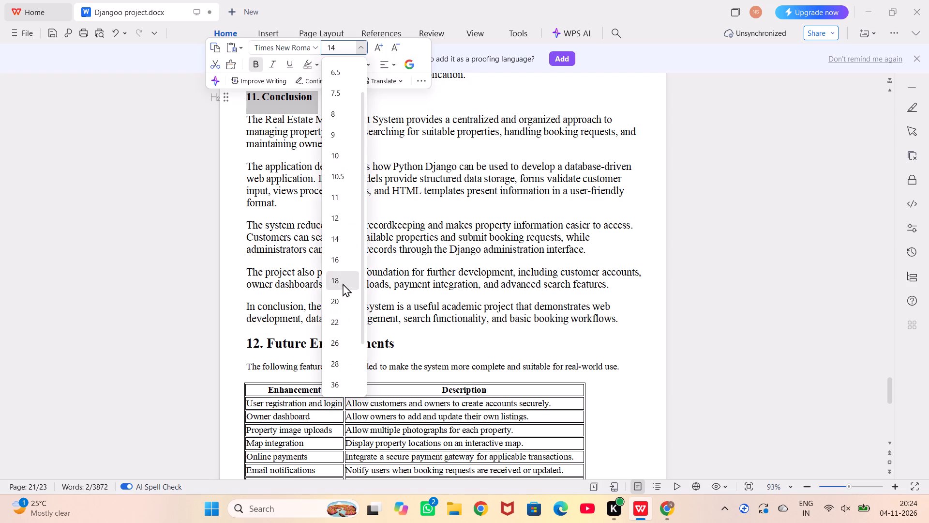
click(342, 286)
click(333, 67)
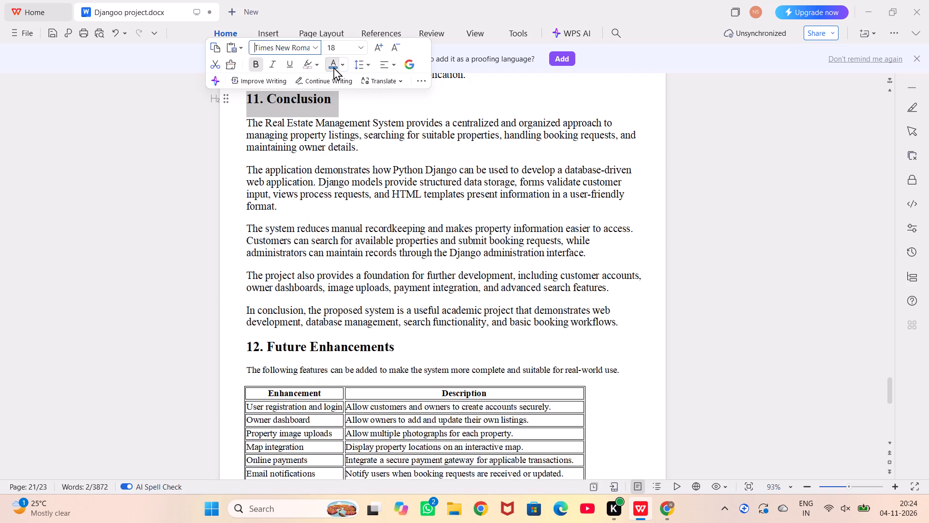
Make the "12. Future Enhancements" heading blue.
drag(406, 345, 240, 355)
click(262, 315)
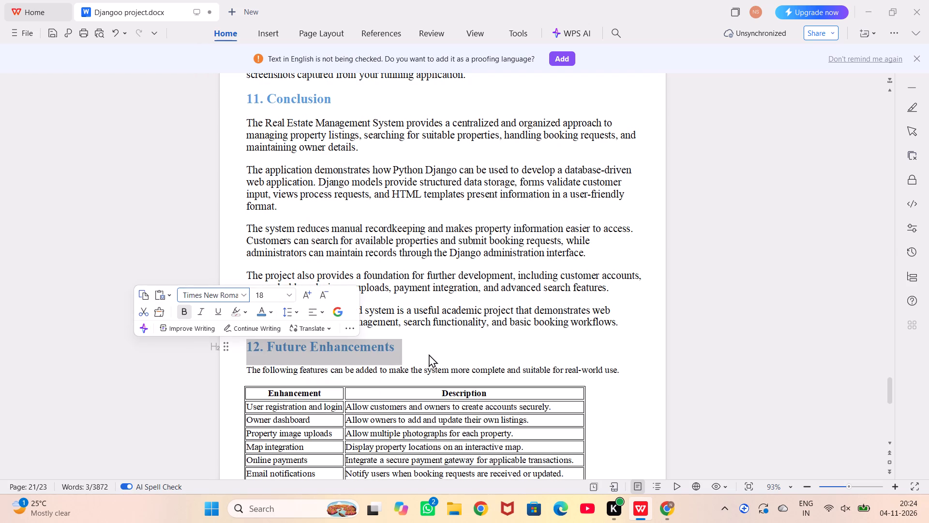
click(429, 354)
Delete the Chinese-titled CSDN link line between the Screenshot 5 description and the Screenshot 6 caption.
scroll(429, 354, down, 6)
scroll(429, 354, up, 2)
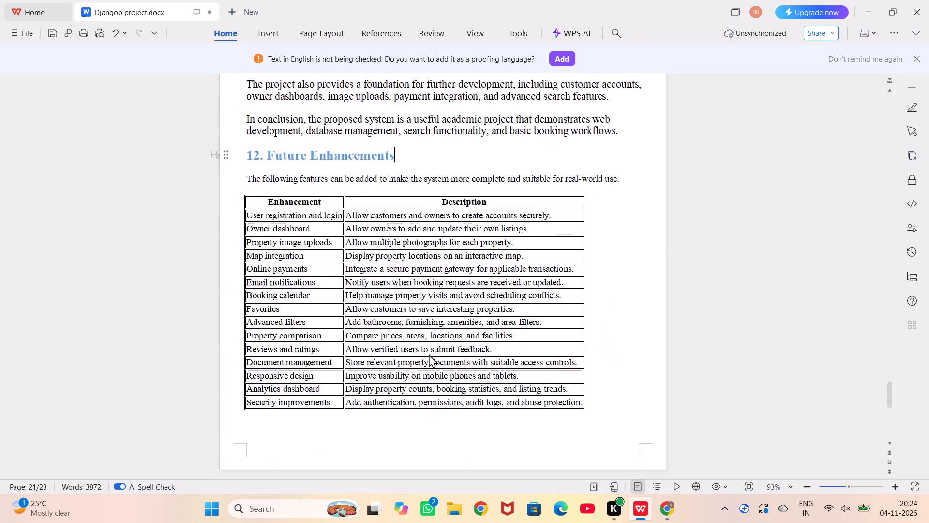
scroll(429, 354, up, 7)
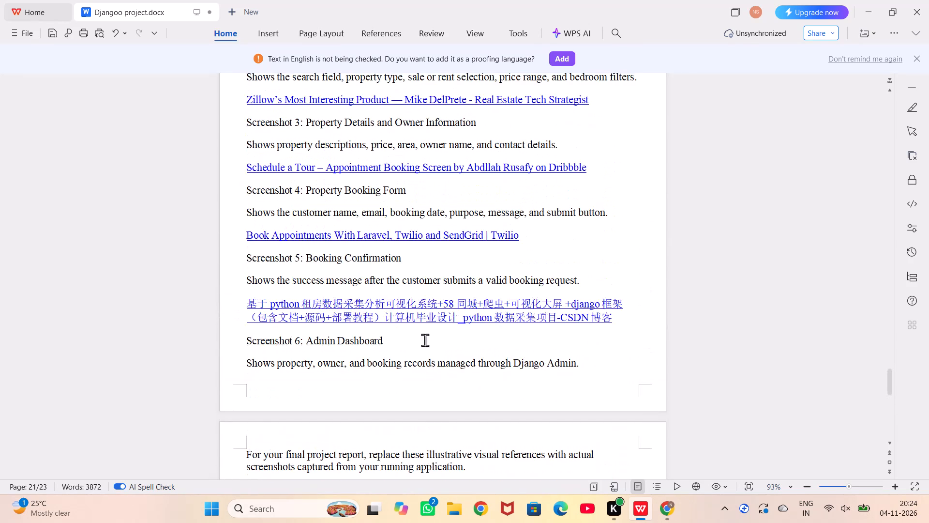
drag(620, 321, 224, 309)
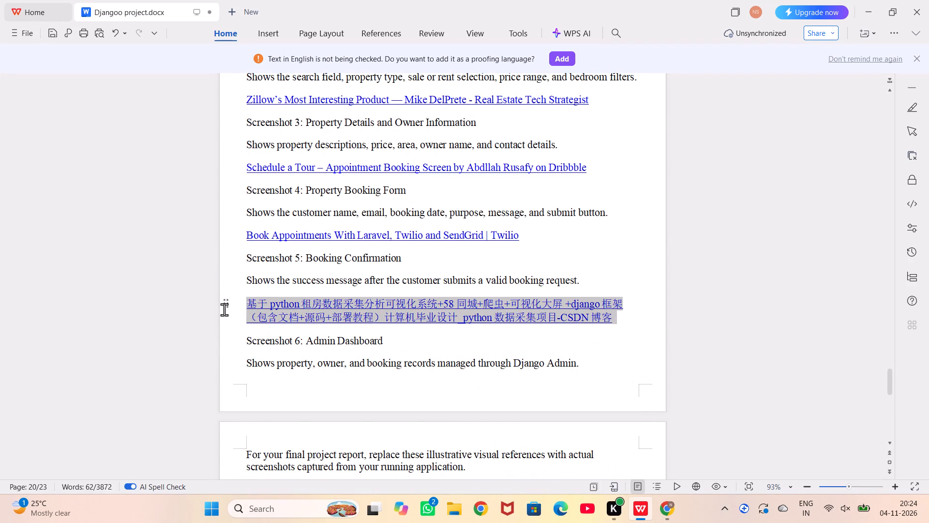
drag(224, 309, 222, 308)
key(BackSpace)
Delete the "Book Appointments With Laravel, Twilio and SendGrid" and "Schedule a Tour" link lines around the Screenshot 4 entry.
scroll(222, 308, up, 1)
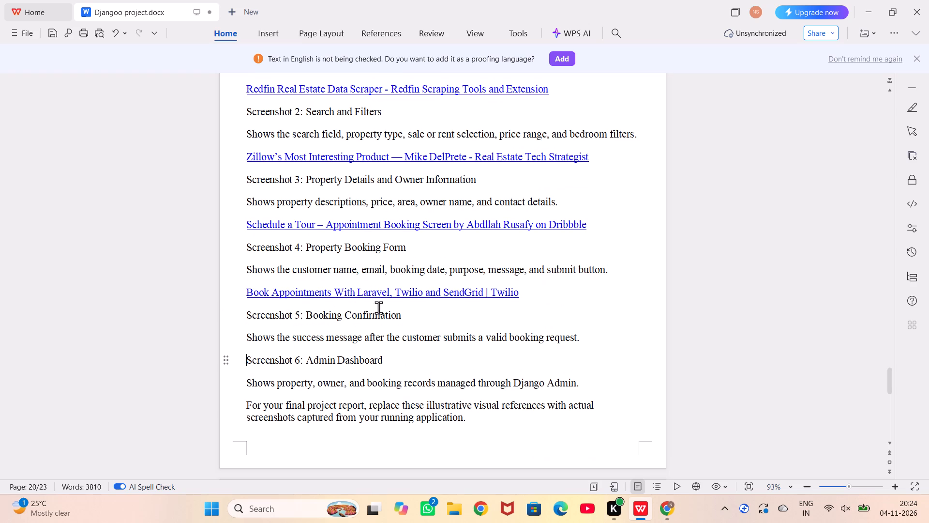
drag(523, 293, 246, 292)
key(BackSpace)
drag(598, 223, 253, 216)
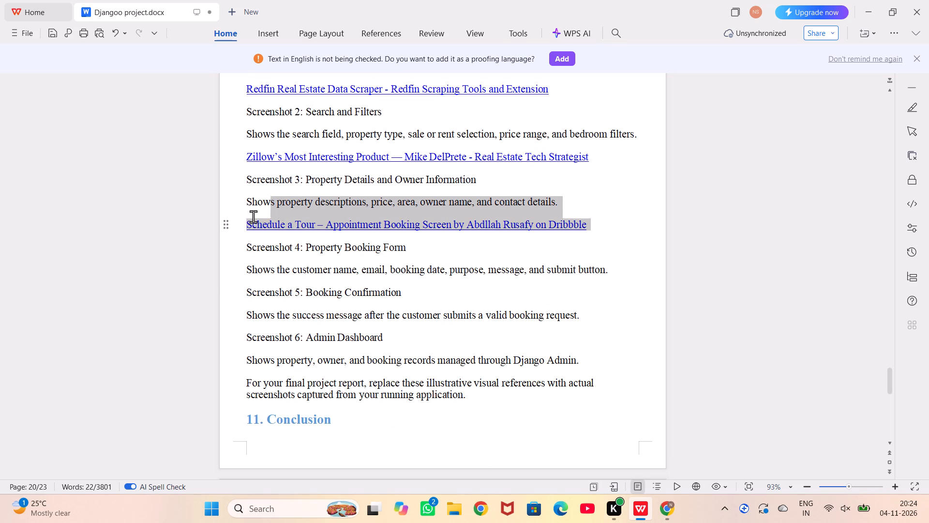
drag(253, 216, 237, 225)
key(BackSpace)
Delete the "Zillow's Most Interesting Product" link line above the Screenshot 3 caption.
scroll(237, 225, up, 1)
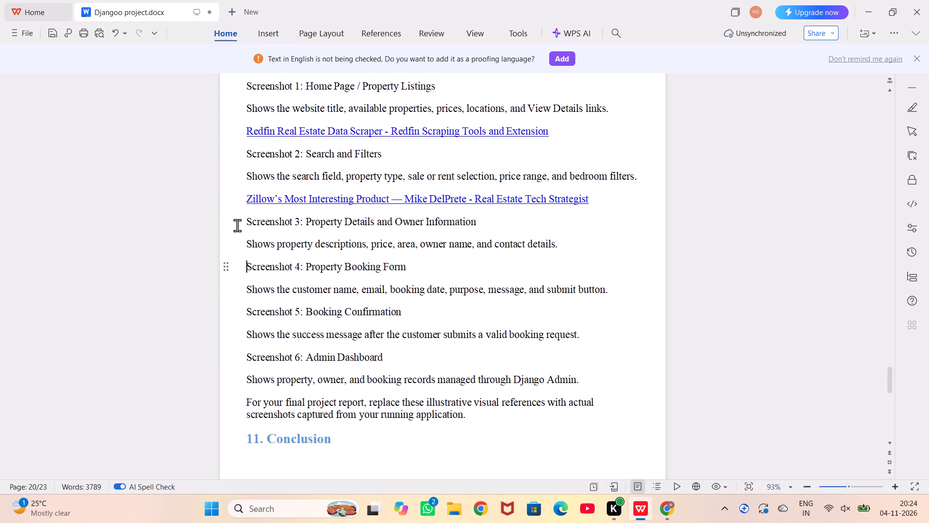
drag(606, 208, 254, 201)
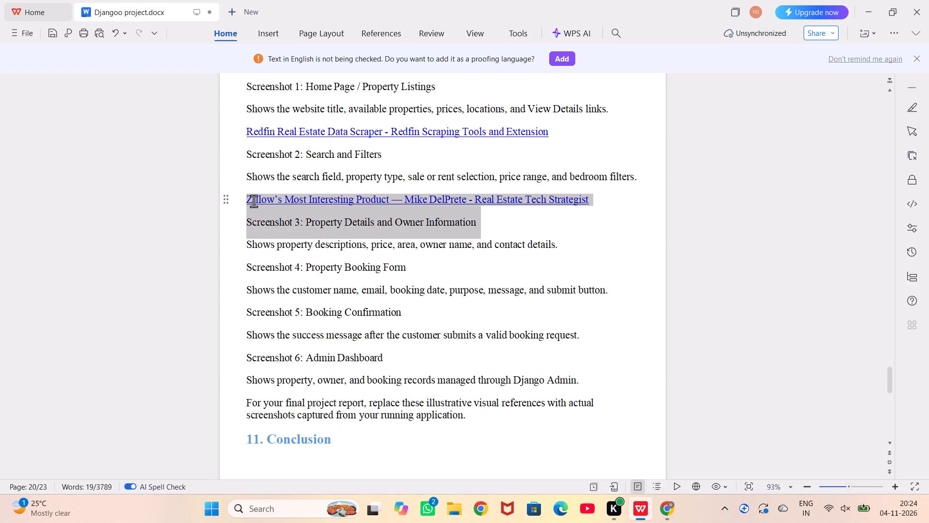
drag(254, 201, 247, 198)
drag(247, 198, 229, 196)
click(605, 202)
drag(605, 202, 322, 199)
key(BackSpace)
Delete the "Redfin Real Estate Data Scraper" and "Real Estate Marketplace Website Concept" link lines around the Screenshot 1 entry.
scroll(322, 199, up, 1)
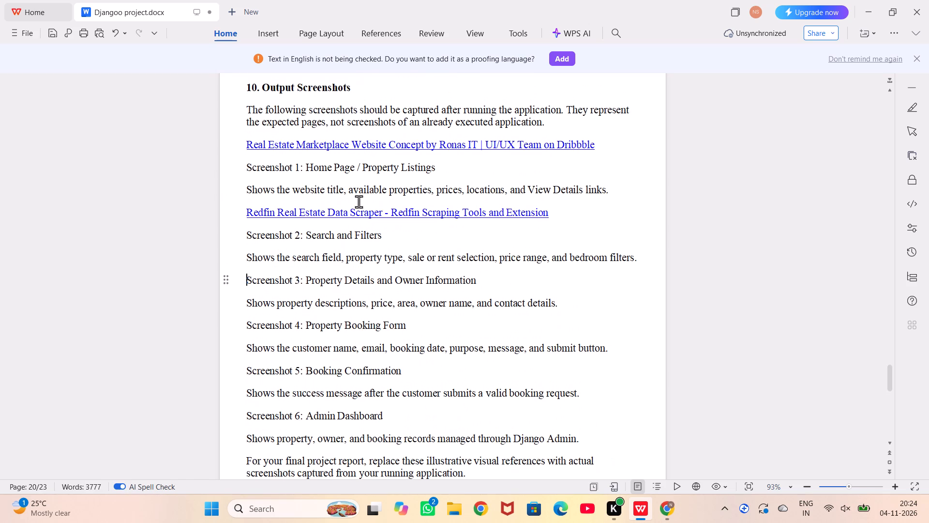
drag(565, 210, 239, 207)
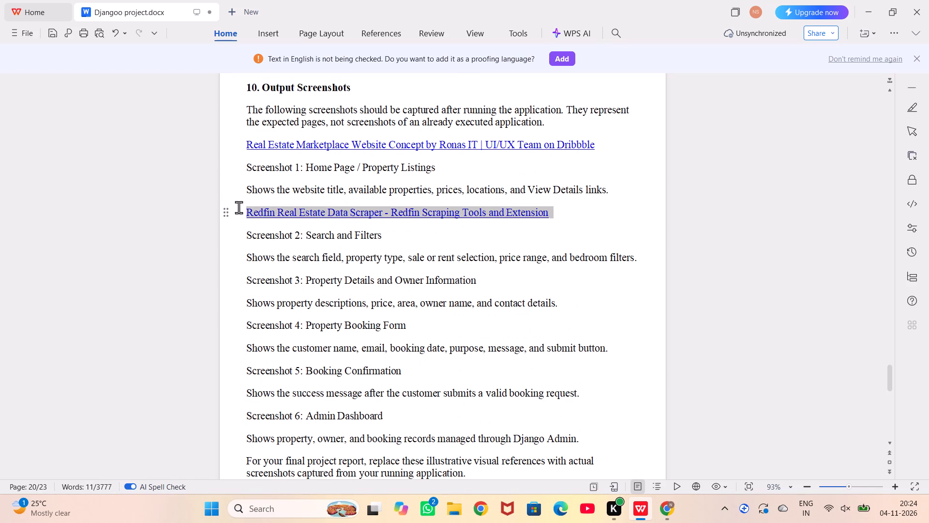
key(BackSpace)
drag(592, 141, 303, 160)
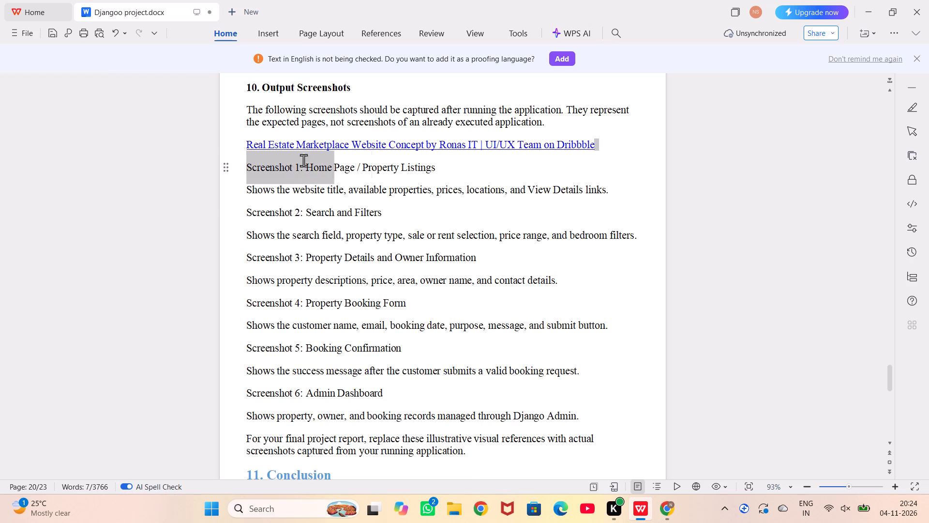
drag(303, 160, 237, 141)
key(BackSpace)
Make the "10. Output Screenshots" heading blue and set it to size 18.
scroll(237, 141, up, 1)
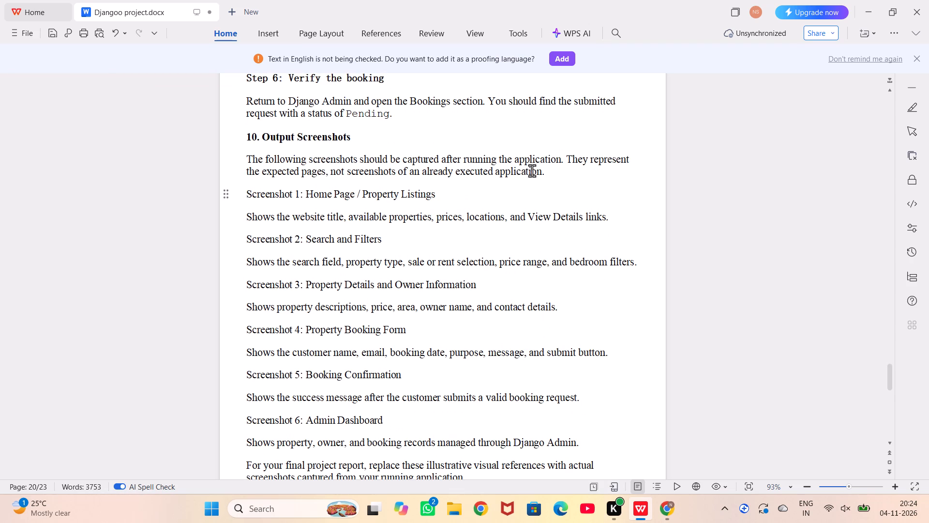
click(398, 133)
drag(240, 135, 364, 140)
click(365, 108)
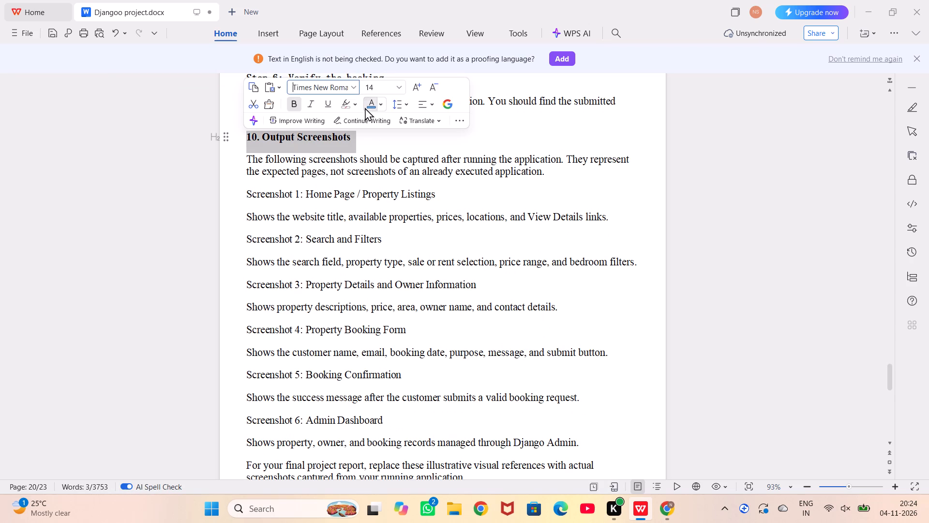
click(397, 85)
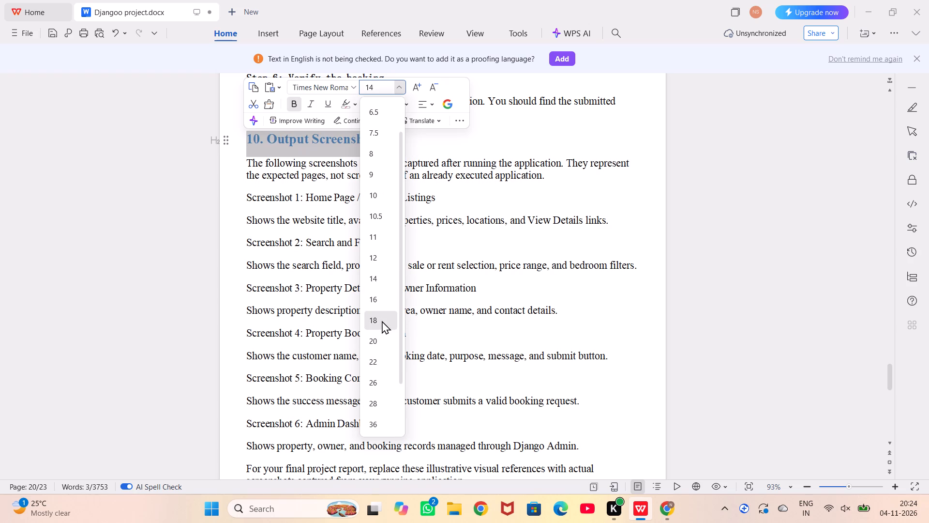
click(383, 320)
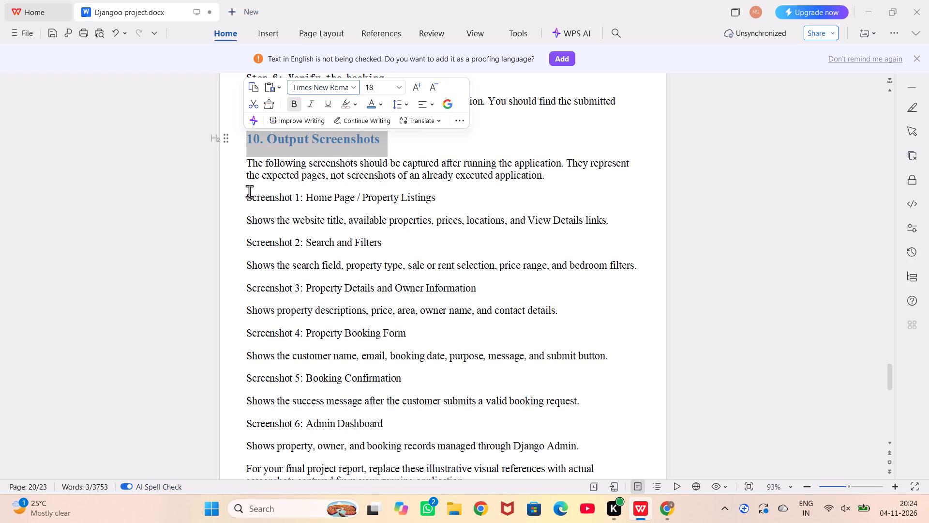
Insert an empty paragraph between the Output Screenshots introduction and the "Screenshot 1: Home Page / Property Listings" caption.
click(246, 190)
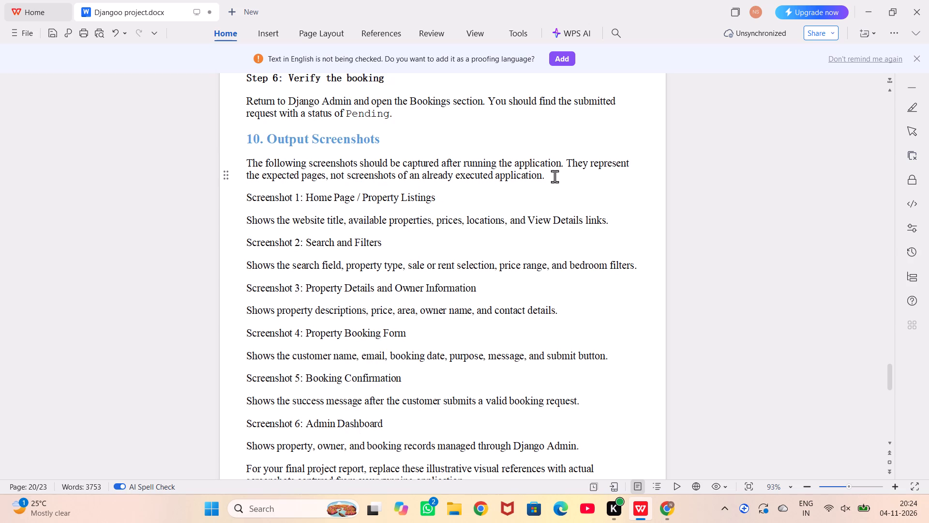
click(554, 176)
key(Return)
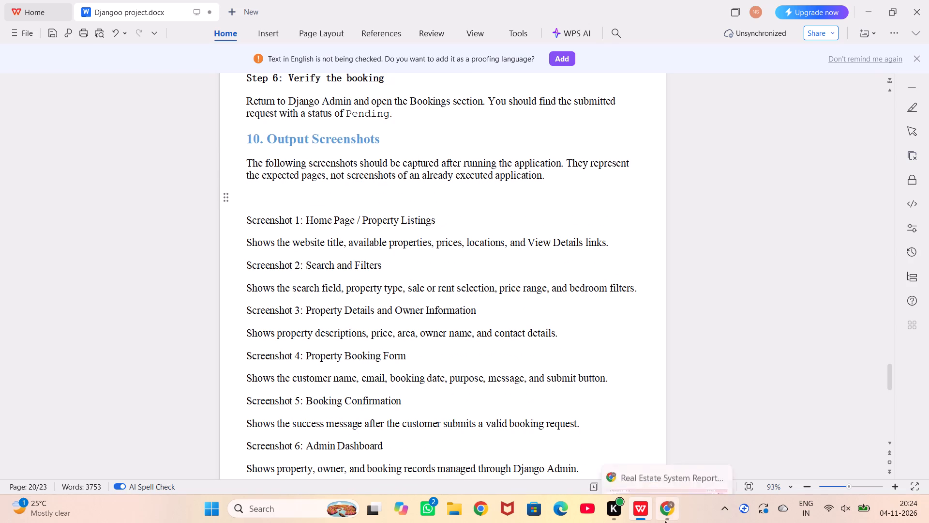
Switch to the Real Estate System Report conversation in ChatGPT in Chrome.
click(665, 521)
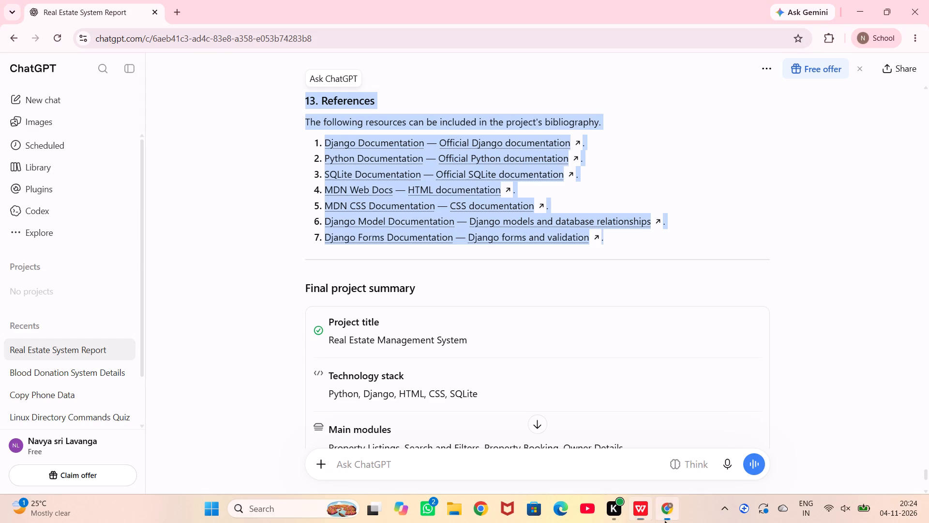
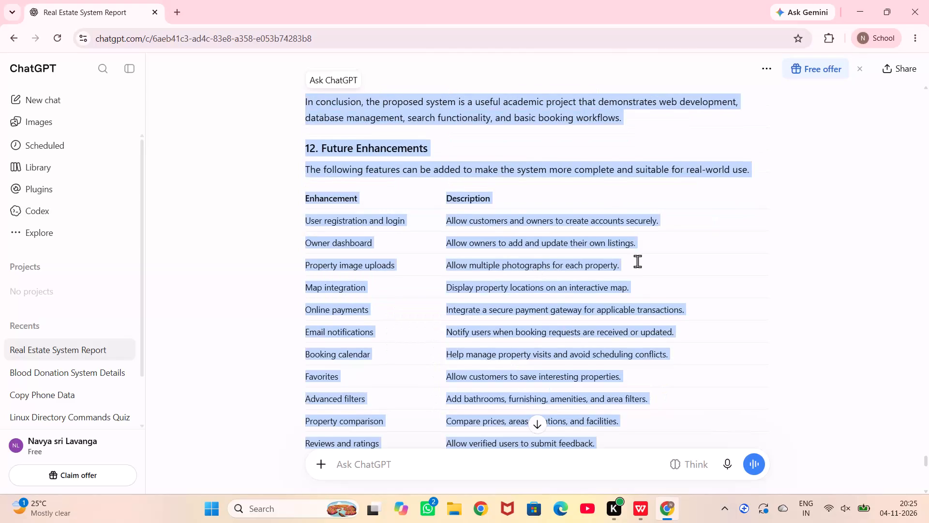
Snip the enlarged Home Page / Property Listings image in ChatGPT and paste it above the Screenshot 1 caption in the WPS document.
click(695, 260)
scroll(695, 260, up, 7)
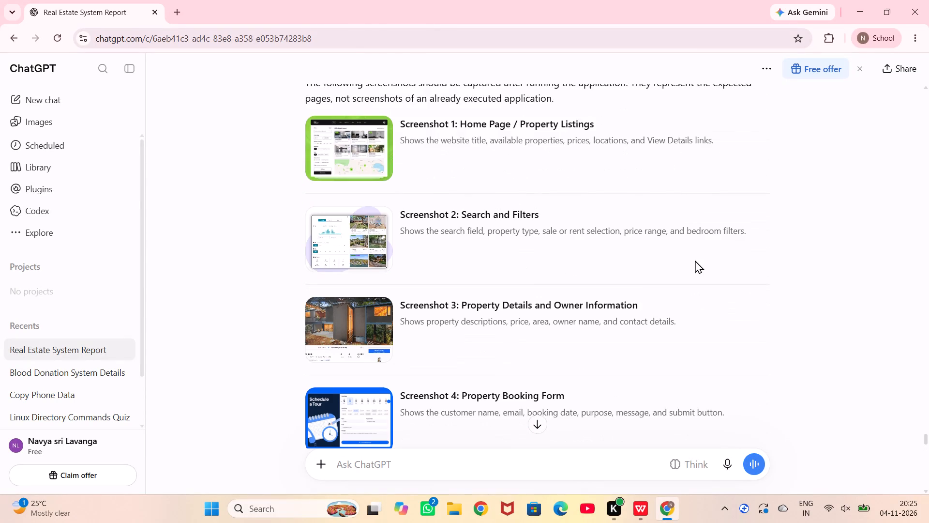
click(380, 155)
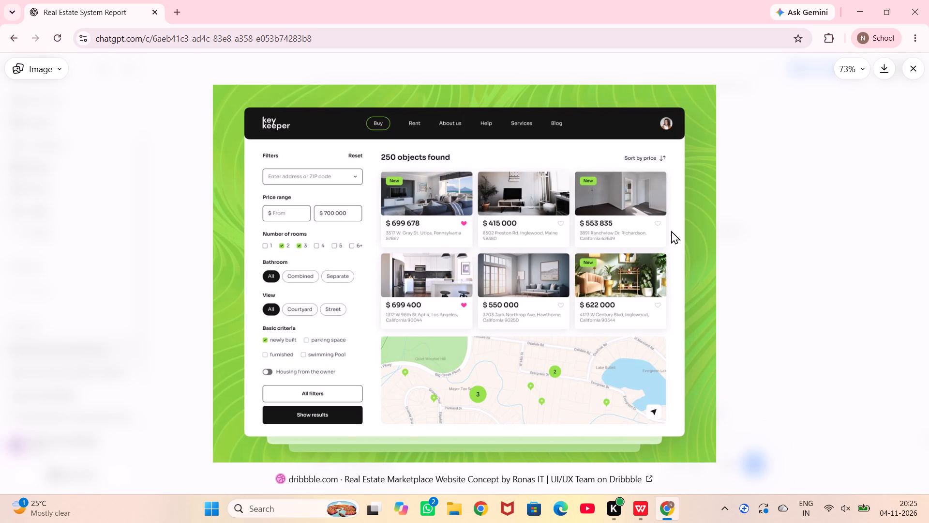
key(Print)
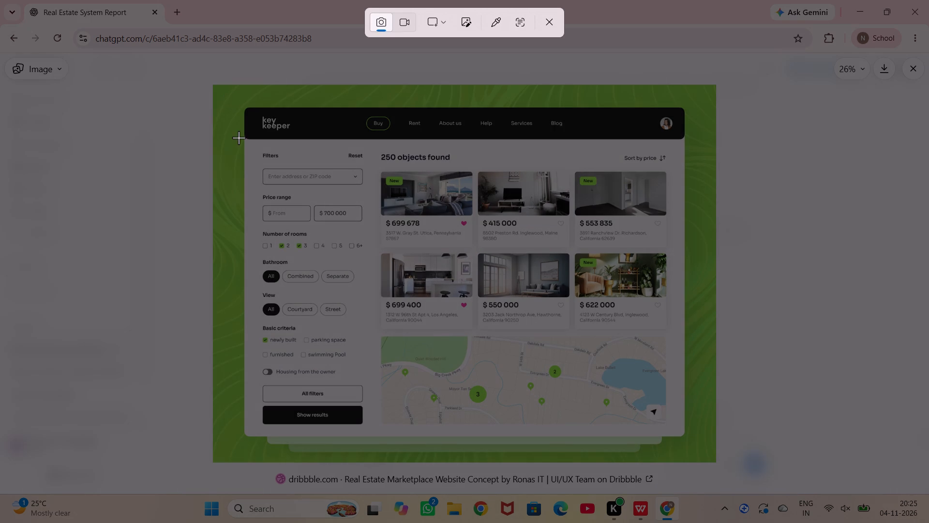
drag(226, 135, 688, 433)
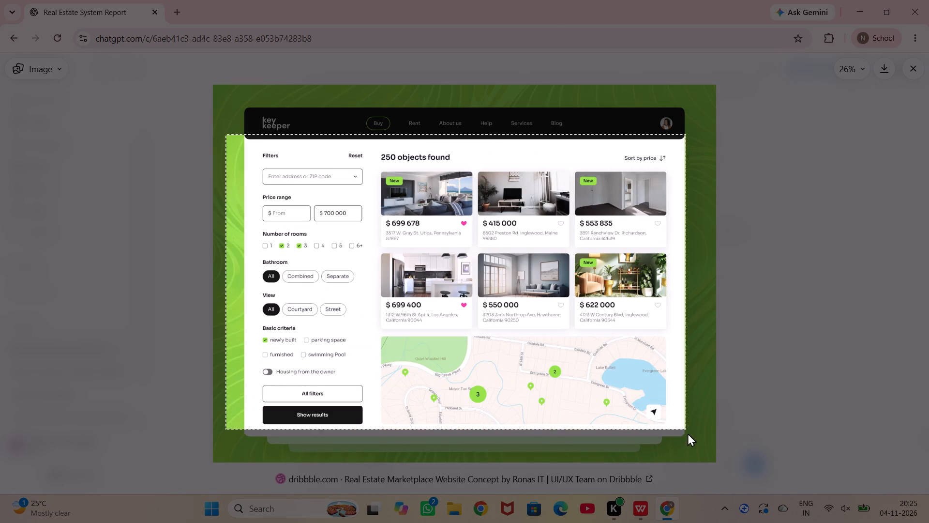
drag(688, 433, 689, 444)
click(643, 510)
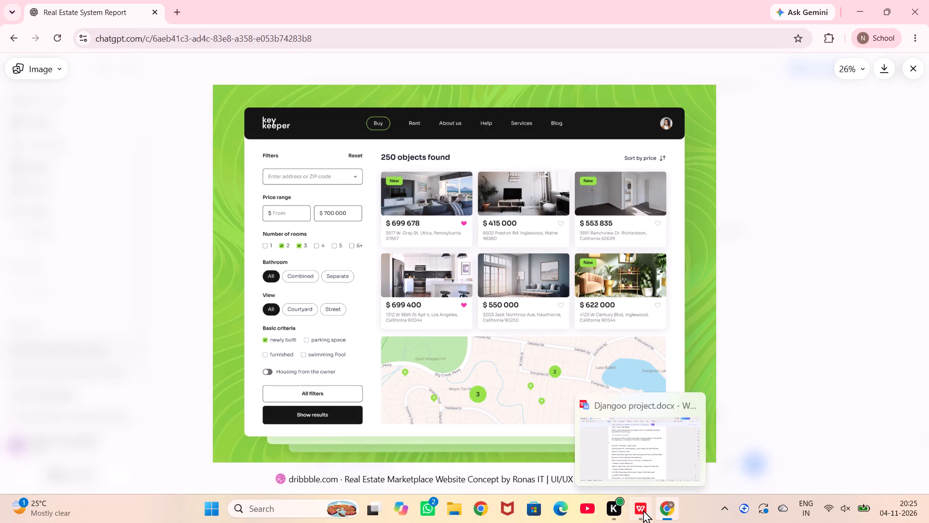
key(ctrl+v)
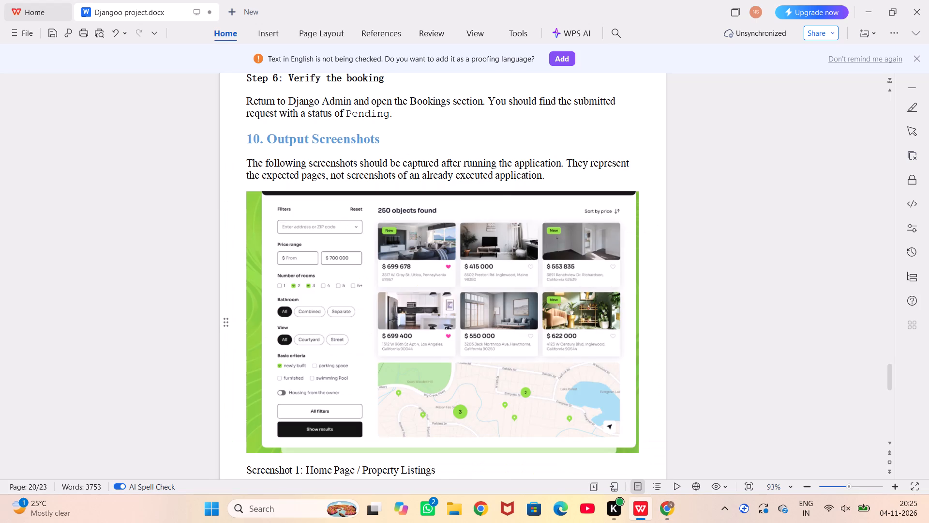
Add an empty paragraph above the Screenshot 2 caption and paste there a snip of ChatGPT's enlarged Search and Filters image.
scroll(462, 358, down, 2)
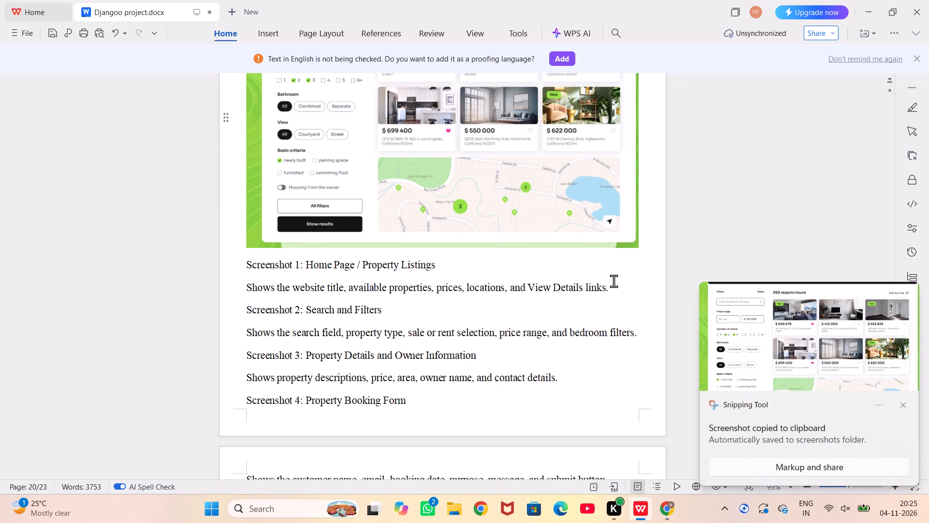
click(614, 281)
click(613, 292)
key(Return)
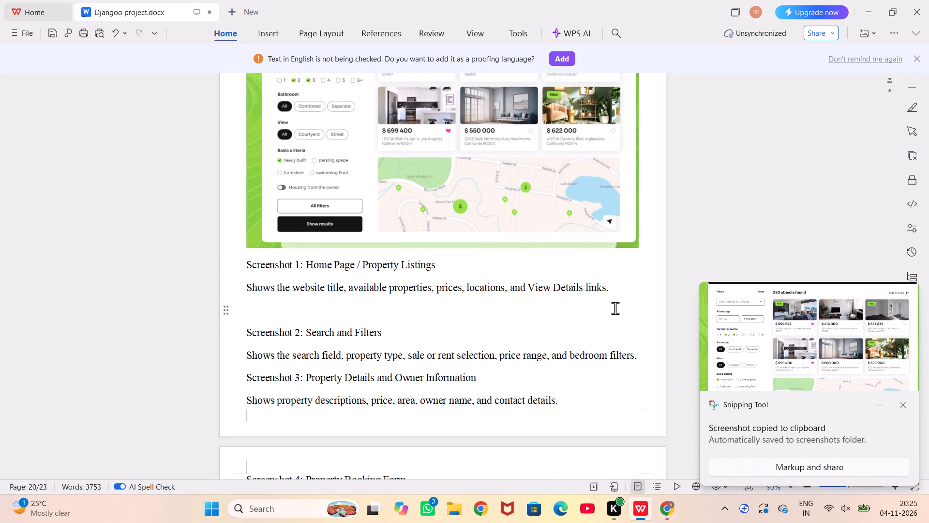
click(669, 508)
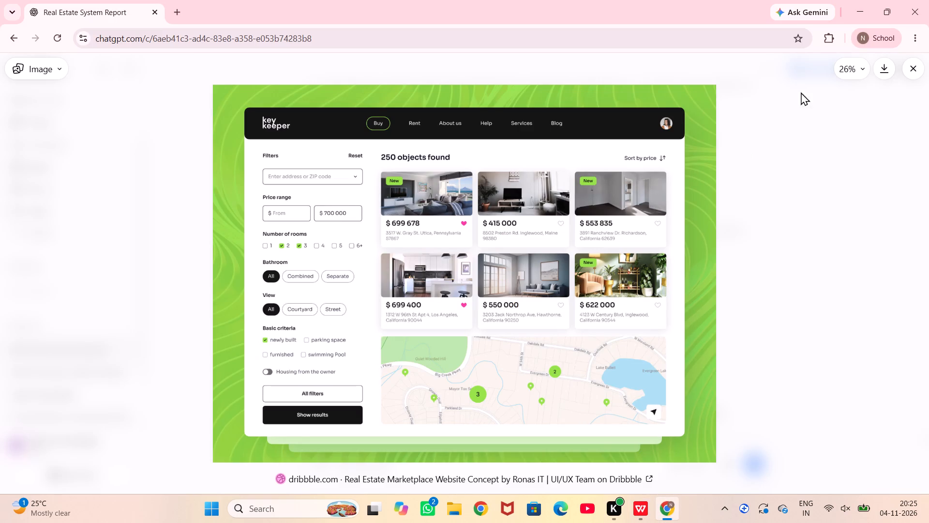
click(911, 67)
click(367, 240)
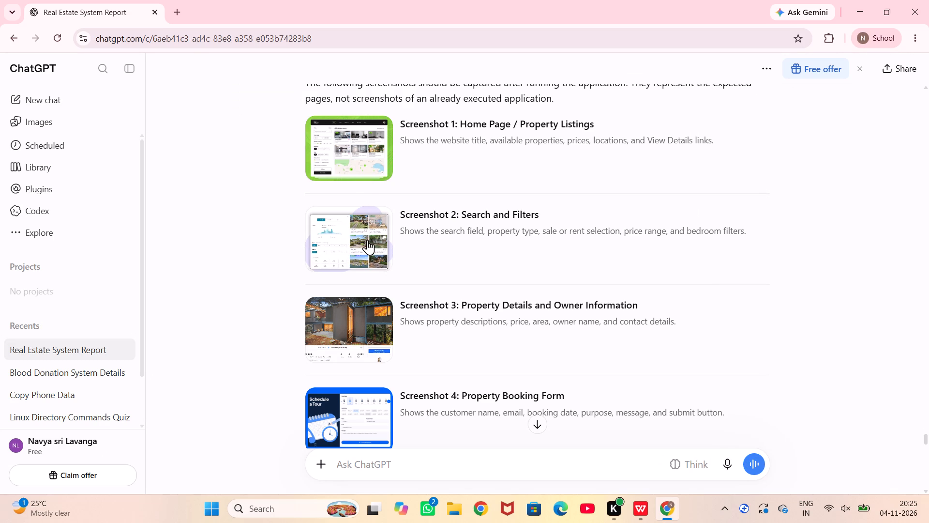
key(Print)
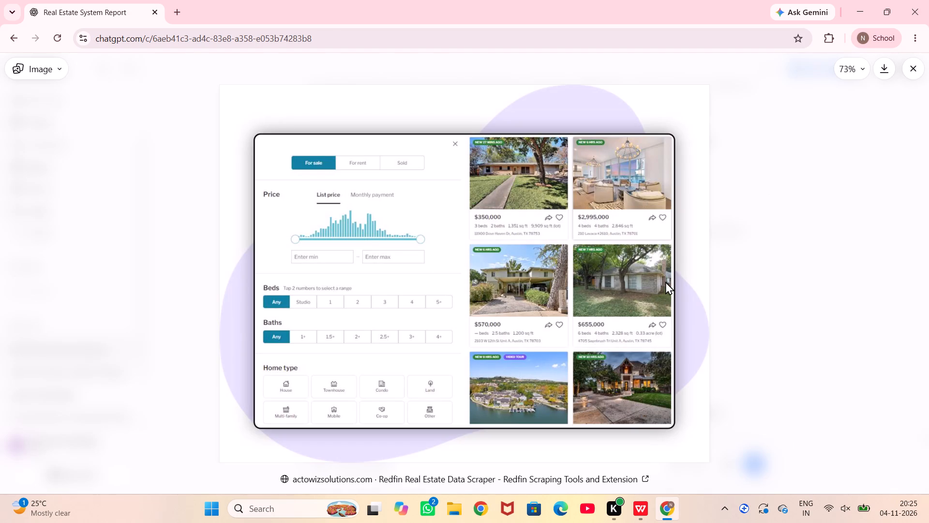
drag(247, 126, 240, 122)
drag(240, 122, 719, 429)
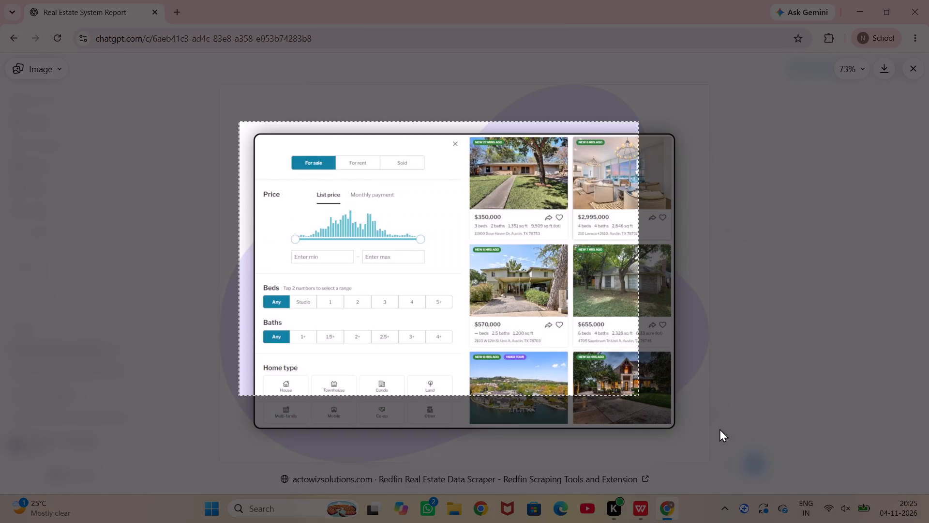
drag(719, 429, 689, 437)
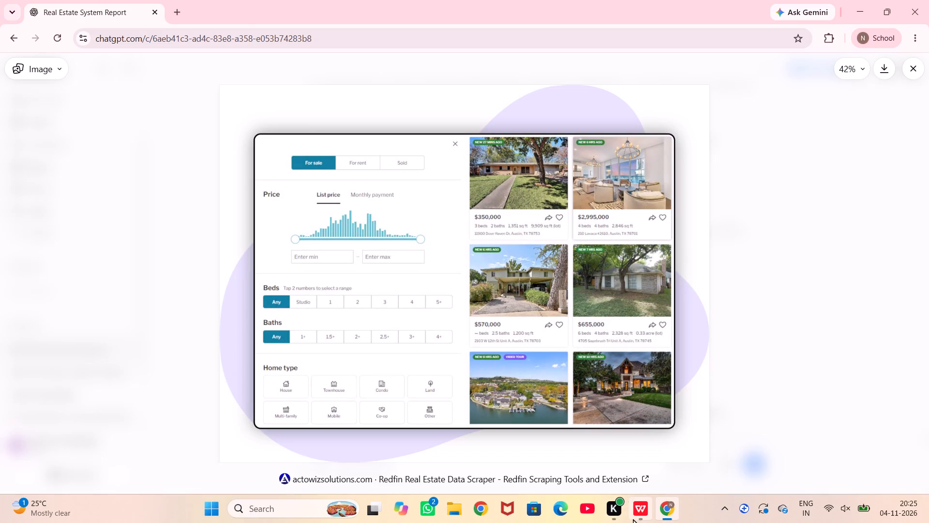
click(640, 516)
key(ctrl+v)
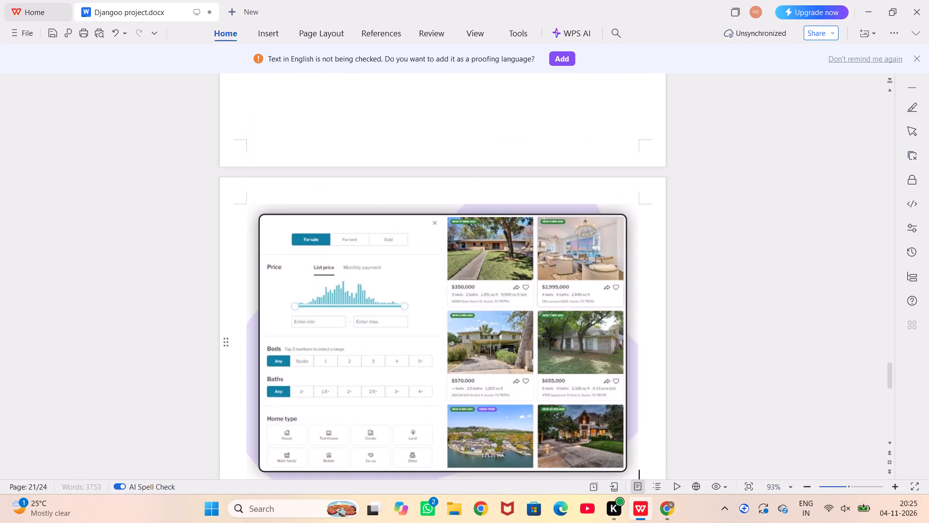
Add an empty paragraph above the Screenshot 3 caption and paste there a snip of ChatGPT's enlarged Property Details and Owner Information image.
scroll(439, 308, down, 4)
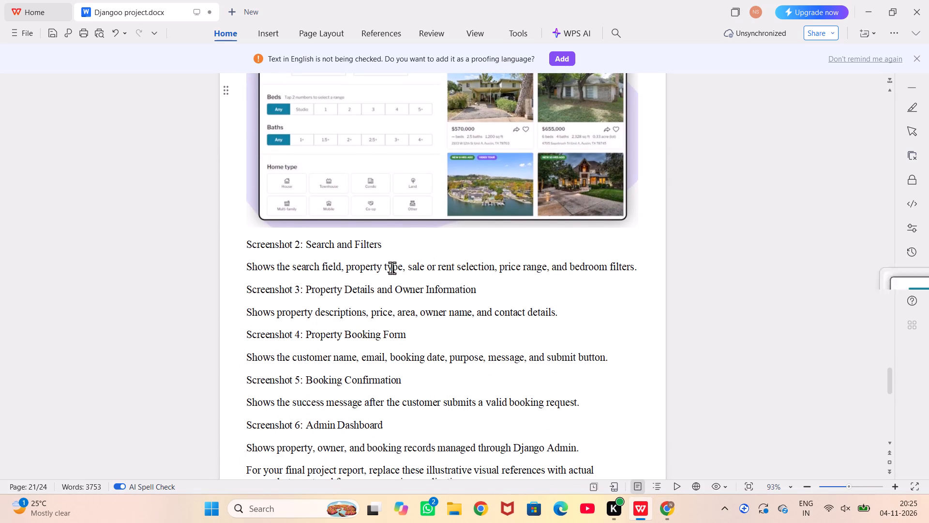
click(640, 272)
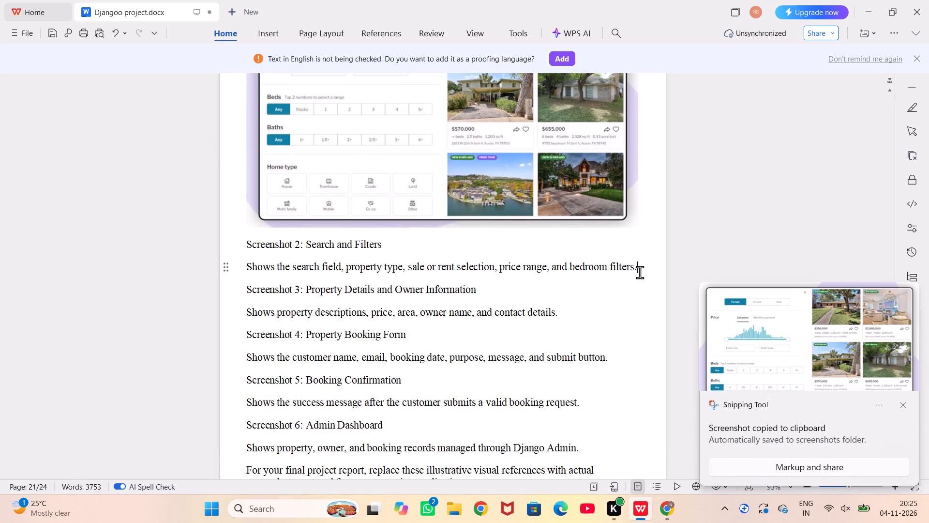
key(Return)
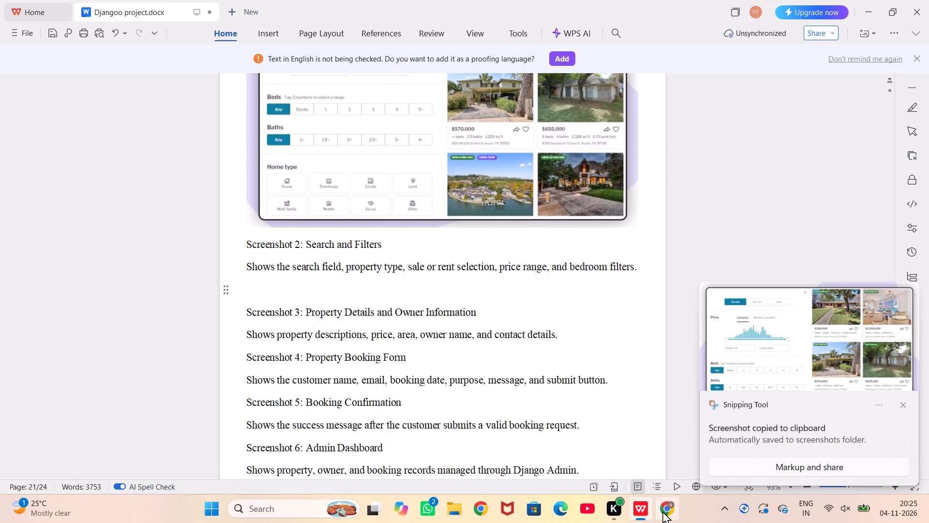
click(665, 513)
click(916, 69)
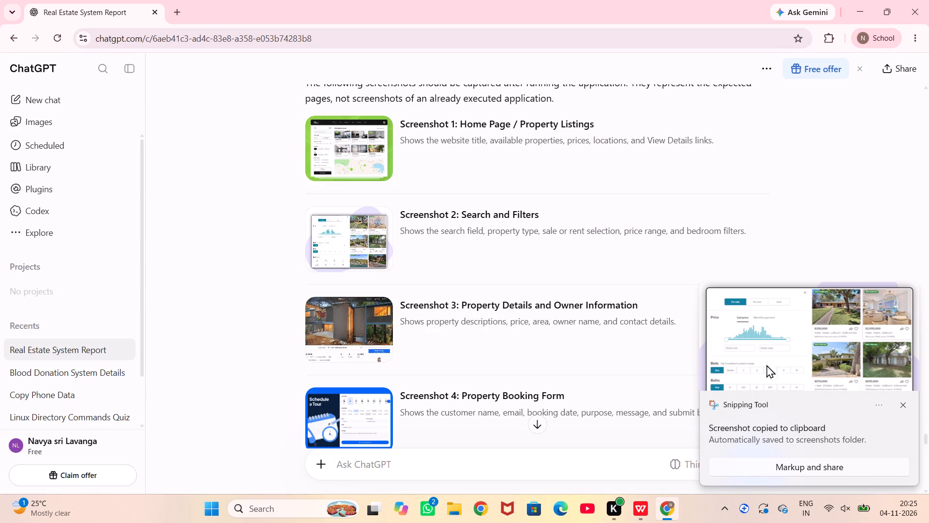
click(353, 326)
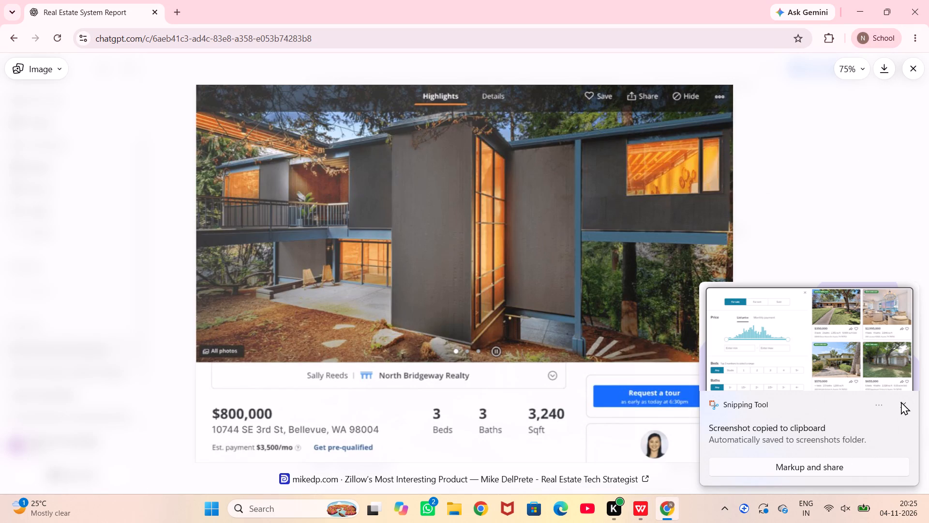
click(902, 402)
key(Print)
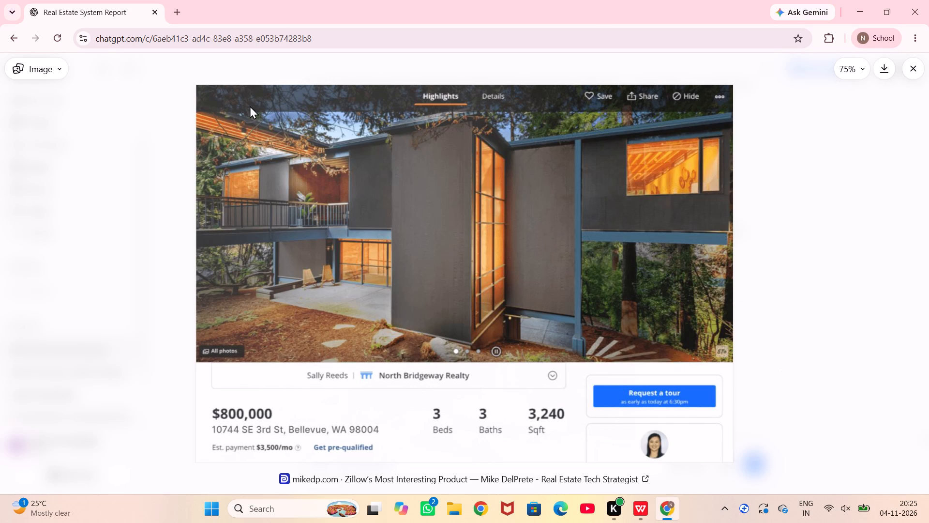
drag(176, 71, 688, 464)
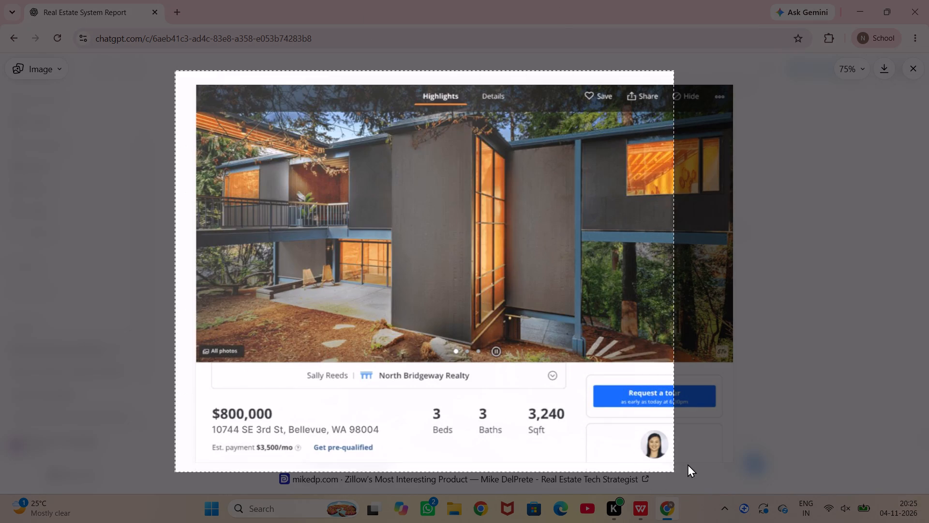
drag(688, 464, 734, 472)
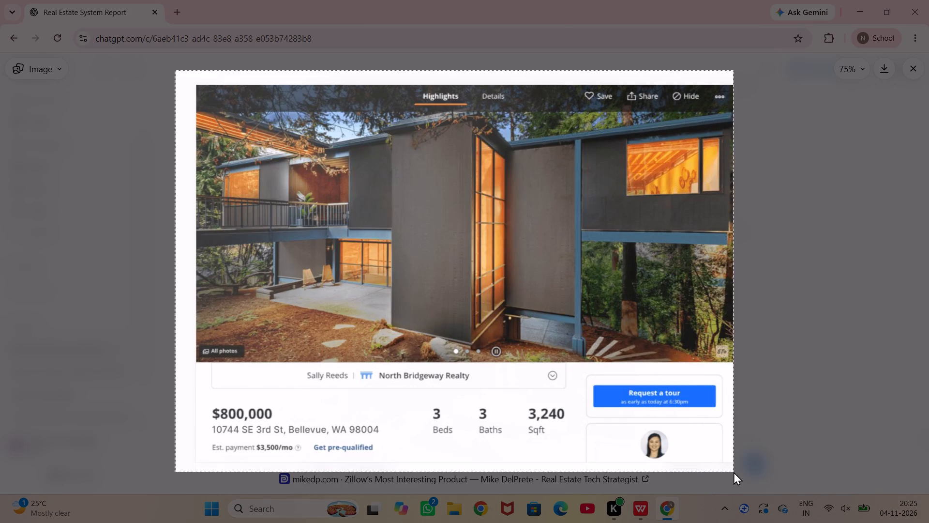
drag(734, 472, 736, 472)
click(637, 507)
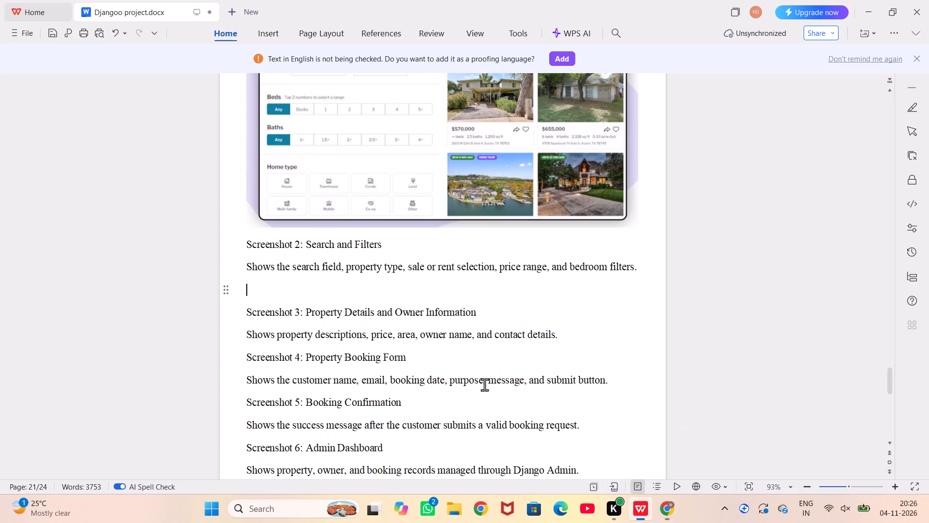
key(ctrl+v)
scroll(323, 250, down, 2)
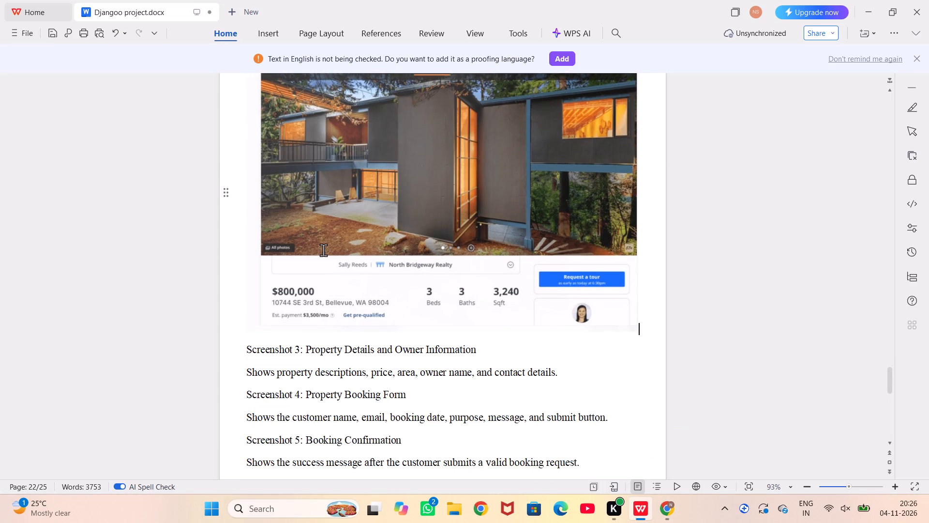
scroll(323, 250, down, 2)
click(568, 286)
key(Return)
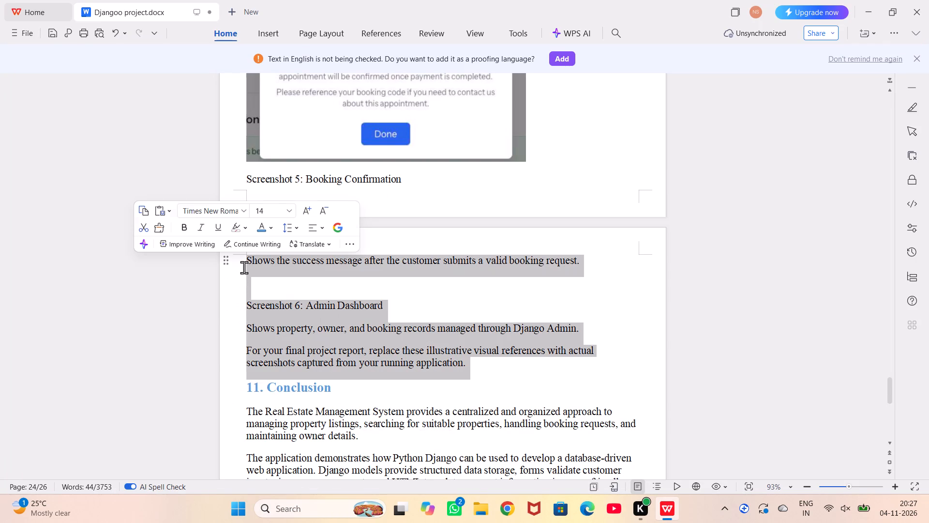
click(261, 295)
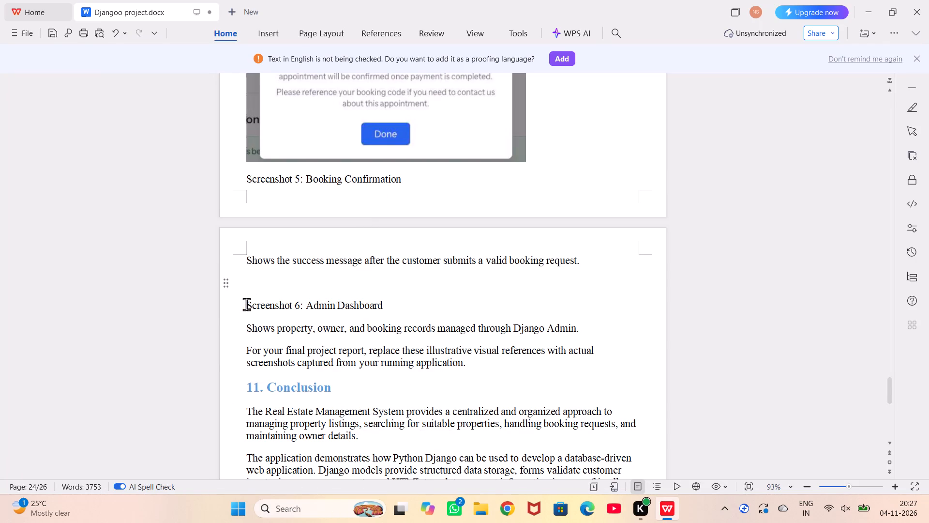
drag(246, 304, 489, 365)
key(BackSpace)
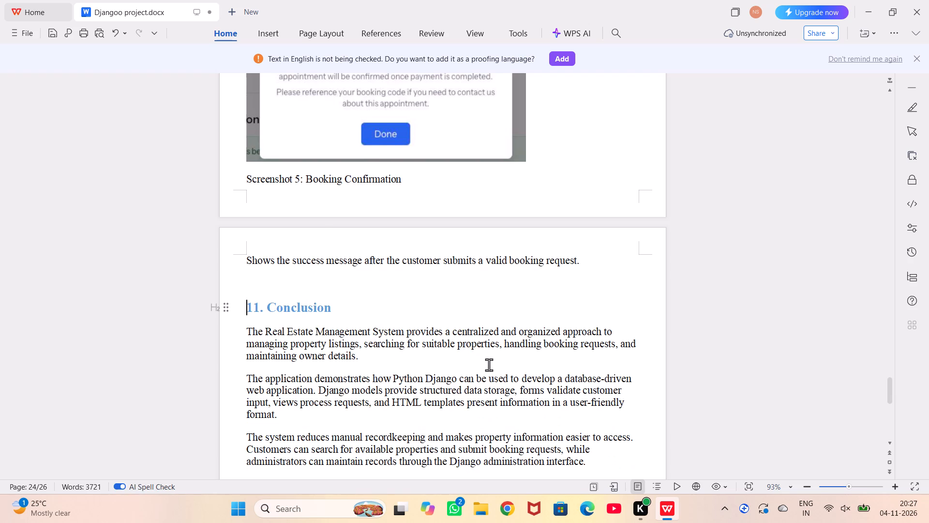
Save the report as a new Word document on the Desktop, inserting "1. " just before "docx" in the file name.
scroll(489, 365, down, 3)
scroll(489, 365, up, 2)
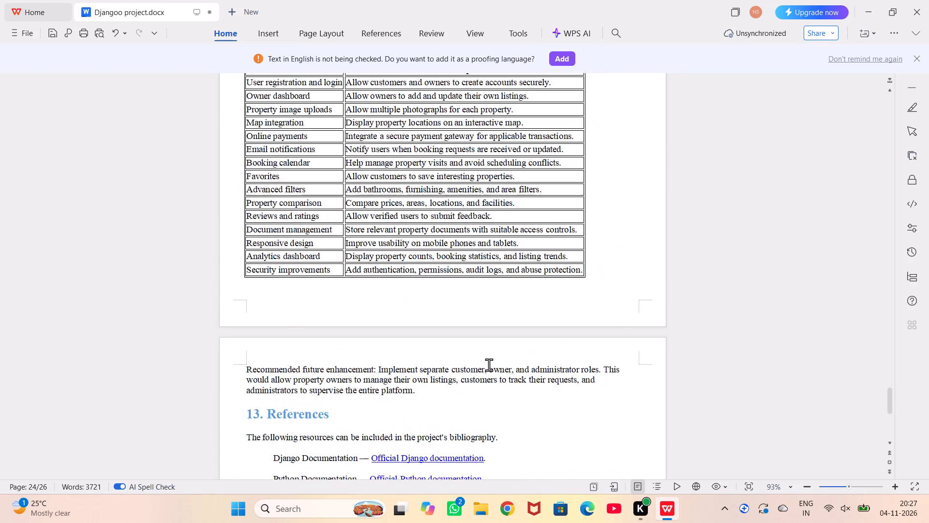
scroll(489, 365, up, 3)
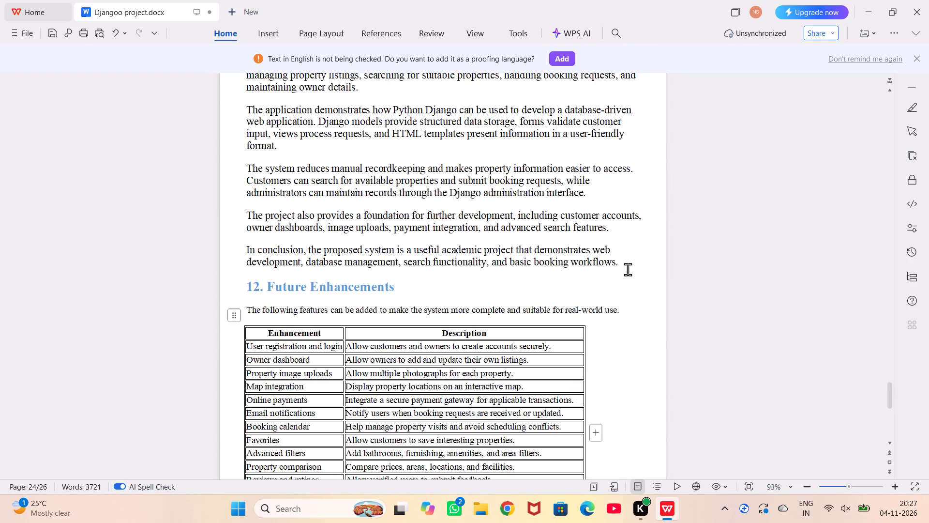
click(21, 32)
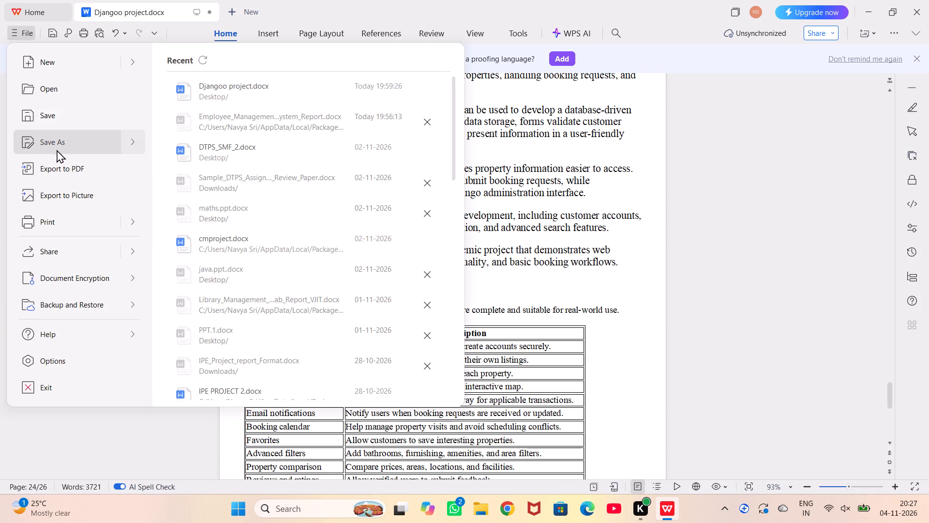
click(57, 149)
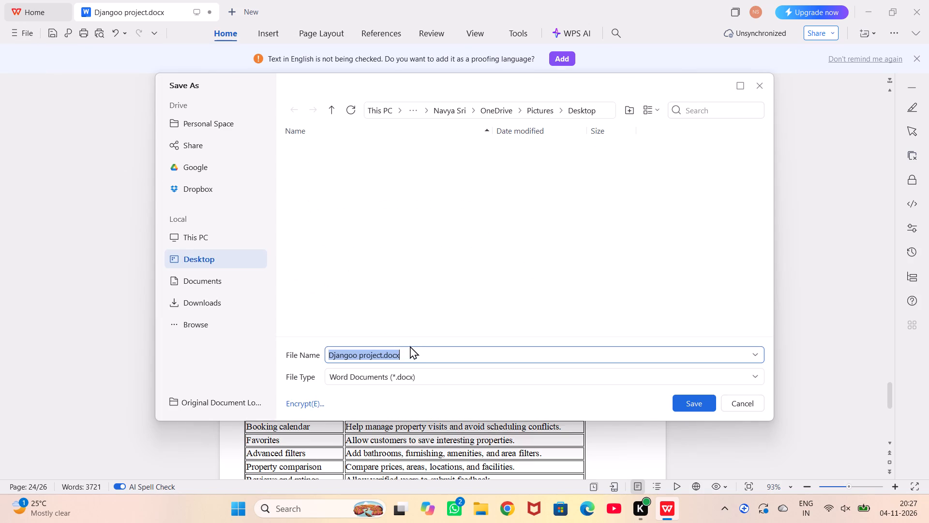
click(409, 355)
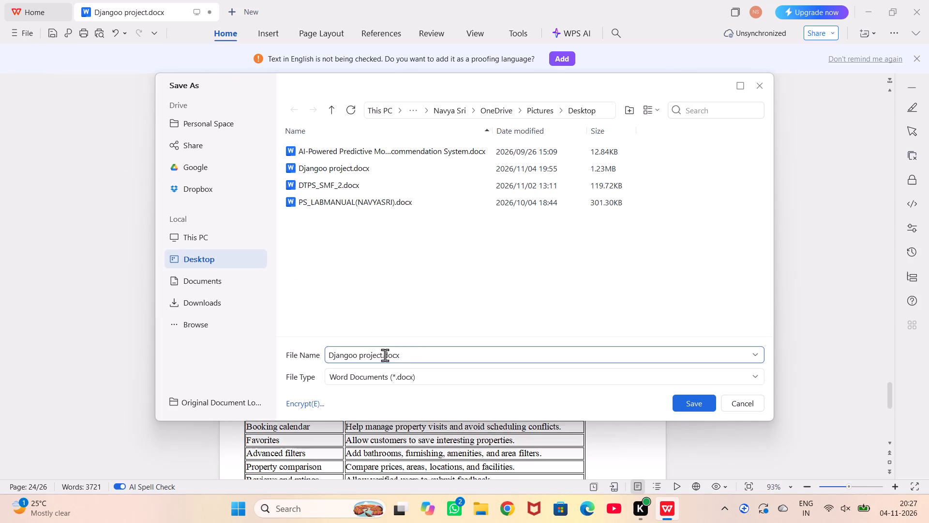
click(385, 355)
text(1.)
key(space)
click(692, 400)
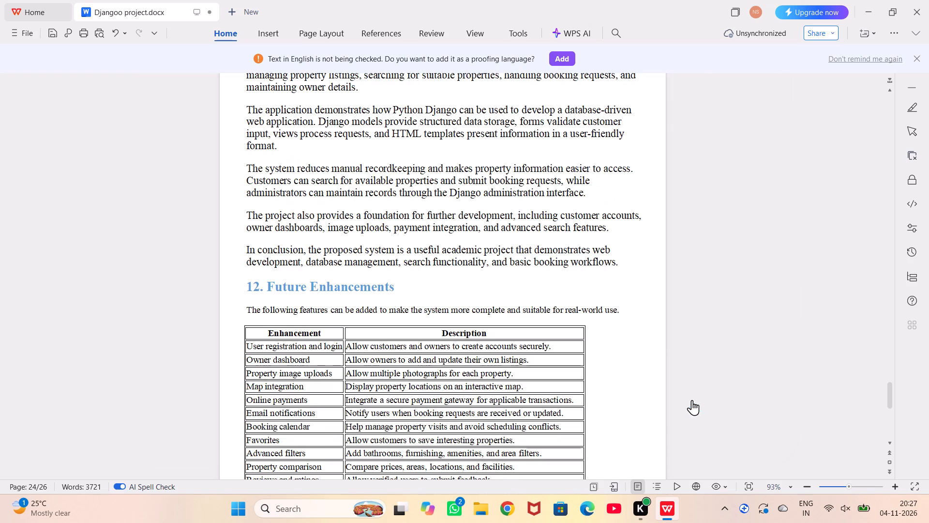
Export pages 1 to 26 of the report as a Common PDF in the source file's directory, and close the opened PDF and export dialog.
click(22, 34)
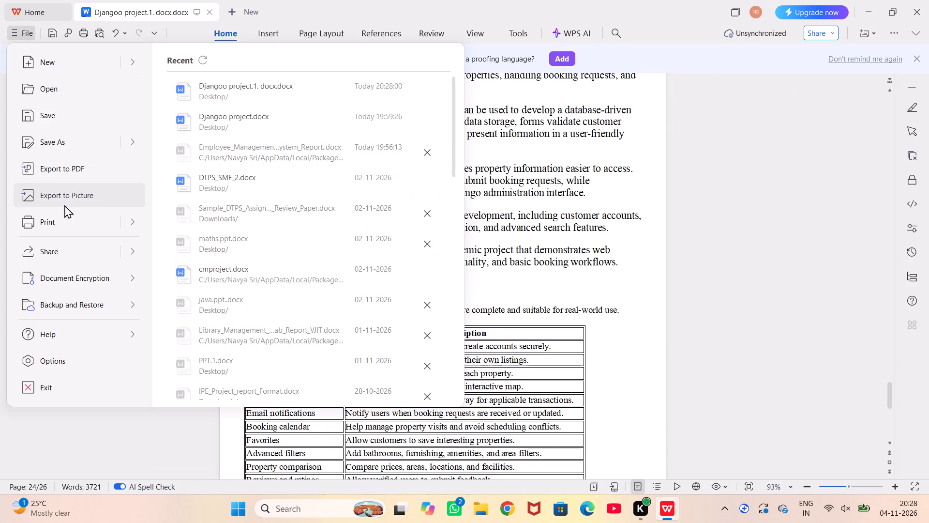
click(74, 169)
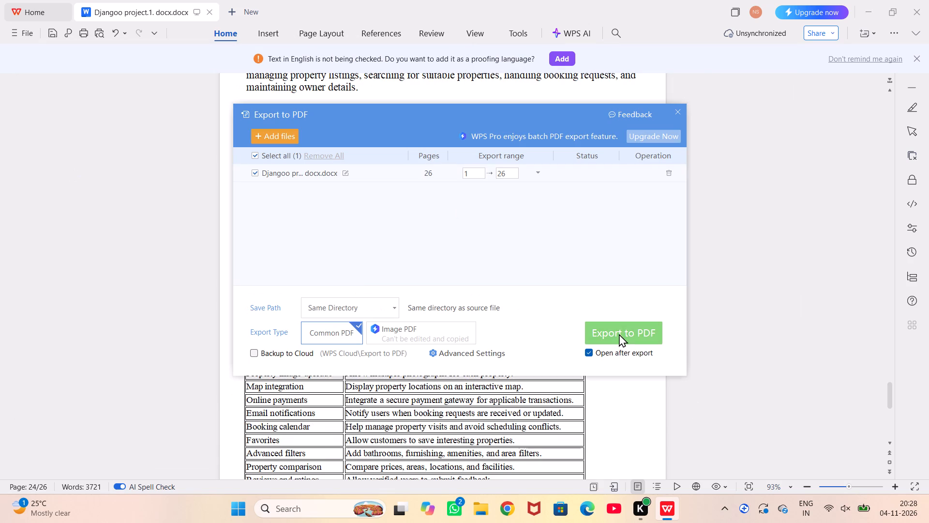
click(619, 333)
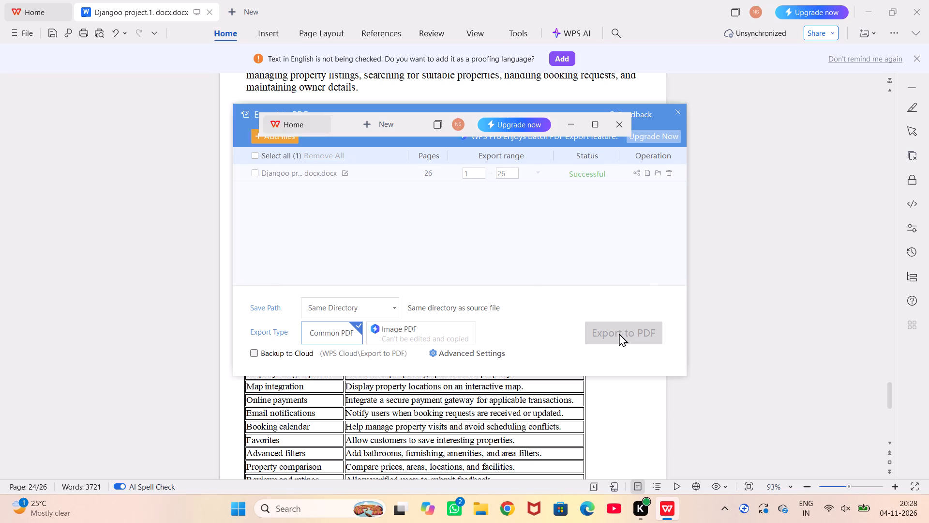
click(617, 130)
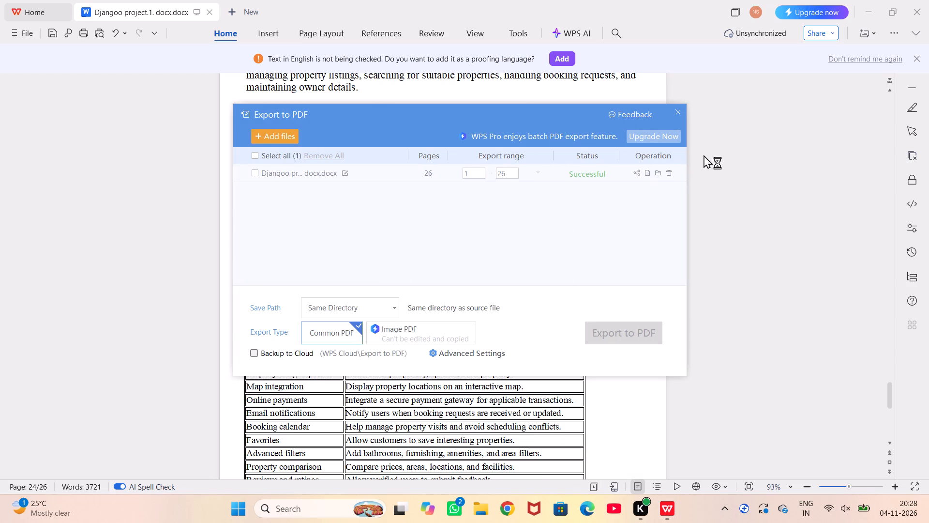
click(679, 112)
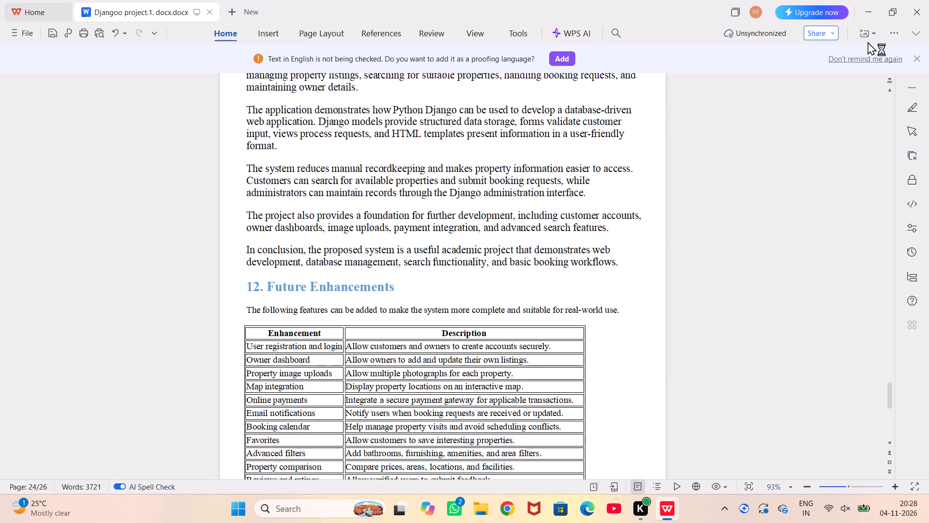
Close the report and exit WPS Office to return to the desktop.
double_click(918, 4)
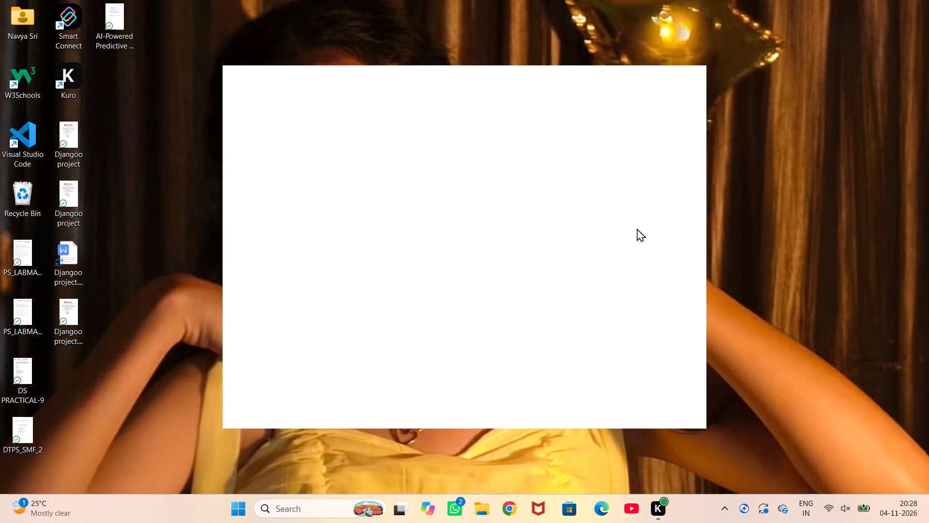